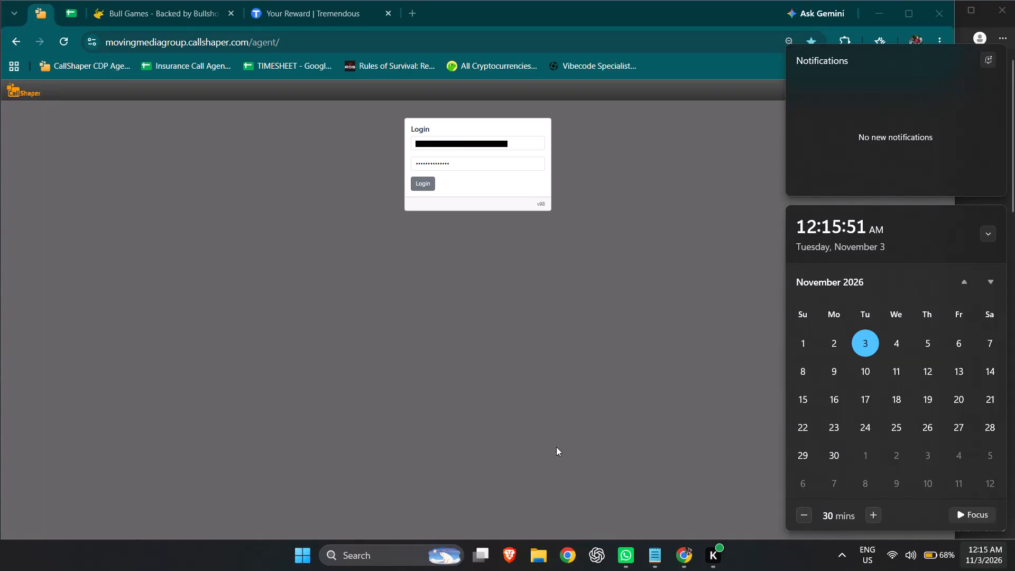
Dismiss the calendar and notifications flyout and log in to the CallShaper agent page with the prefilled credentials.
{"action": "left_click", "coordinate": [533, 344]}
{"action": "left_click", "coordinate": [421, 187]}
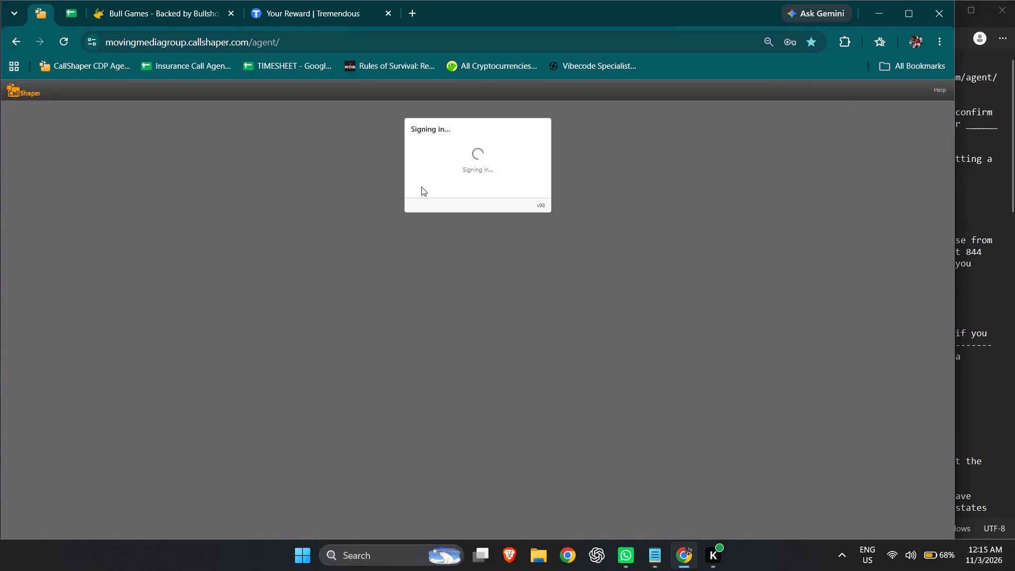
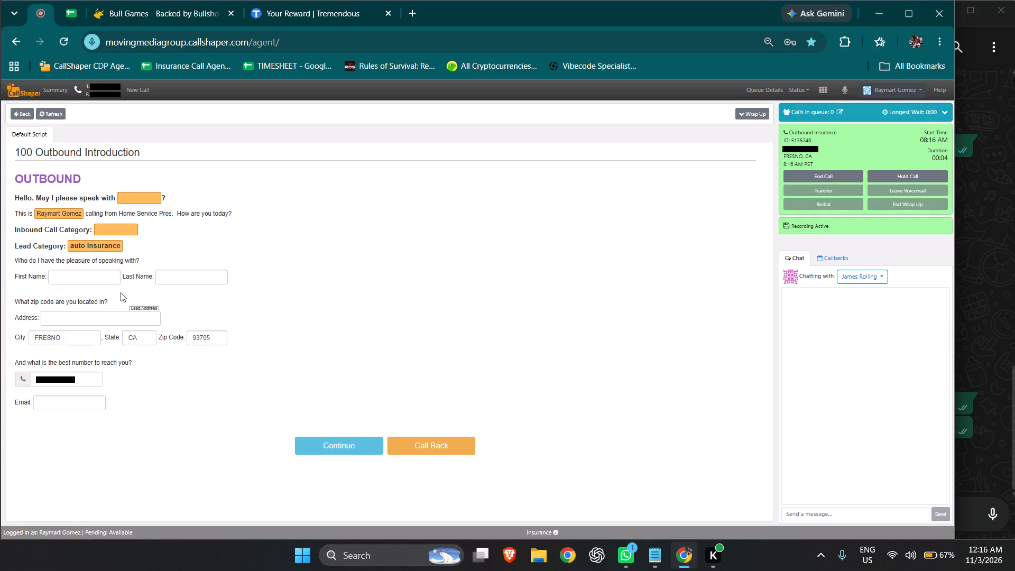
Enter n/a as the lead's first name and continue the outbound introduction script to the Confirm Info page.
{"action": "left_click", "coordinate": [101, 283]}
{"action": "type", "text": "n/a"}
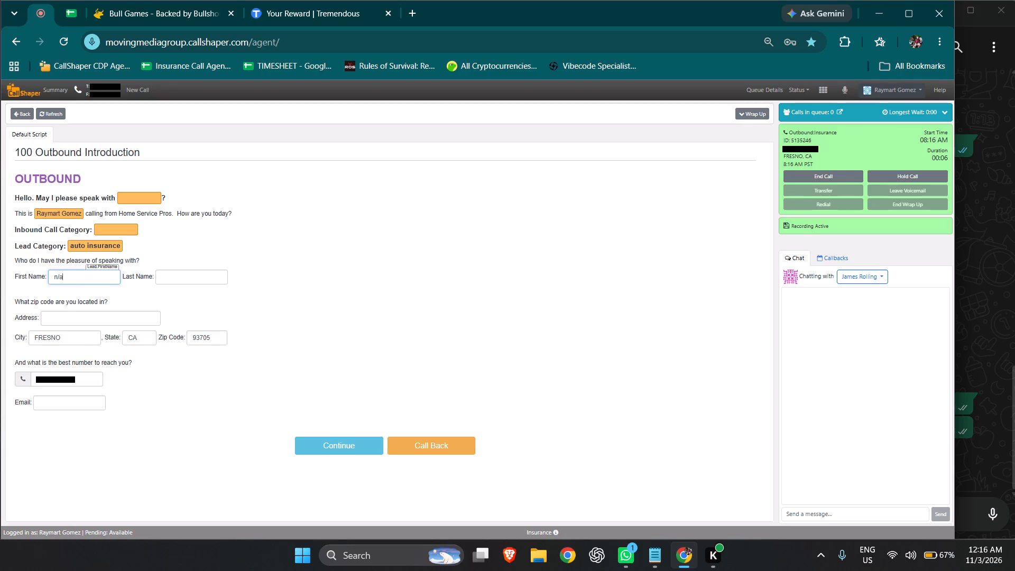
{"action": "left_click", "coordinate": [305, 453]}
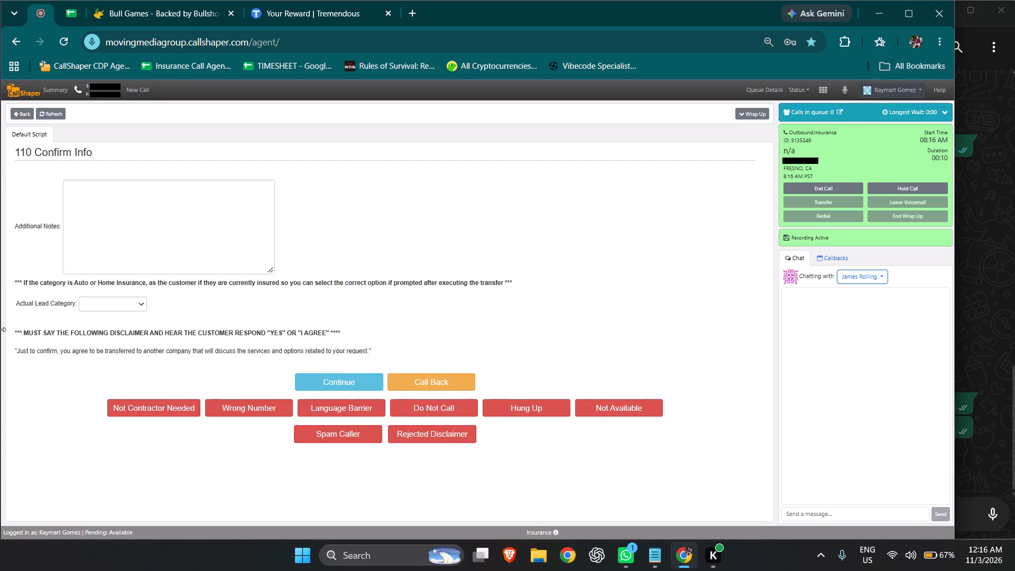
{"action": "left_click", "coordinate": [140, 242]}
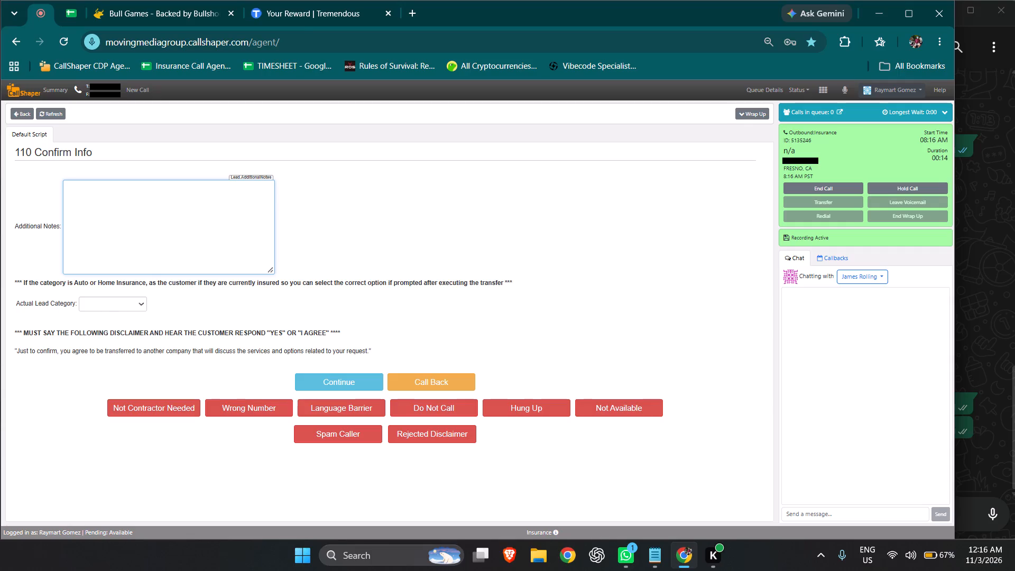
Close the Tremendous reward page and return to the CallShaper agent page.
{"action": "left_click", "coordinate": [382, 10]}
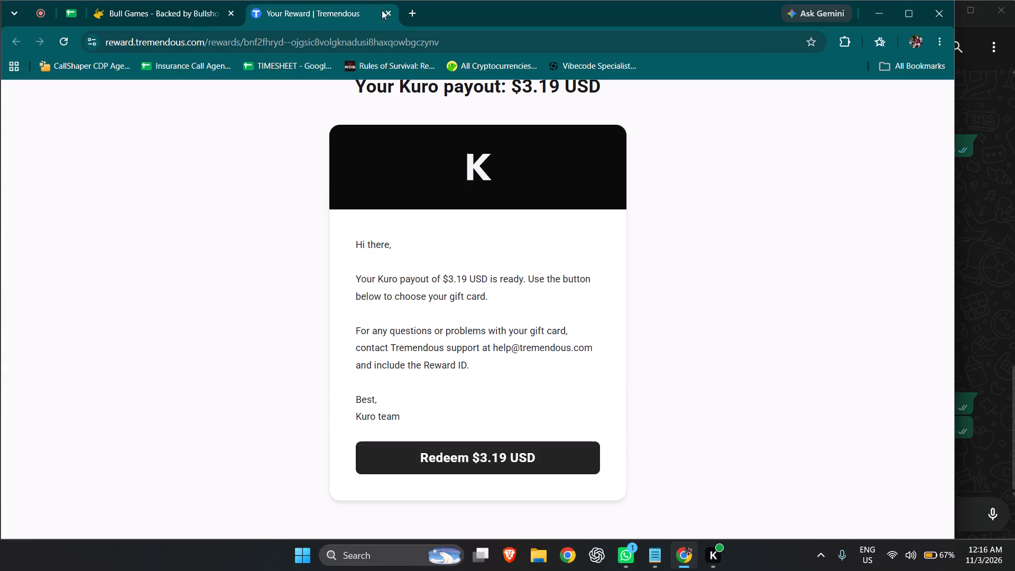
{"action": "left_click", "coordinate": [385, 12]}
{"action": "left_click", "coordinate": [34, 17]}
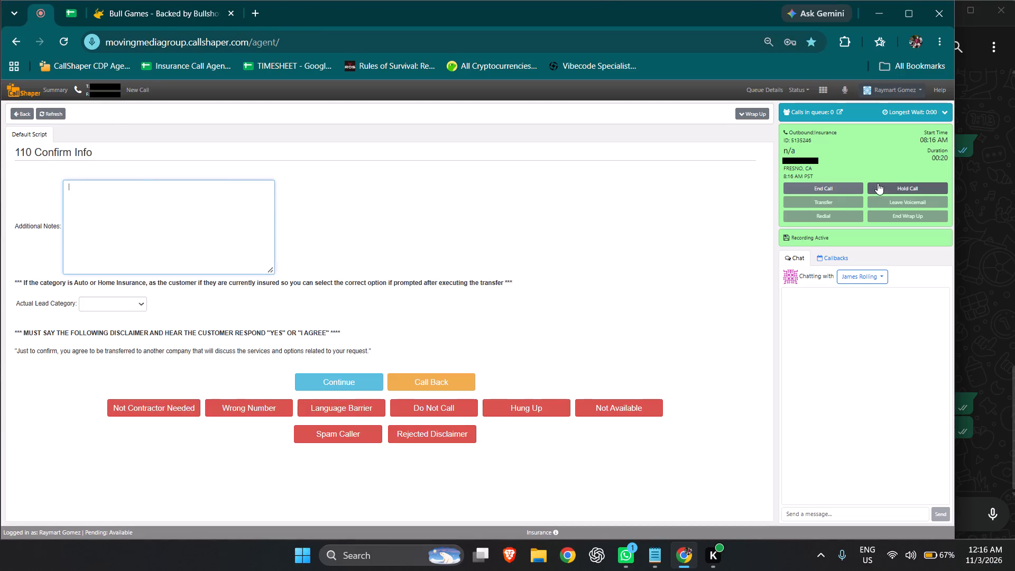
End the active outbound insurance call.
{"action": "left_click", "coordinate": [824, 182]}
{"action": "left_click", "coordinate": [825, 185]}
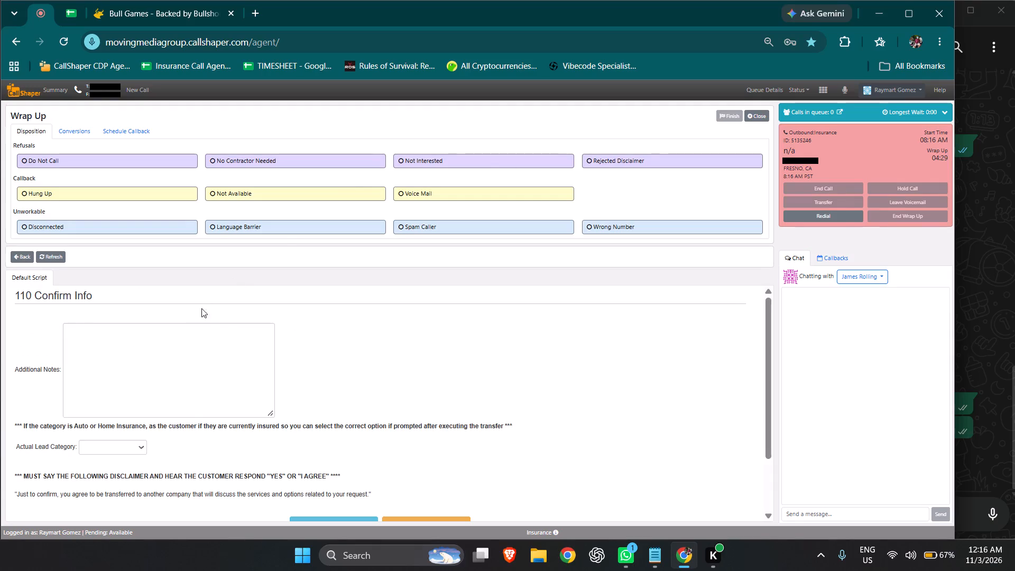
Enter "no response" in the call's Additional Notes.
{"action": "left_click", "coordinate": [191, 324]}
{"action": "type", "text": "no r"}
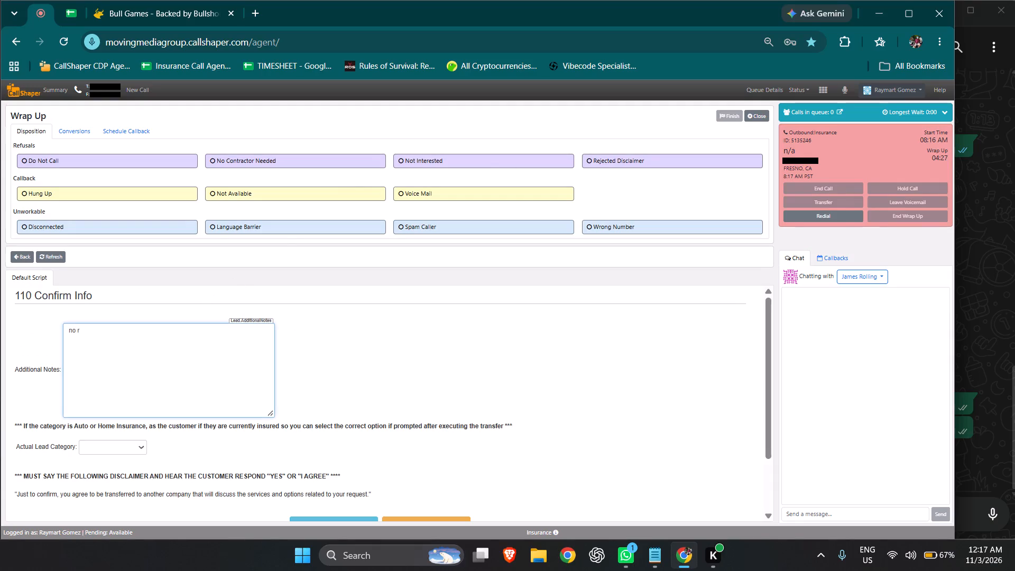
{"action": "type", "text": "esponse"}
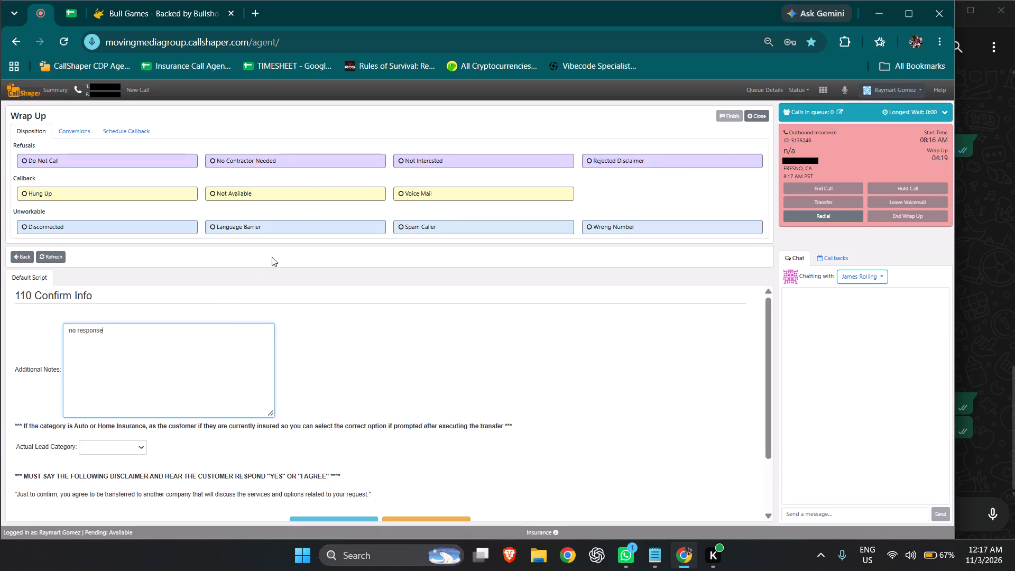
Disposition the call as Not Available, finish the disposition and end the wrap-up.
{"action": "left_click", "coordinate": [312, 195]}
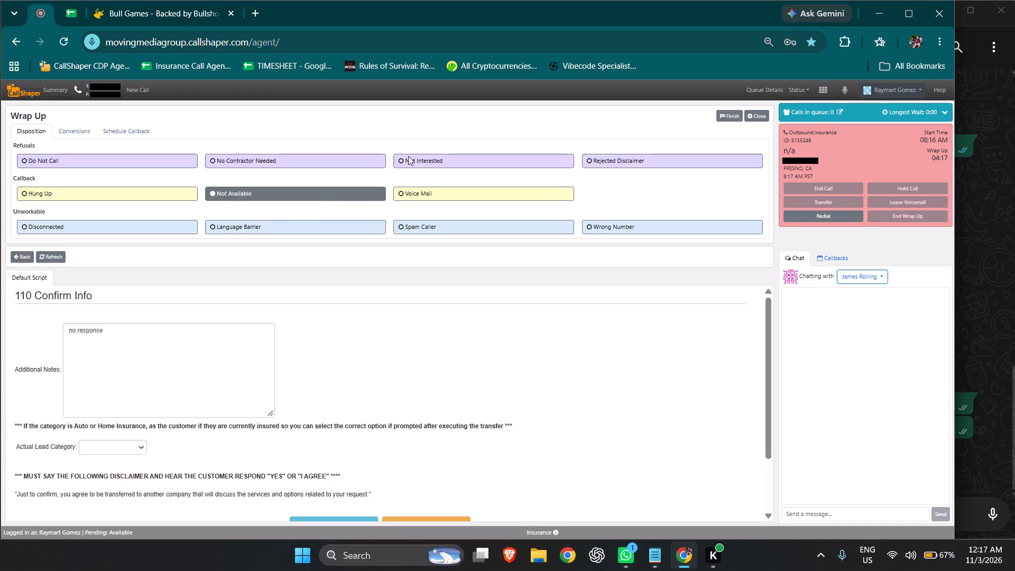
{"action": "left_click", "coordinate": [730, 116]}
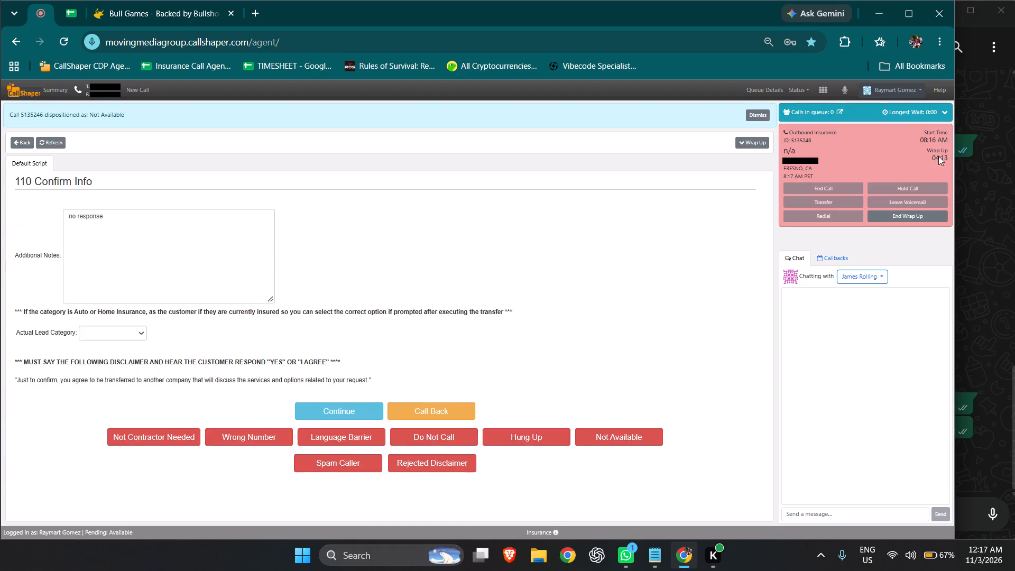
{"action": "left_click", "coordinate": [920, 220]}
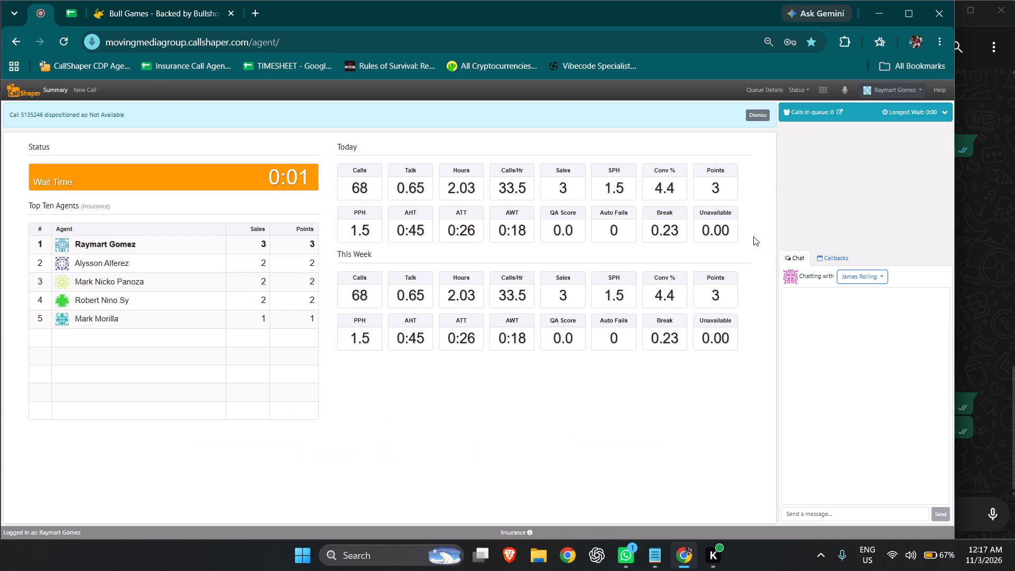
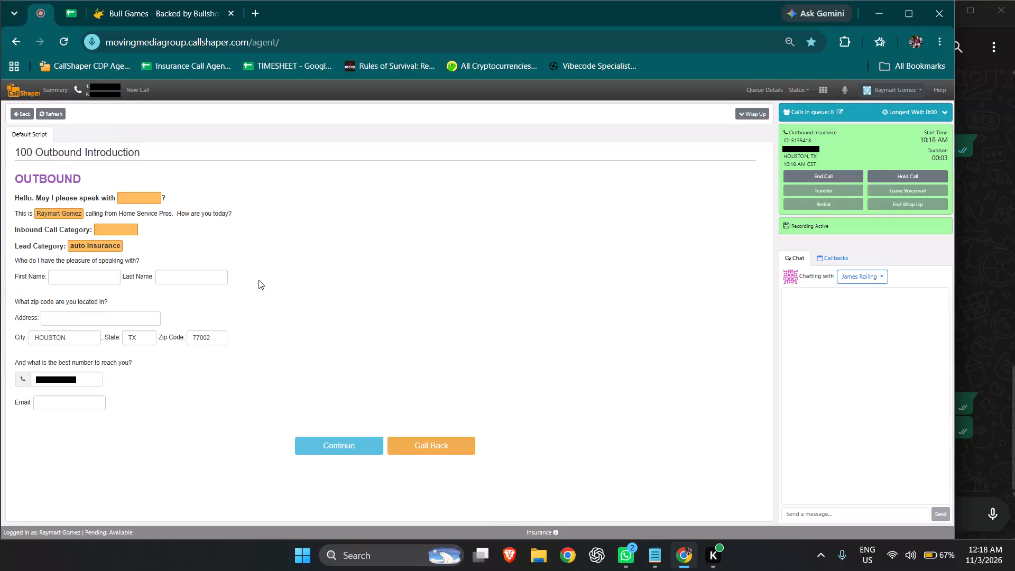
Enter "n/a" as the lead's first name and continue the outbound script to the Confirm Info page.
{"action": "left_click", "coordinate": [98, 282]}
{"action": "type", "text": "n/a"}
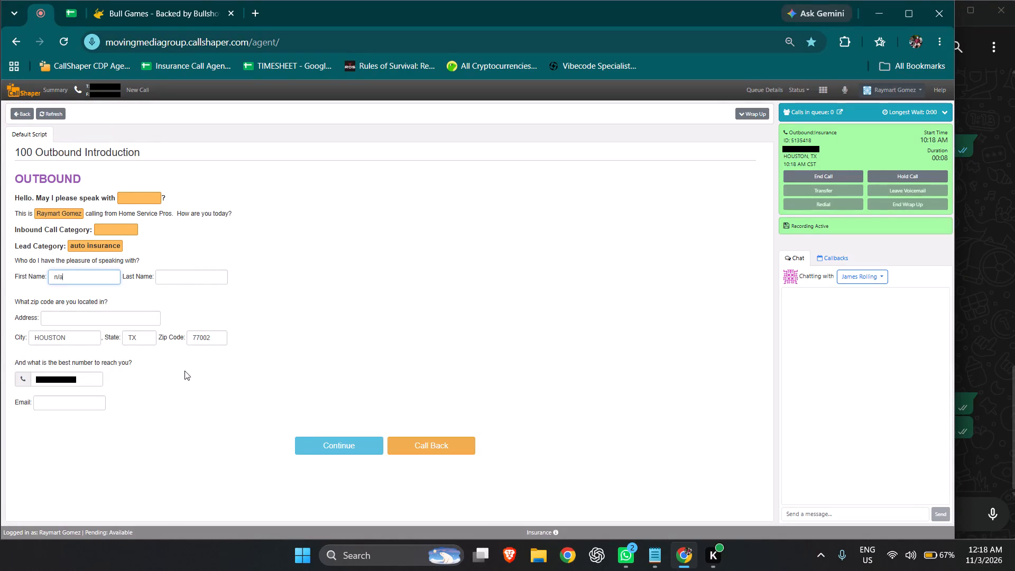
{"action": "left_click", "coordinate": [317, 447]}
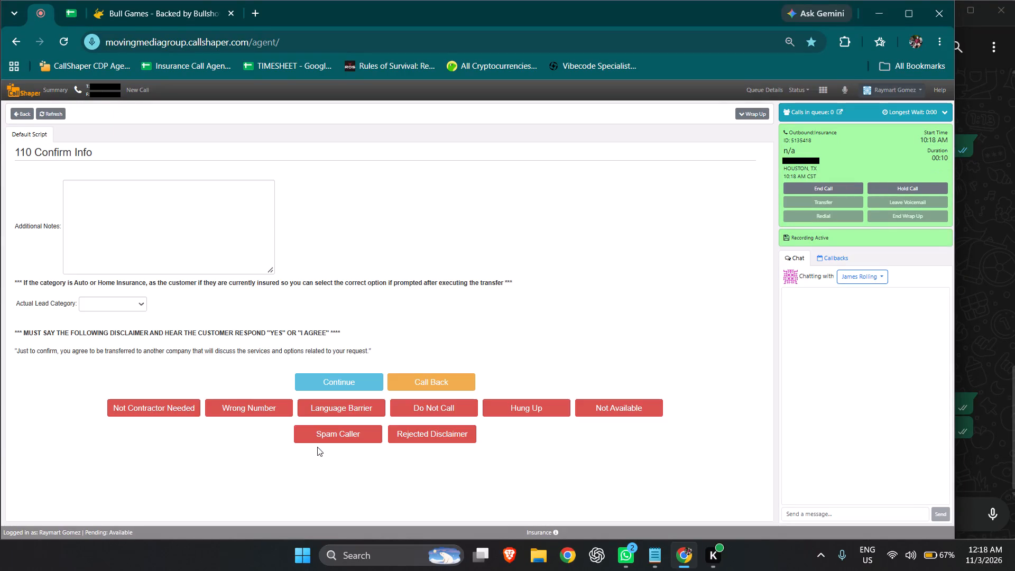
Open the call's Additional Notes for editing.
{"action": "left_click", "coordinate": [107, 196]}
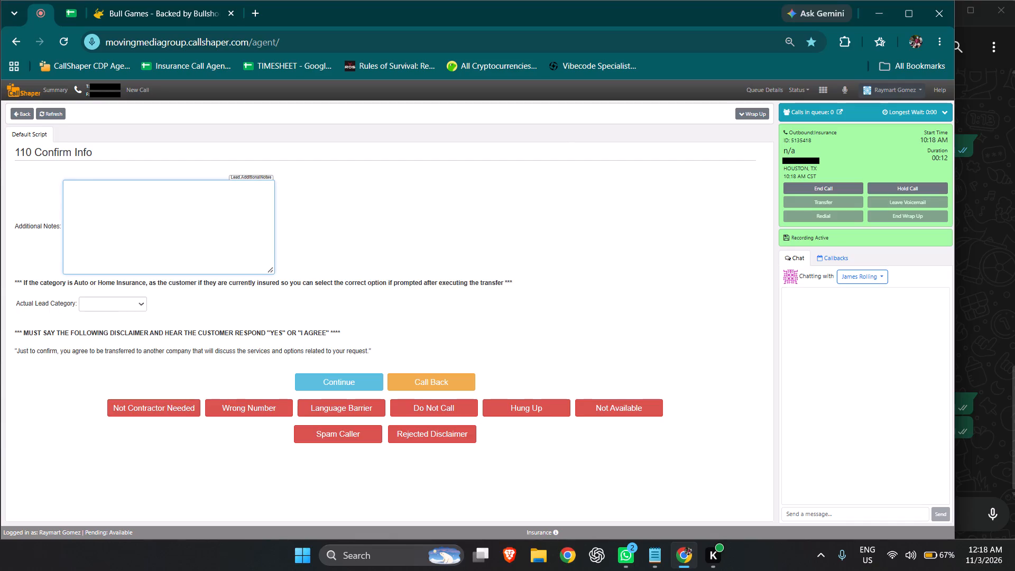
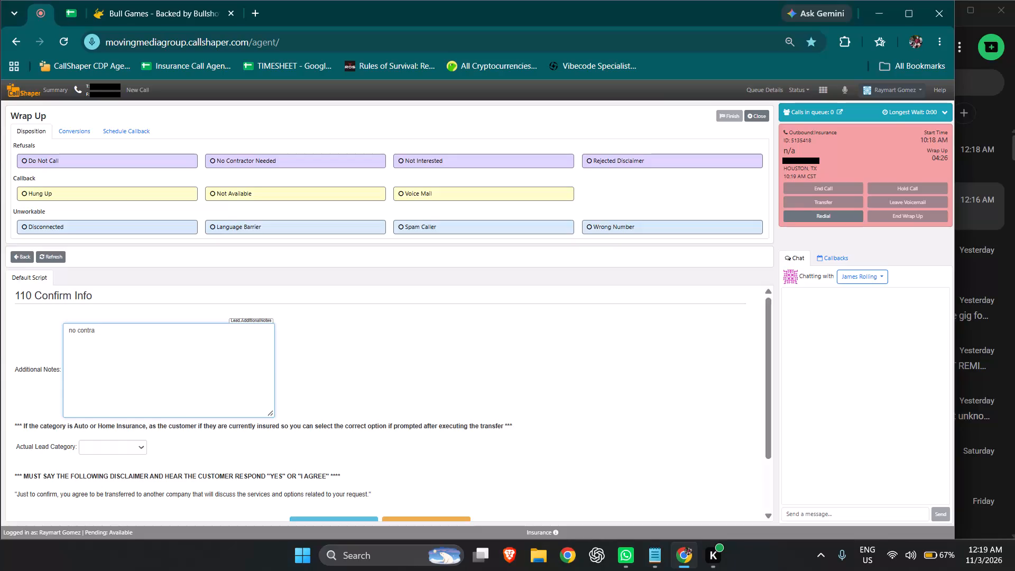
Complete the call's Additional Notes so they read "no contractor needed".
{"action": "type", "text": "ctor needed"}
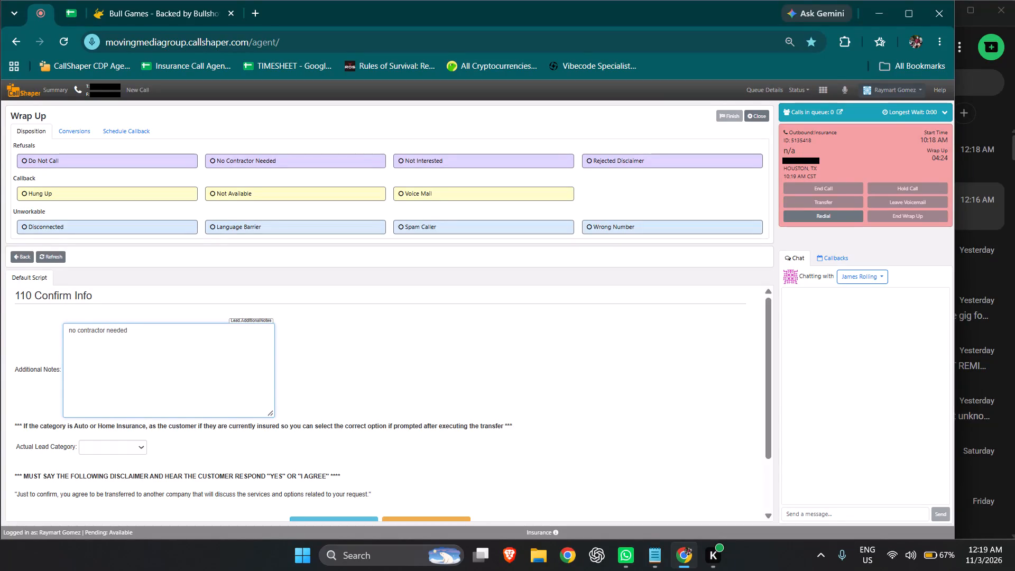
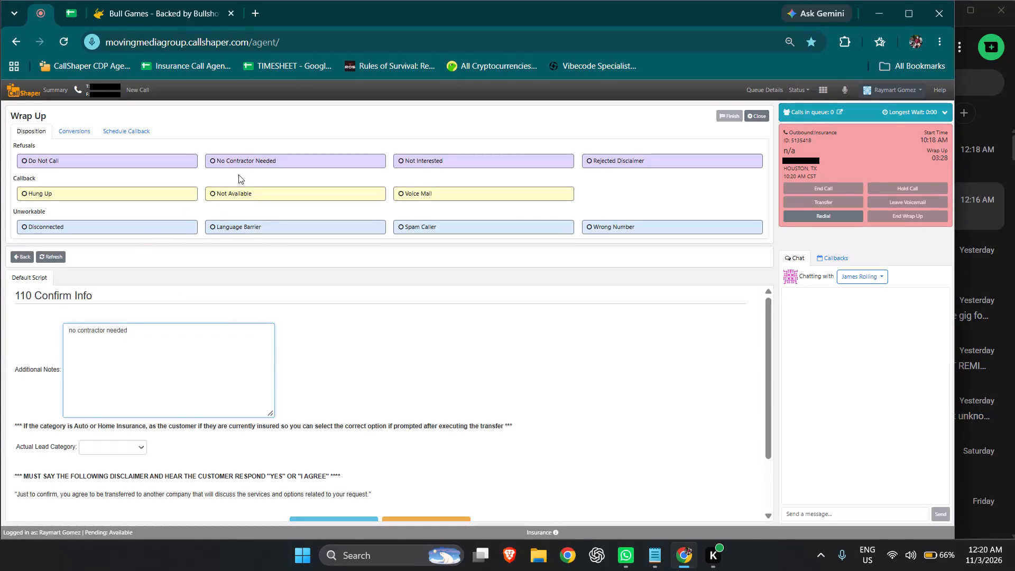
Disposition the Houston, TX outbound insurance call as No Contractor Needed and end its wrap-up.
{"action": "left_click", "coordinate": [261, 167]}
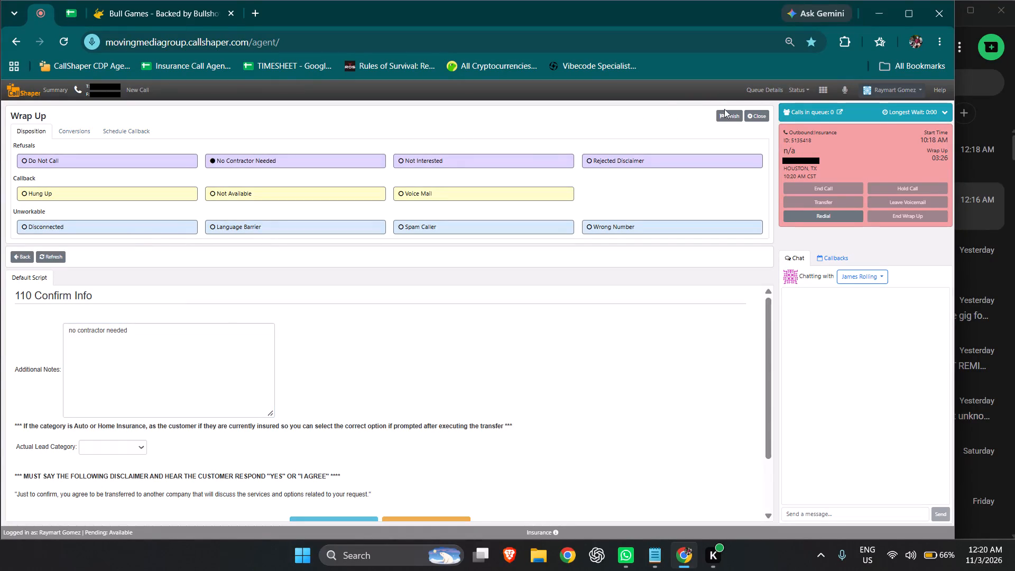
{"action": "left_click", "coordinate": [728, 115]}
{"action": "left_click", "coordinate": [916, 219]}
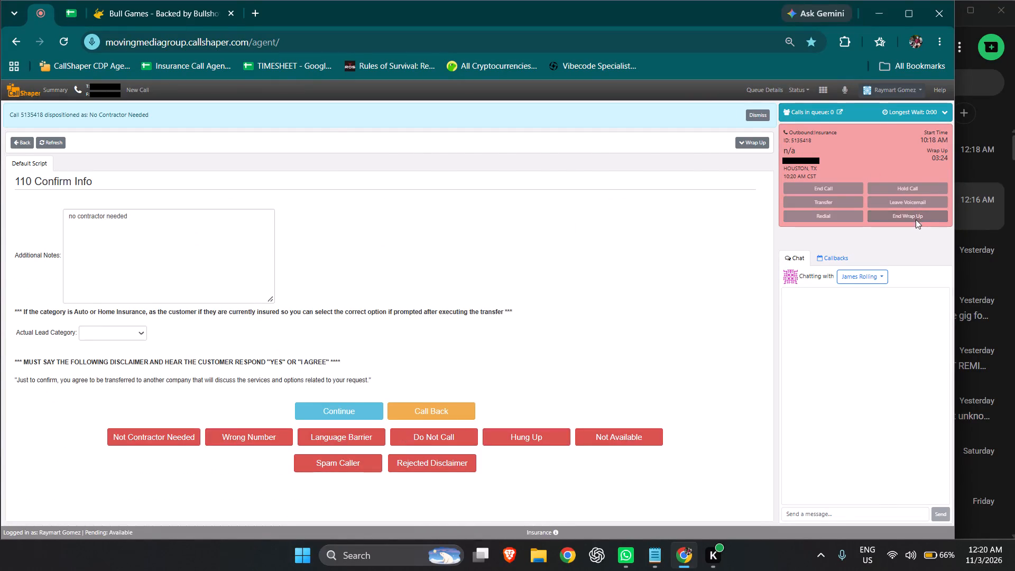
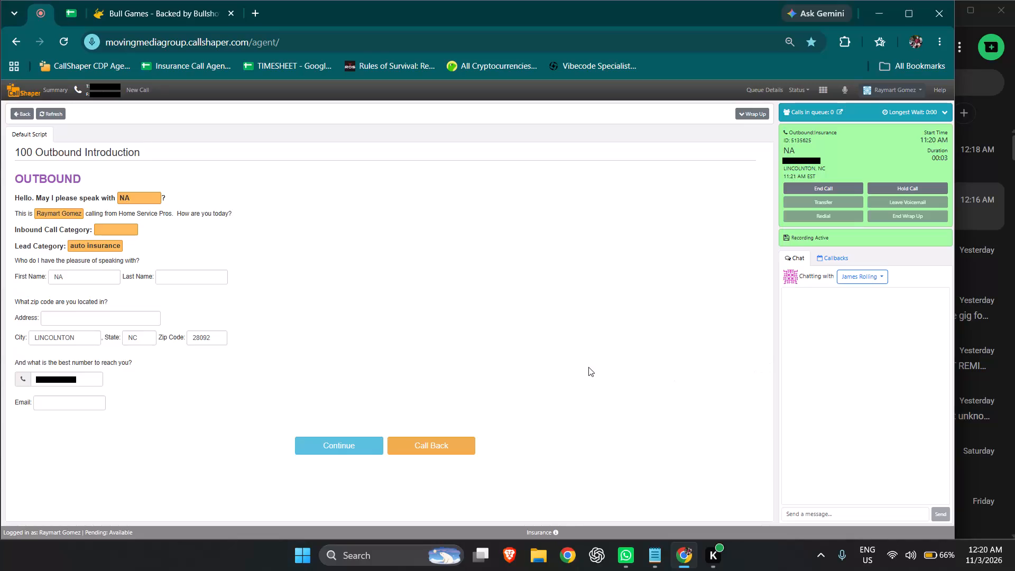
Advance the Lincolnton, NC call's script to 110 Confirm Info and add "hung up" on a new line in the additional notes.
{"action": "left_click", "coordinate": [361, 449]}
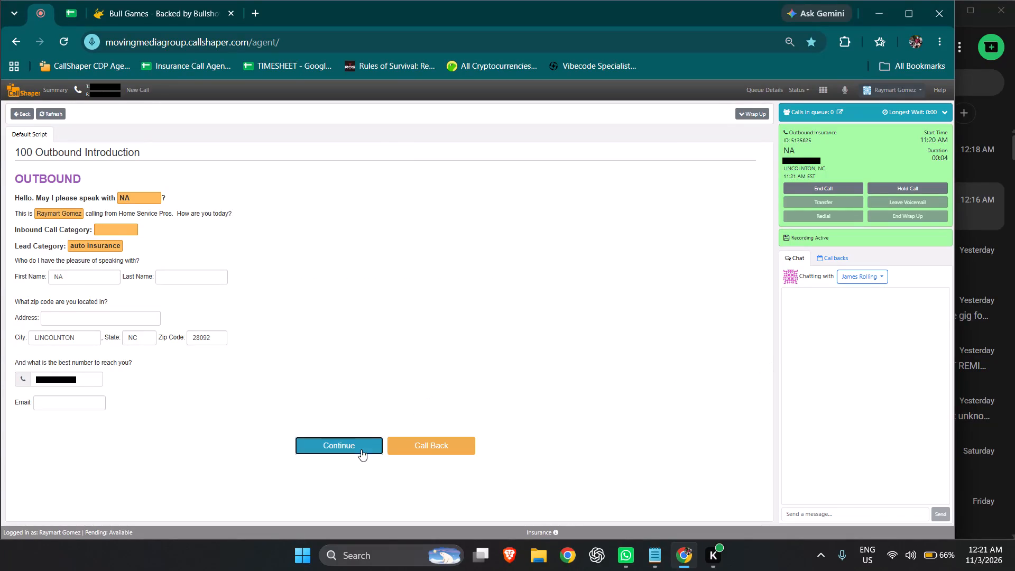
{"action": "left_click", "coordinate": [122, 196]}
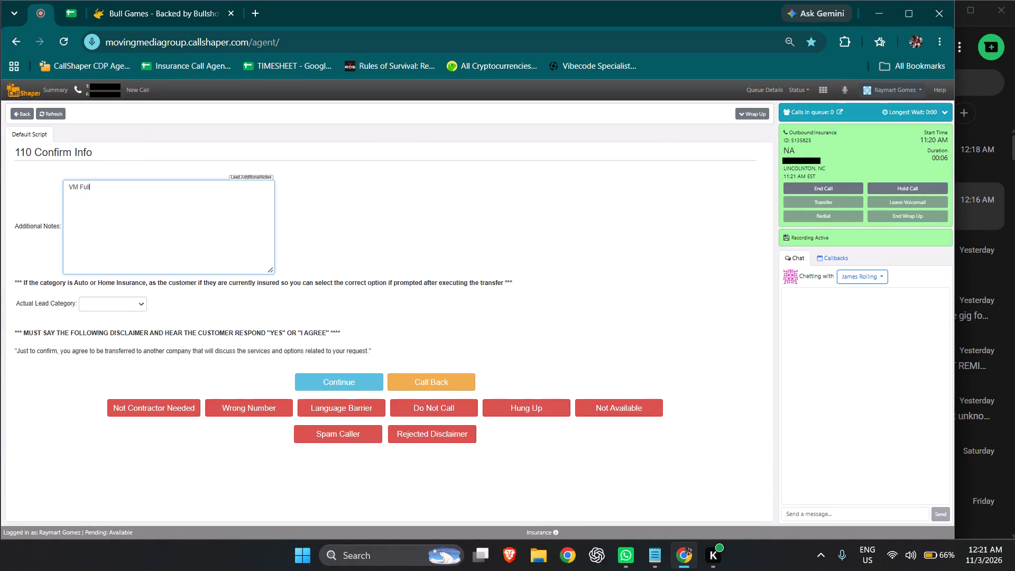
{"action": "left_click", "coordinate": [17, 110]}
{"action": "left_click", "coordinate": [331, 449]}
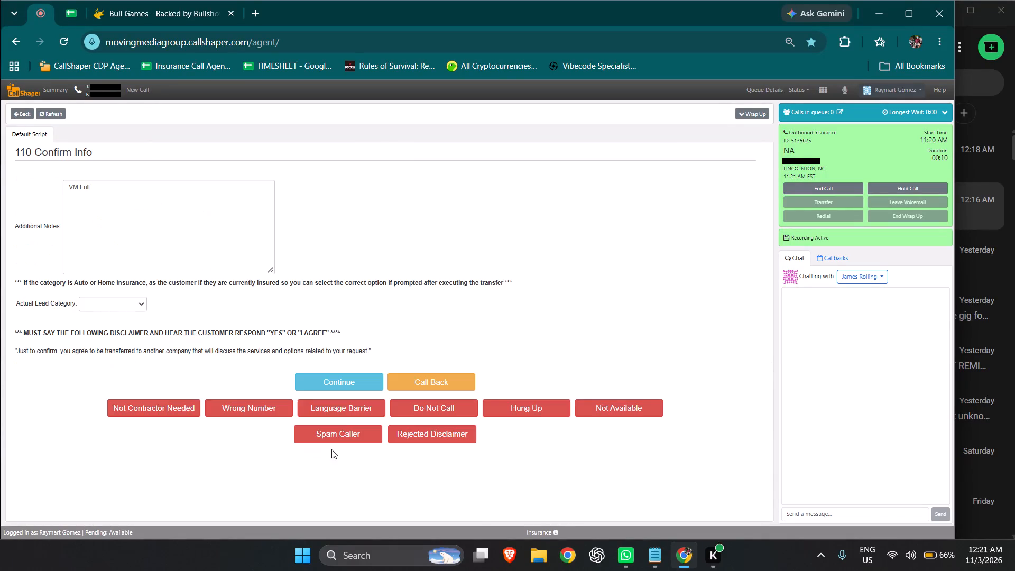
{"action": "left_click", "coordinate": [153, 204]}
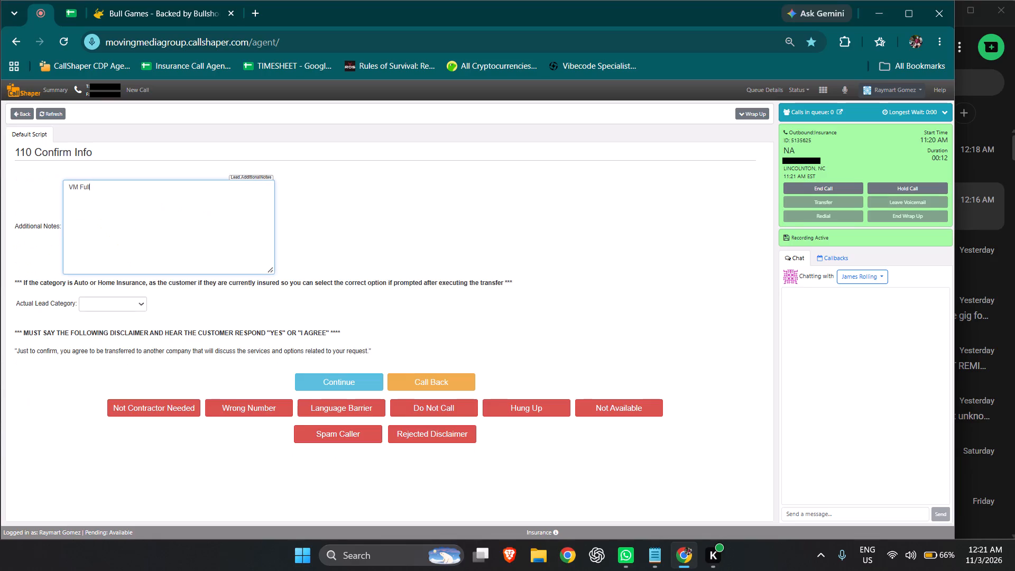
{"action": "key", "text": "Return"}
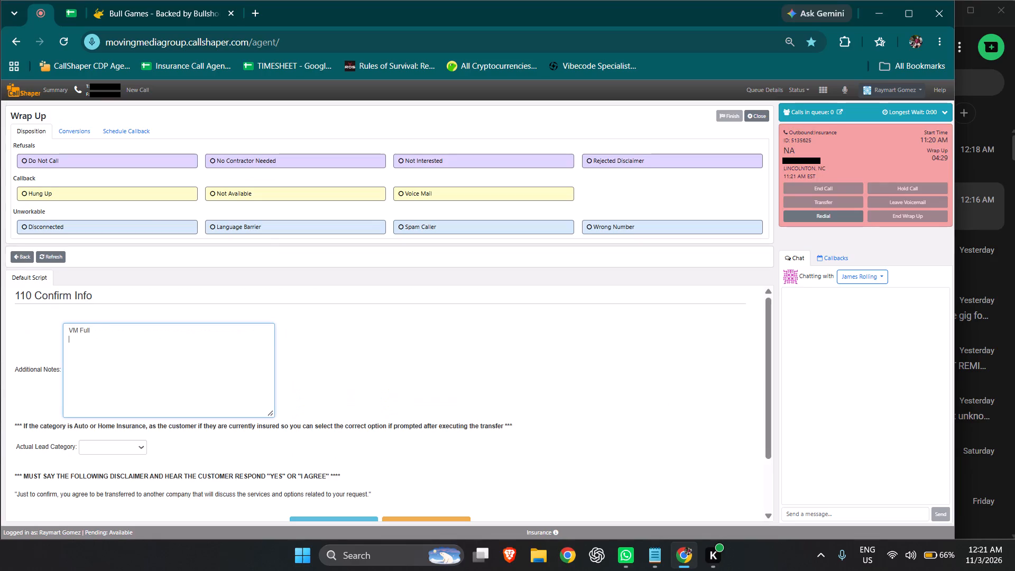
{"action": "type", "text": "hung up"}
Disposition the Lincolnton, NC outbound insurance call as Hung Up and end its wrap-up.
{"action": "left_click", "coordinate": [68, 194]}
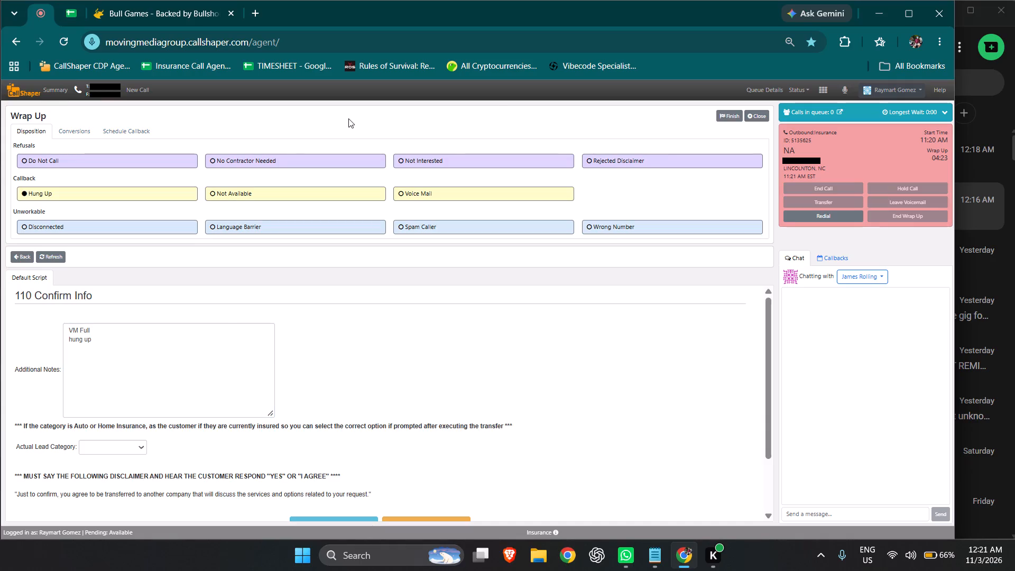
{"action": "left_click", "coordinate": [722, 116]}
{"action": "left_click", "coordinate": [915, 213]}
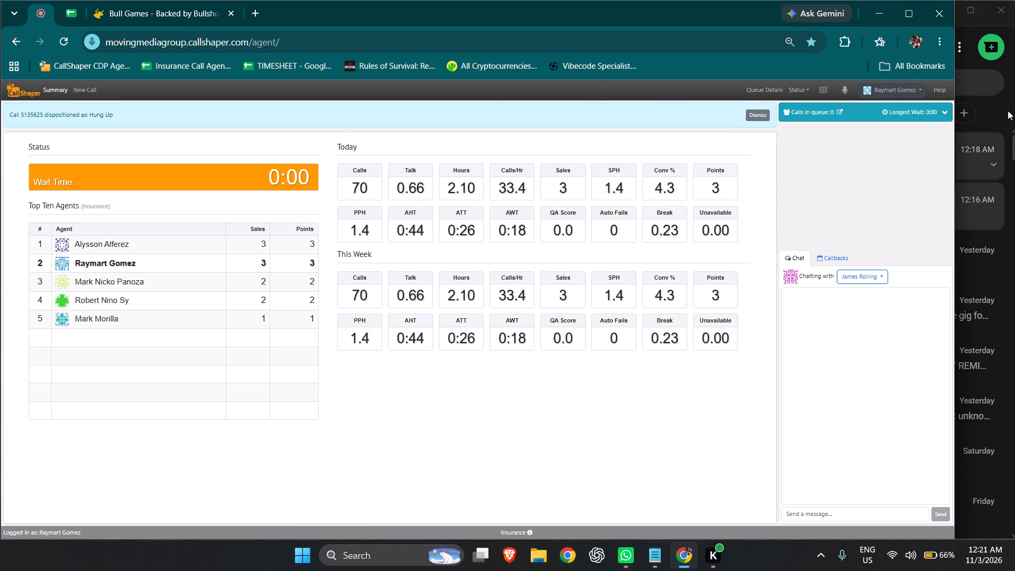
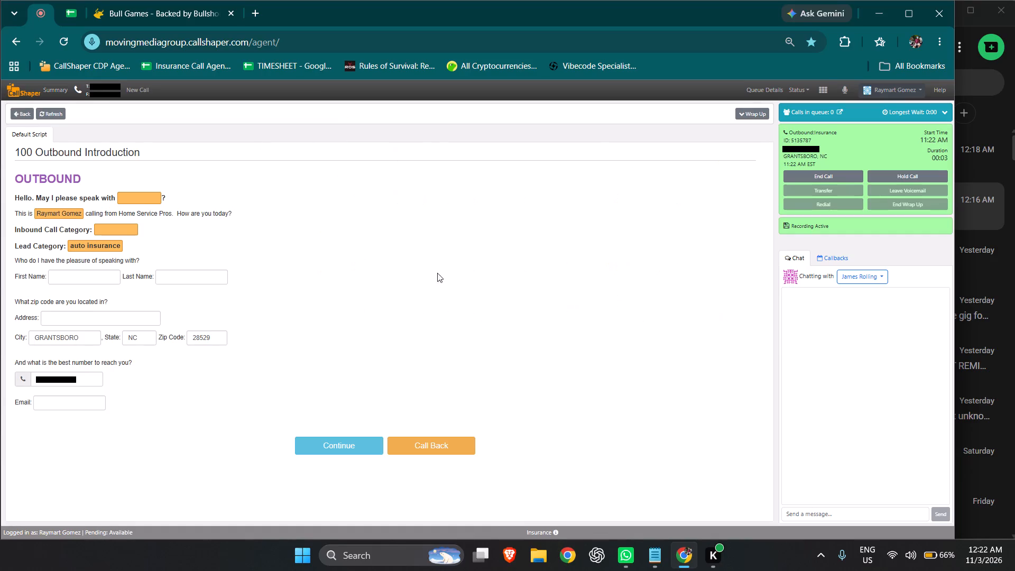
Enter "n/a" as the Grantsboro, NC lead's first name, advance to 110 Confirm Info and add the note "no response".
{"action": "left_click", "coordinate": [116, 273]}
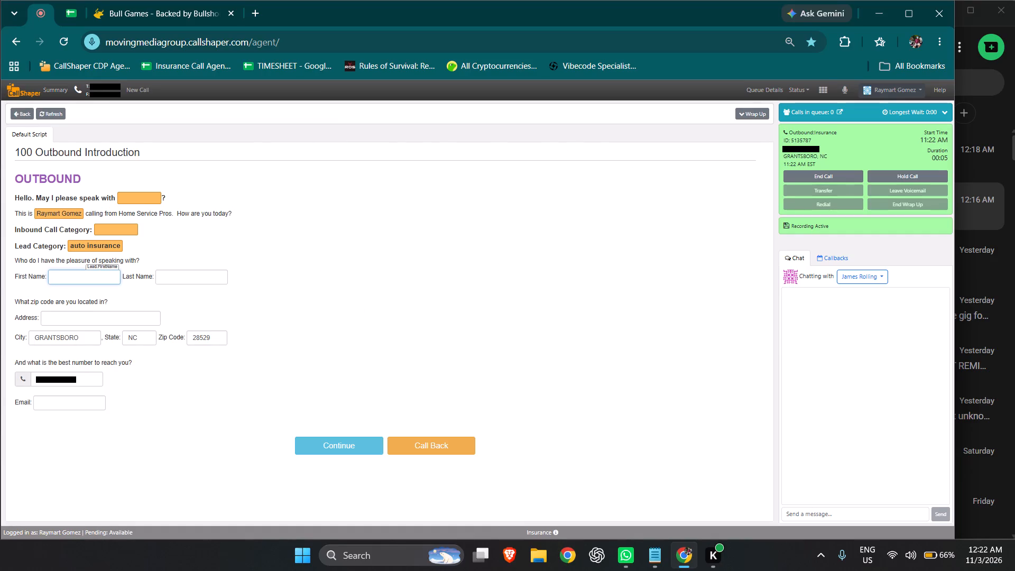
{"action": "key", "text": "n"}
{"action": "type", "text": "/a"}
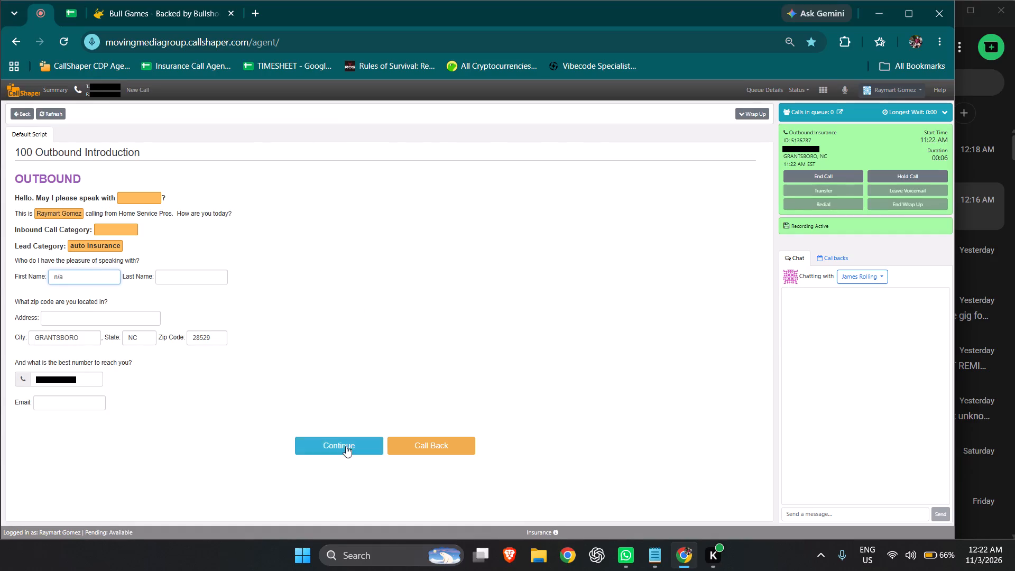
{"action": "left_click", "coordinate": [348, 450]}
{"action": "left_click", "coordinate": [154, 216]}
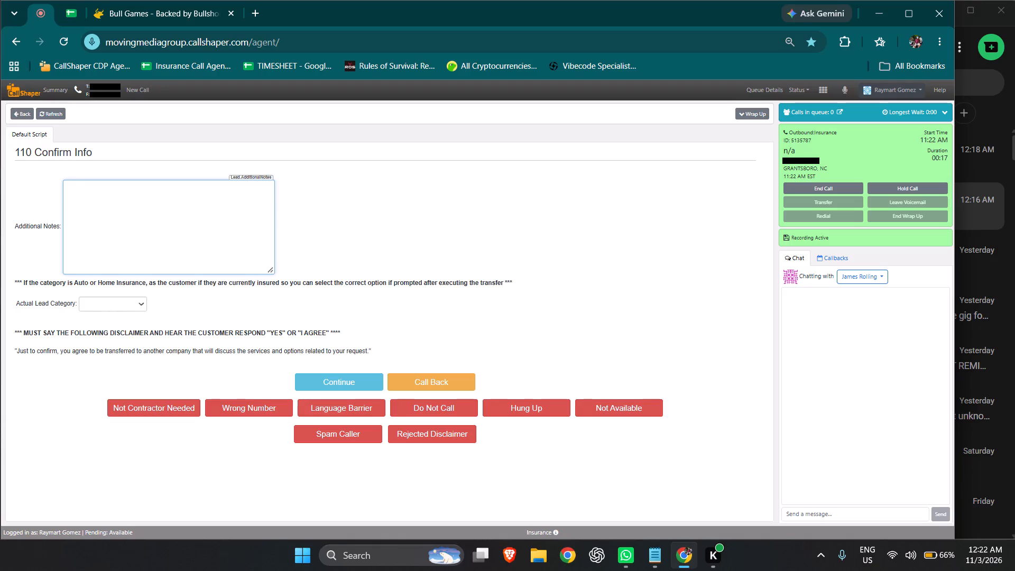
{"action": "type", "text": "no respose"}
{"action": "key", "text": "BackSpace"}
{"action": "key", "text": "BackSpace"}
{"action": "type", "text": "nmse"}
{"action": "key", "text": "space"}
{"action": "key", "text": "BackSpace"}
{"action": "key", "text": "BackSpace"}
{"action": "key", "text": "BackSpace"}
{"action": "key", "text": "s"}
{"action": "key", "text": "BackSpace"}
{"action": "key", "text": "BackSpace"}
{"action": "type", "text": "se"}
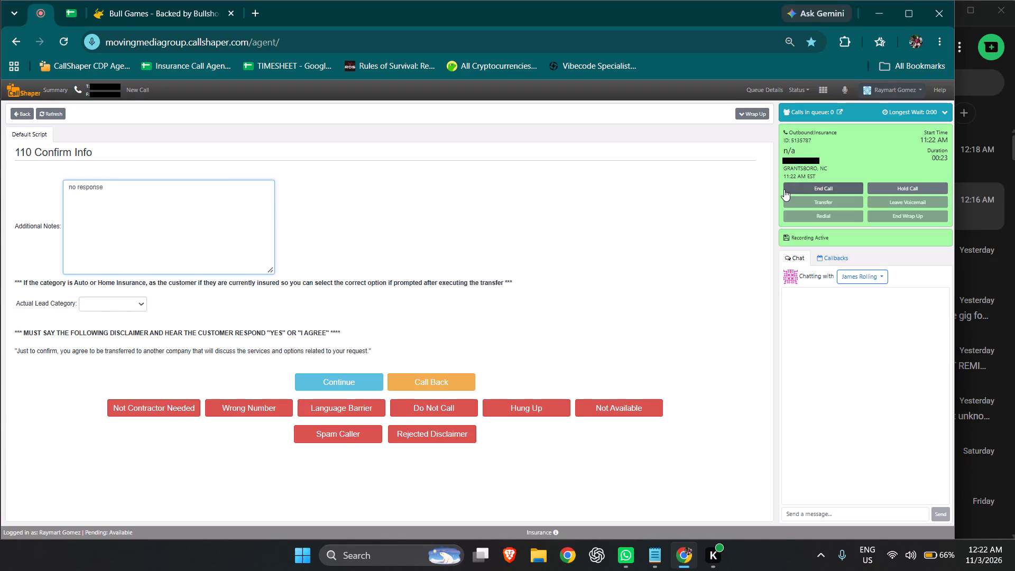
End the Grantsboro, NC call, disposition it as Not Available and end its wrap-up.
{"action": "left_click", "coordinate": [784, 189]}
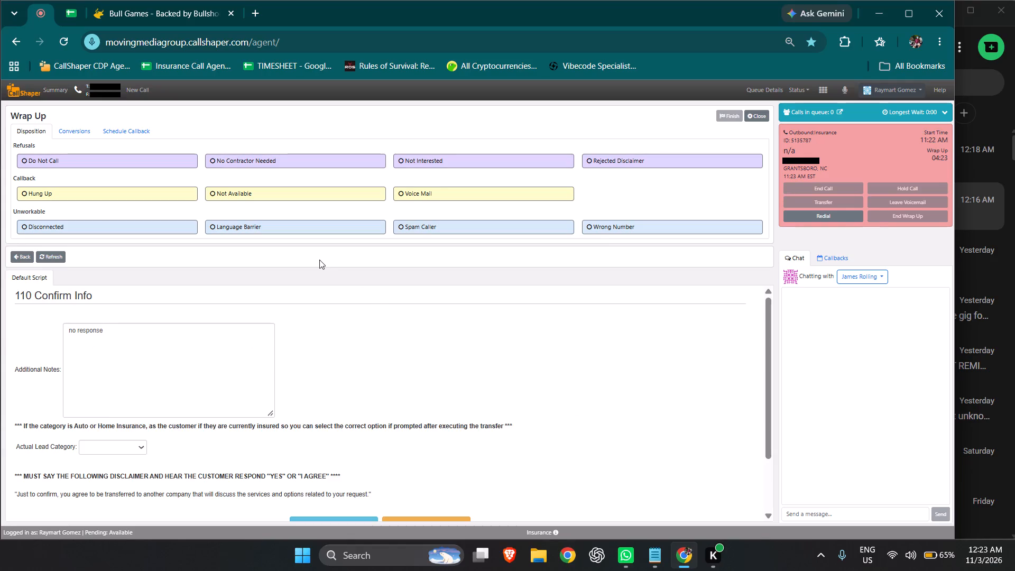
{"action": "left_click", "coordinate": [340, 188]}
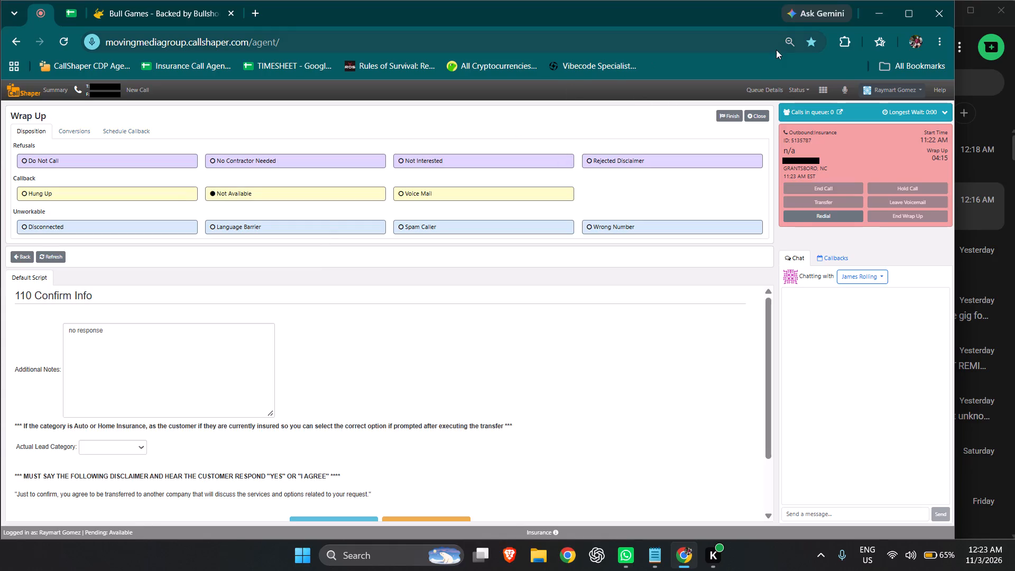
{"action": "left_click", "coordinate": [727, 118]}
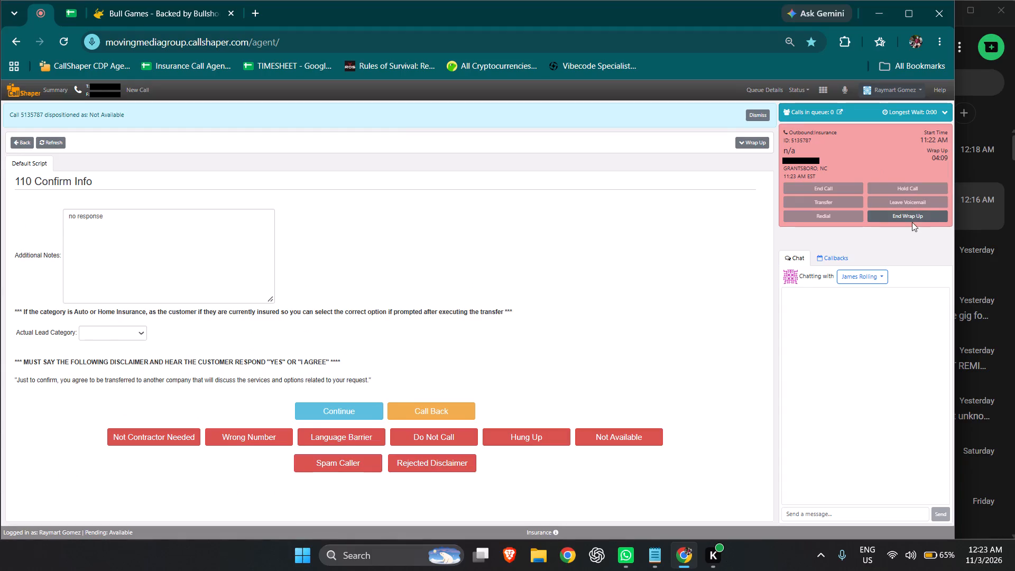
{"action": "left_click", "coordinate": [915, 220]}
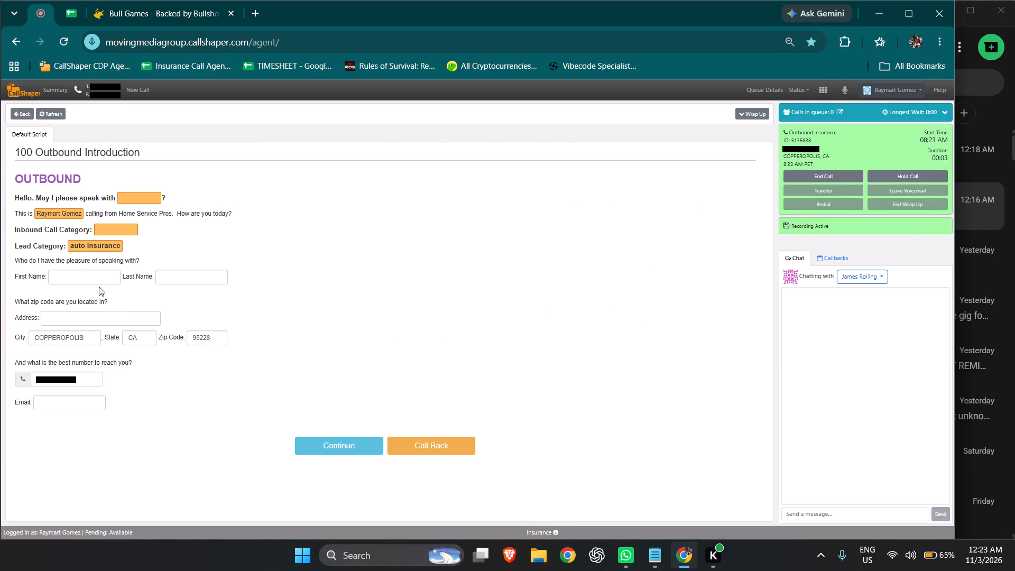
Enter "n/a" as the Copperopolis, CA lead's first name, advance to 110 Confirm Info and add the note "no contractor needed".
{"action": "left_click", "coordinate": [87, 274]}
{"action": "type", "text": "n.a"}
{"action": "key", "text": "BackSpace"}
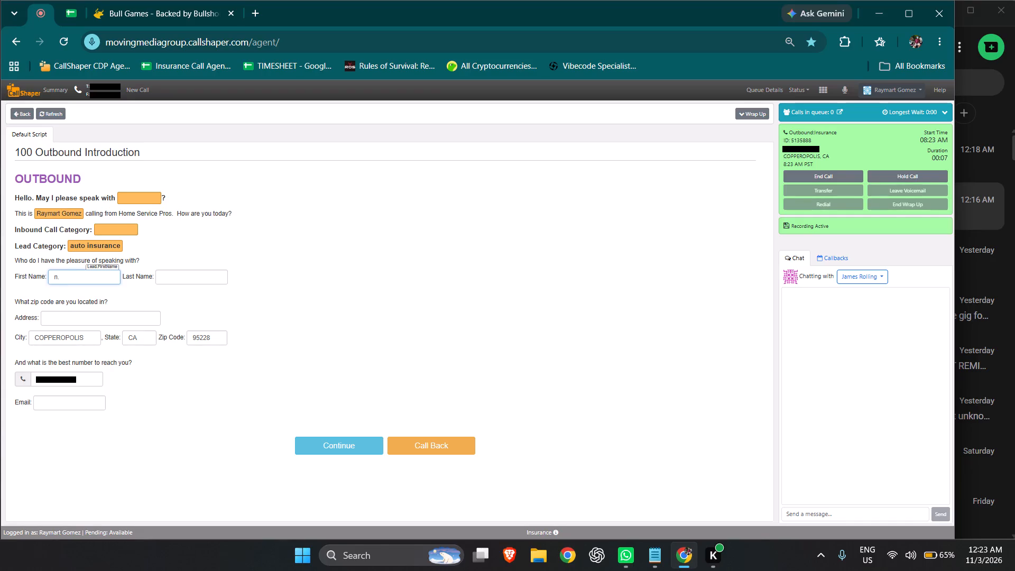
{"action": "key", "text": "BackSpace"}
{"action": "type", "text": "/a"}
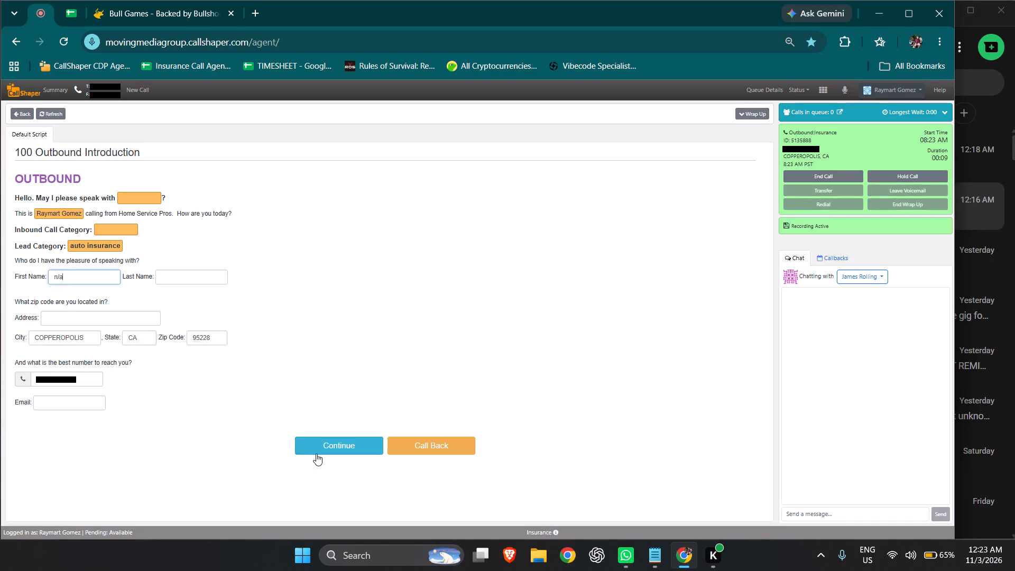
{"action": "left_click", "coordinate": [320, 454]}
{"action": "left_click", "coordinate": [160, 237]}
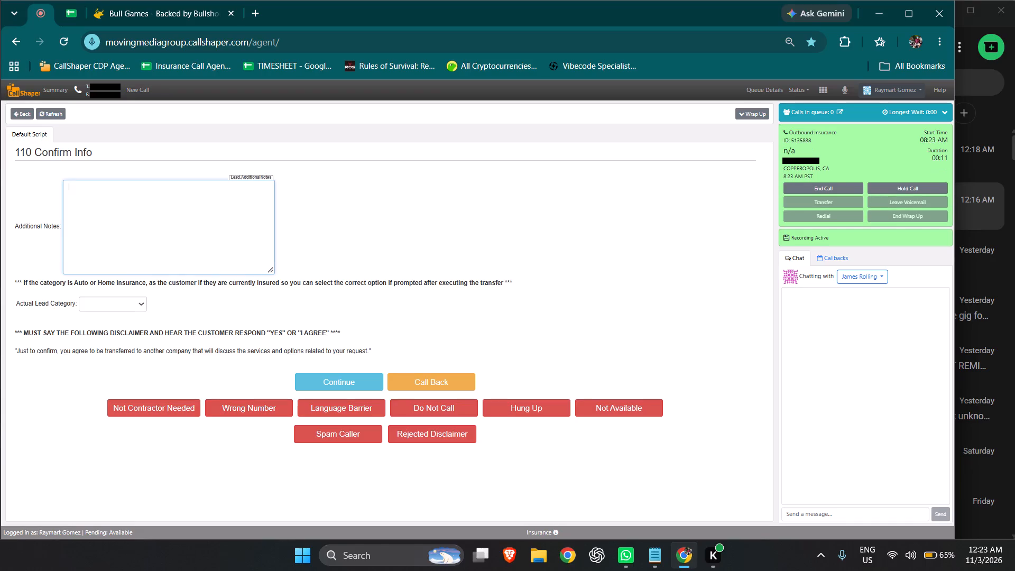
{"action": "type", "text": "no contractor needed"}
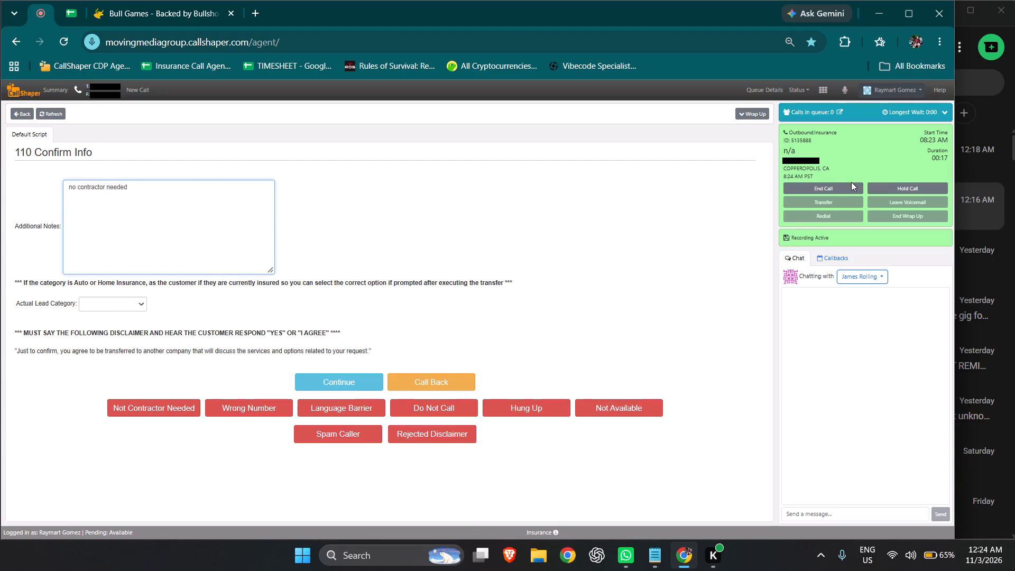
End the Copperopolis, CA call, disposition it as No Contractor Needed and end its wrap-up.
{"action": "left_click", "coordinate": [844, 185]}
{"action": "left_click", "coordinate": [354, 159]}
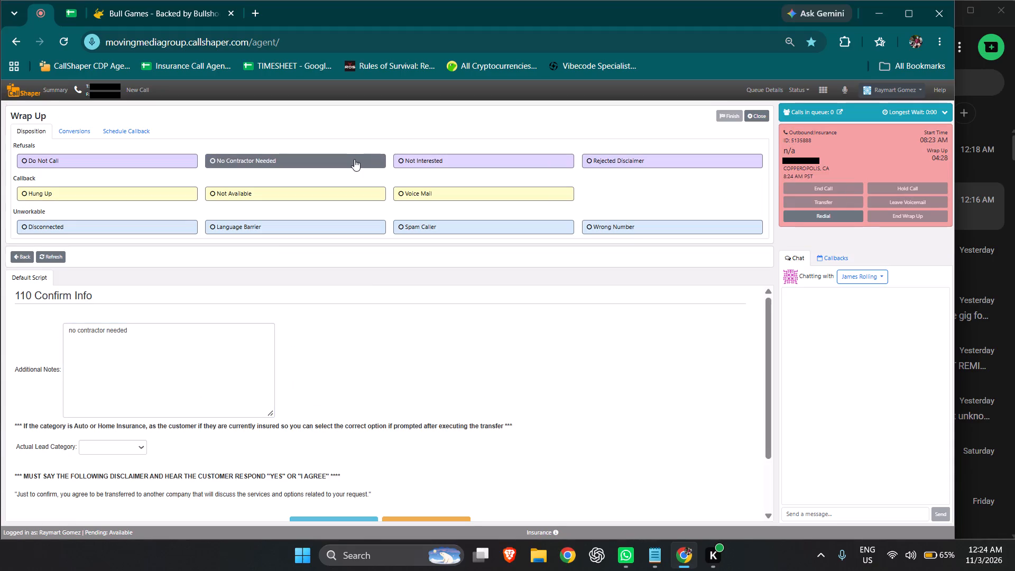
{"action": "left_click", "coordinate": [713, 116]}
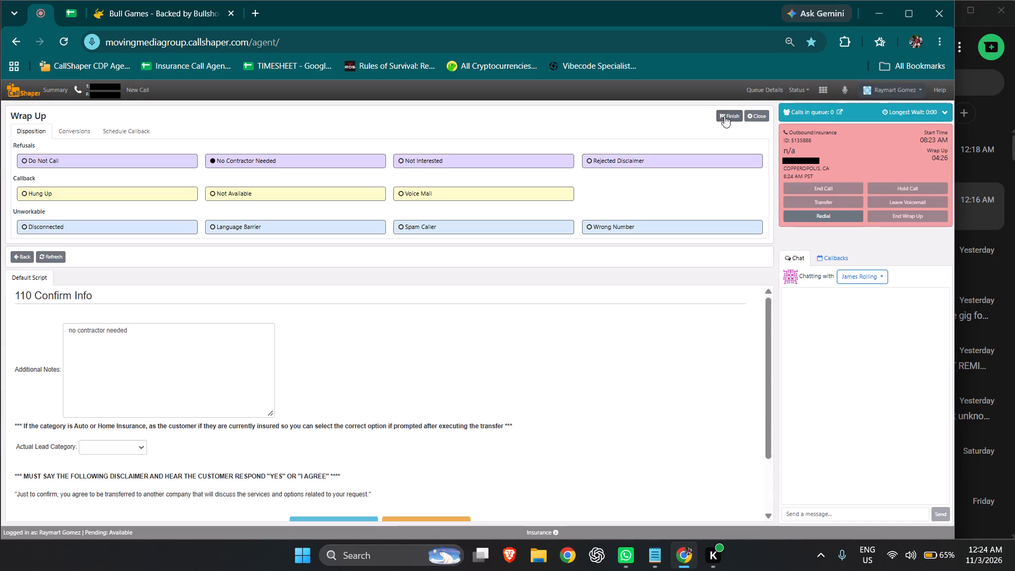
{"action": "left_click", "coordinate": [726, 116]}
{"action": "left_click", "coordinate": [919, 220]}
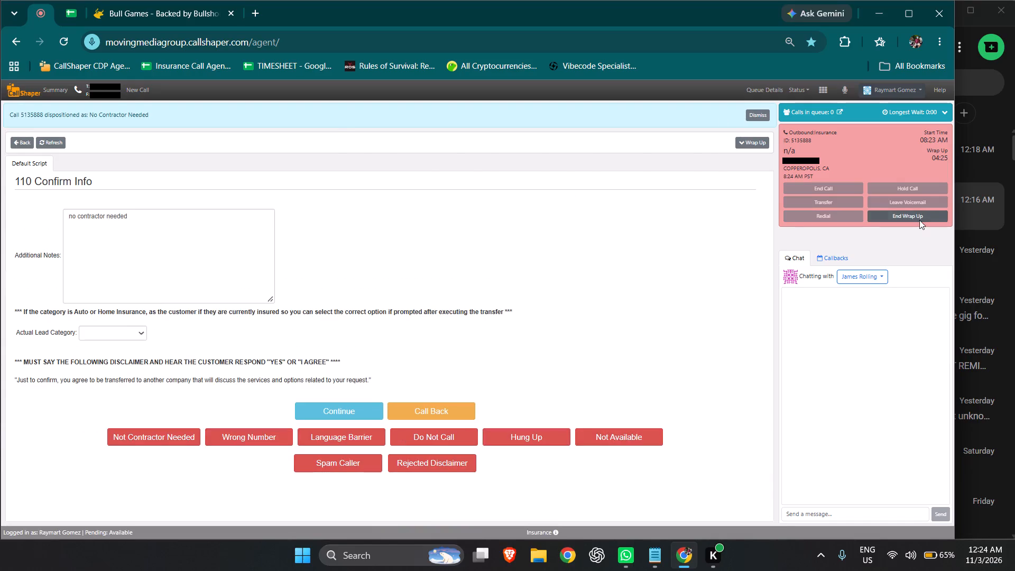
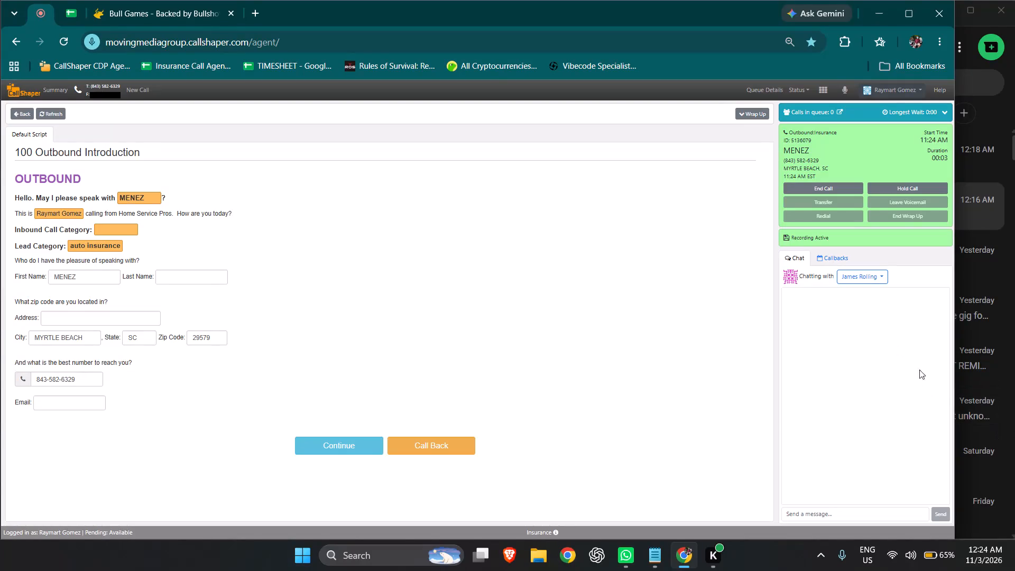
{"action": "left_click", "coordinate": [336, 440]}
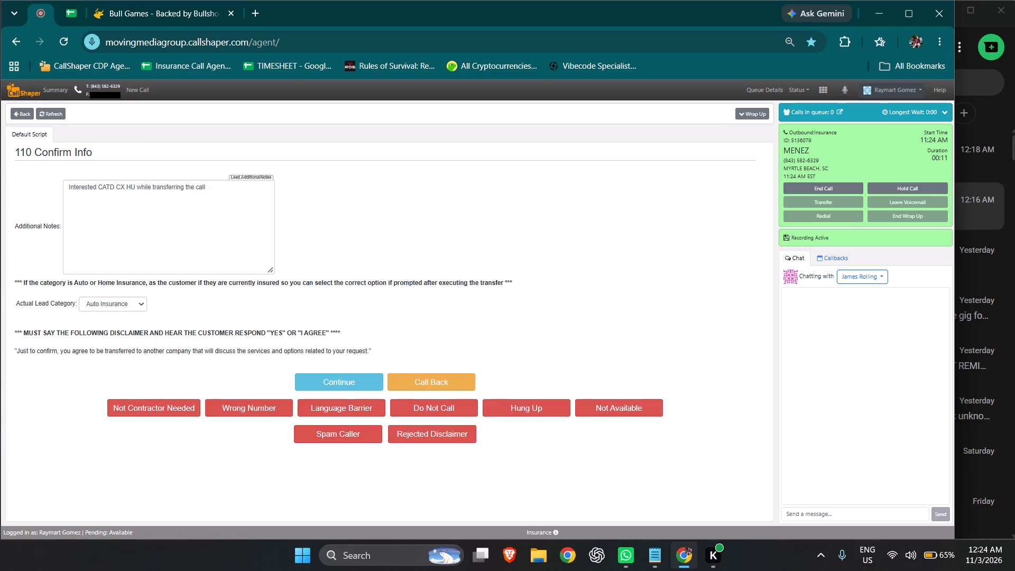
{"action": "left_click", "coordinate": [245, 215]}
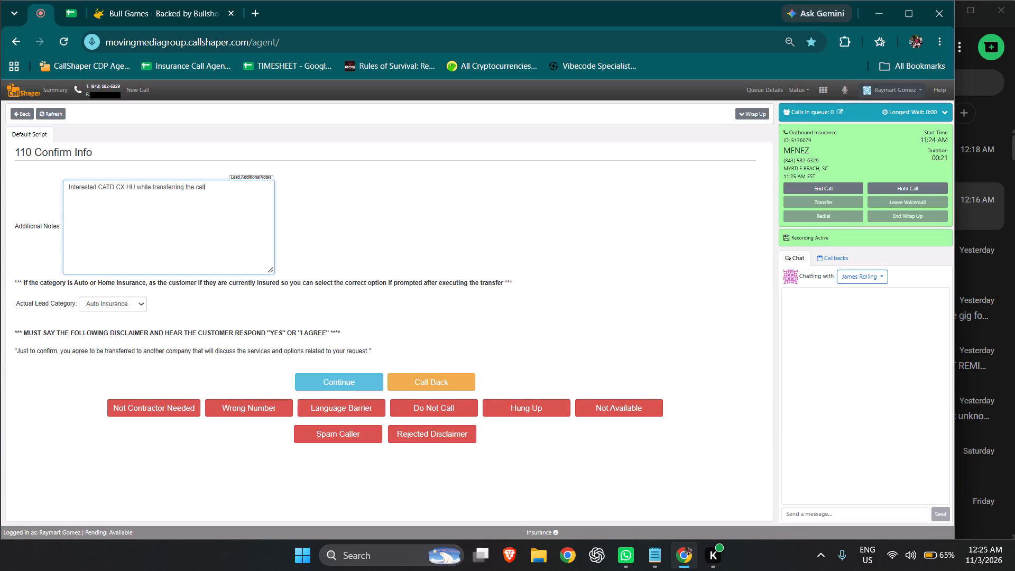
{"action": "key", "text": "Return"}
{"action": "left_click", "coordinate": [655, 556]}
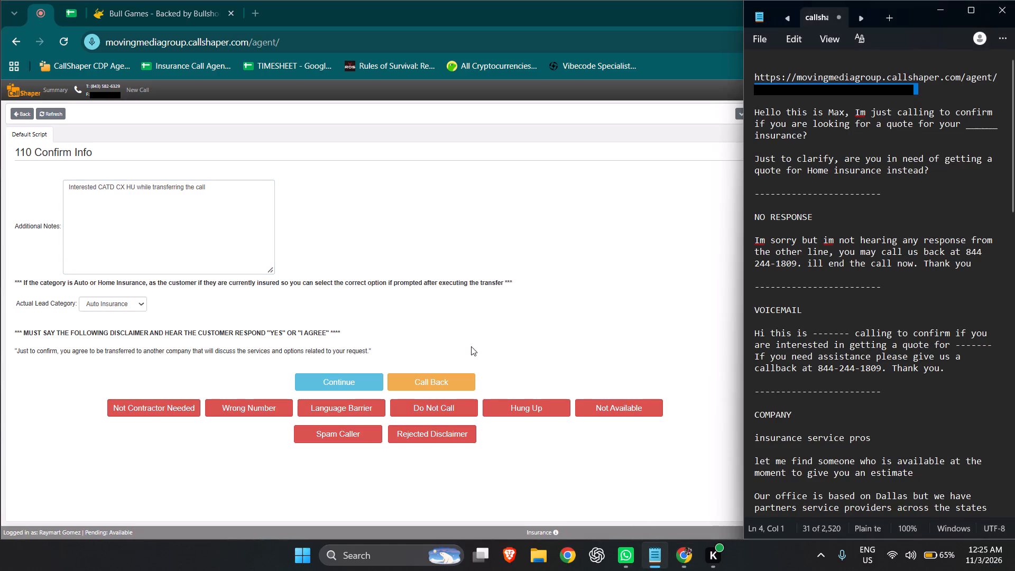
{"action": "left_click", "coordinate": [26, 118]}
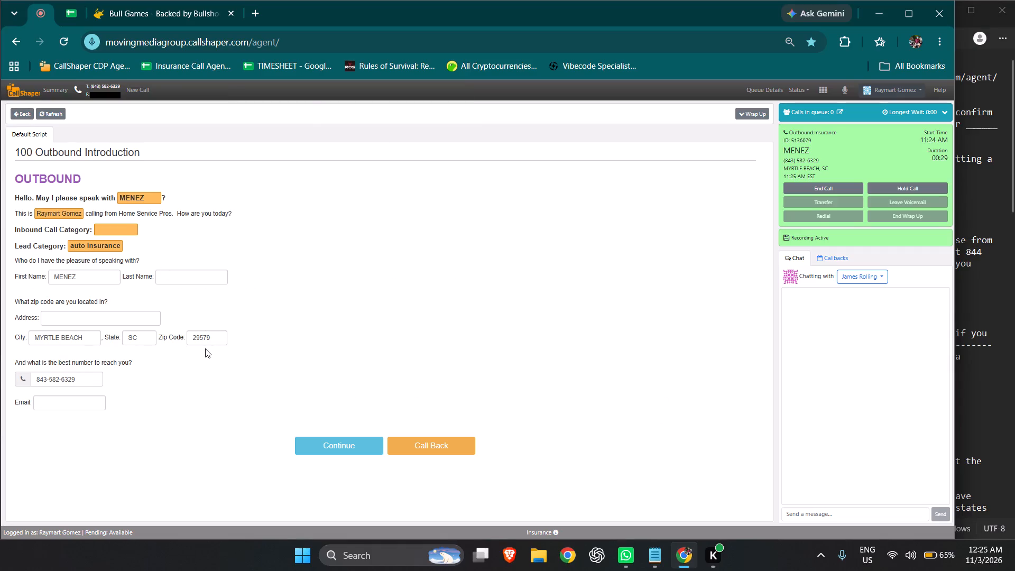
Copy the Myrtle Beach, SC lead's zip code 29579 over the number on the Auto Insurance line of the Notepad notes.
{"action": "double_click", "coordinate": [208, 339]}
{"action": "key", "text": "ctrl+c"}
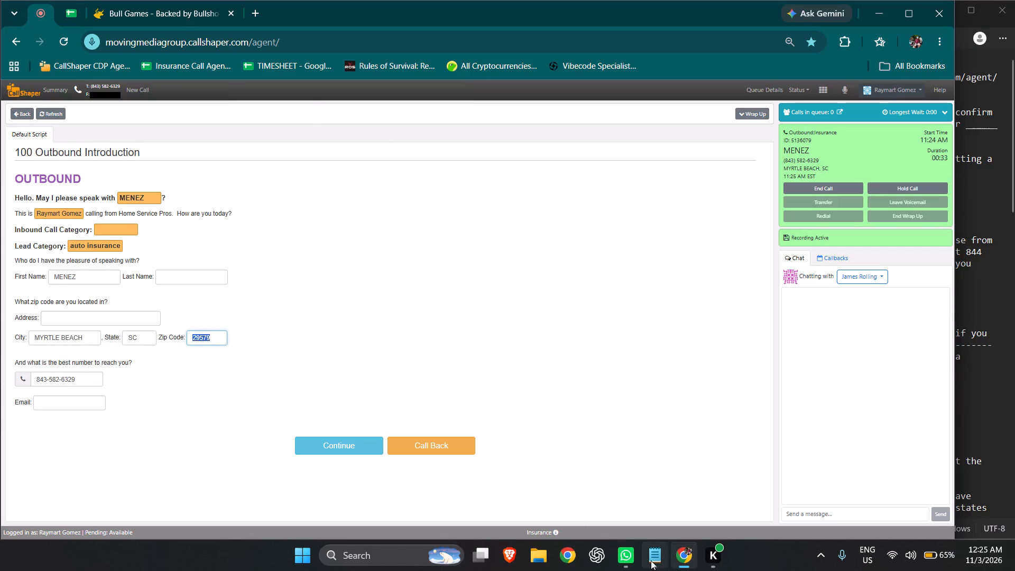
{"action": "left_click", "coordinate": [651, 560]}
{"action": "scroll", "coordinate": [792, 335], "scroll_direction": "down", "scroll_amount": 5}
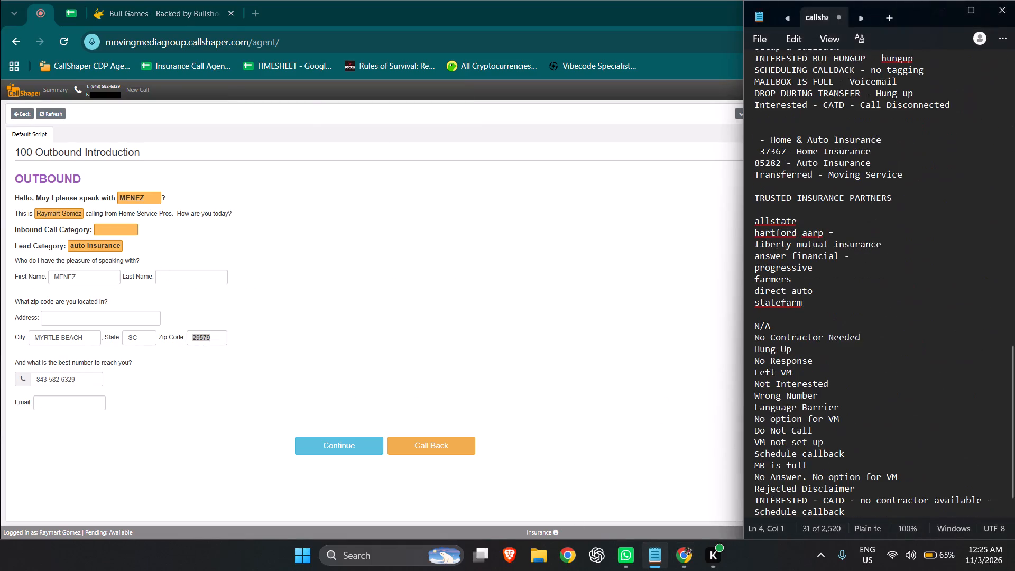
{"action": "left_click_drag", "start_coordinate": [783, 160], "coordinate": [774, 160]}
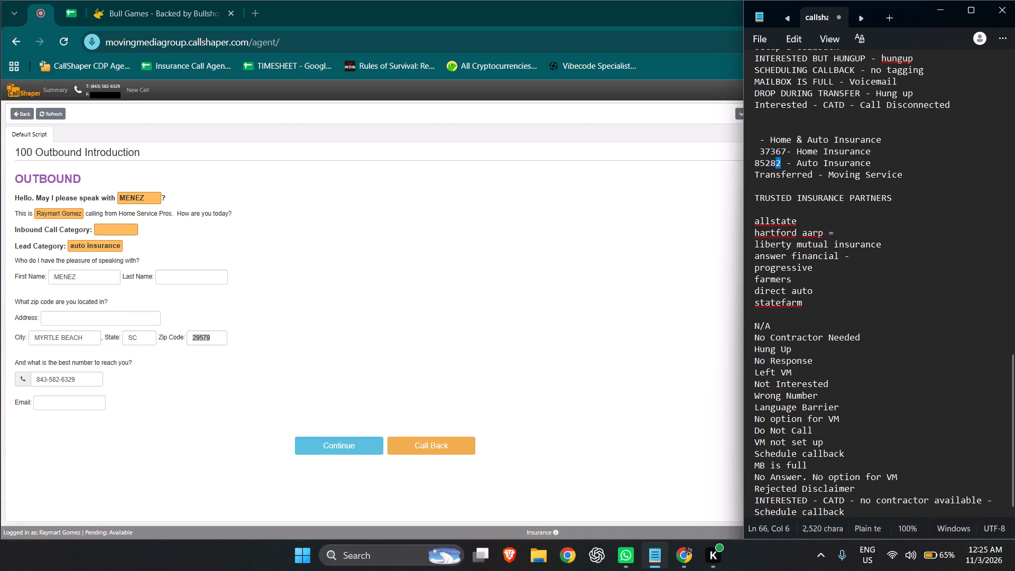
{"action": "left_click_drag", "start_coordinate": [774, 160], "coordinate": [740, 166]}
{"action": "key", "text": "ctrl+v"}
Advance the Myrtle Beach, SC call to 110 Confirm Info and add "Interested - CATD", copied from the Notepad notes, on a new line of the additional notes.
{"action": "left_click", "coordinate": [315, 436]}
{"action": "left_click", "coordinate": [318, 440]}
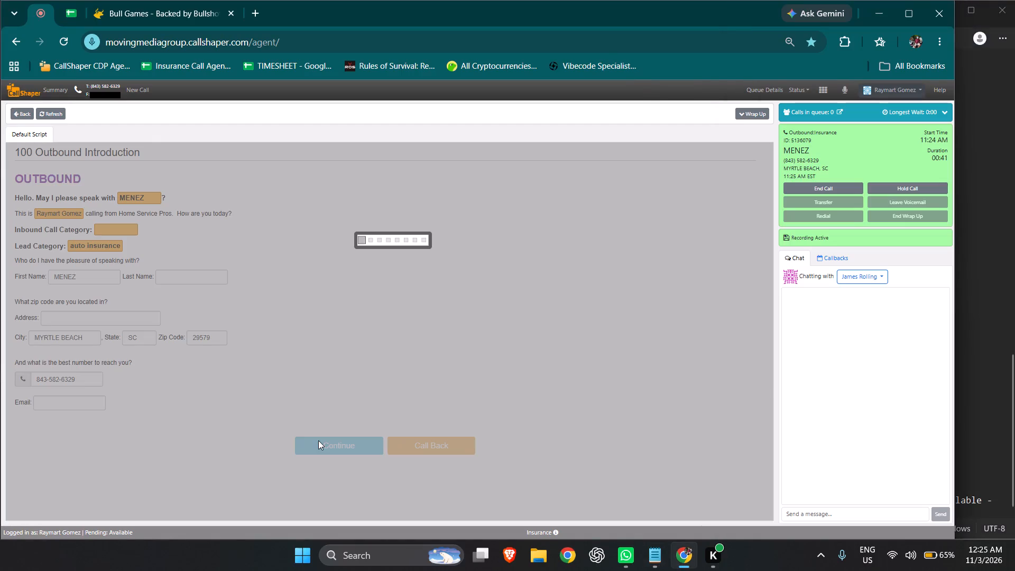
{"action": "left_click", "coordinate": [984, 241]}
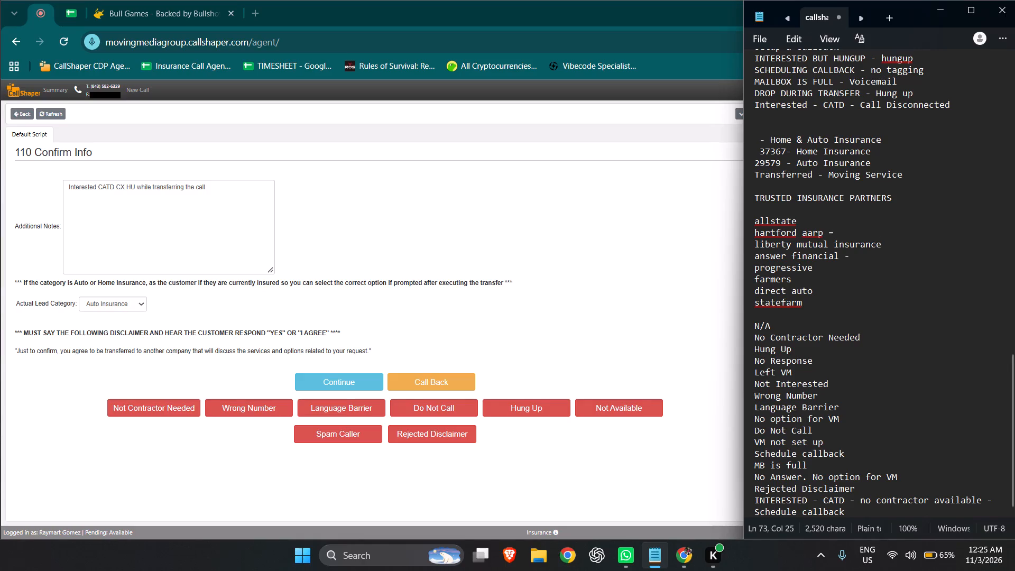
{"action": "left_click_drag", "start_coordinate": [844, 106], "coordinate": [741, 105]}
{"action": "key", "text": "ctrl+c"}
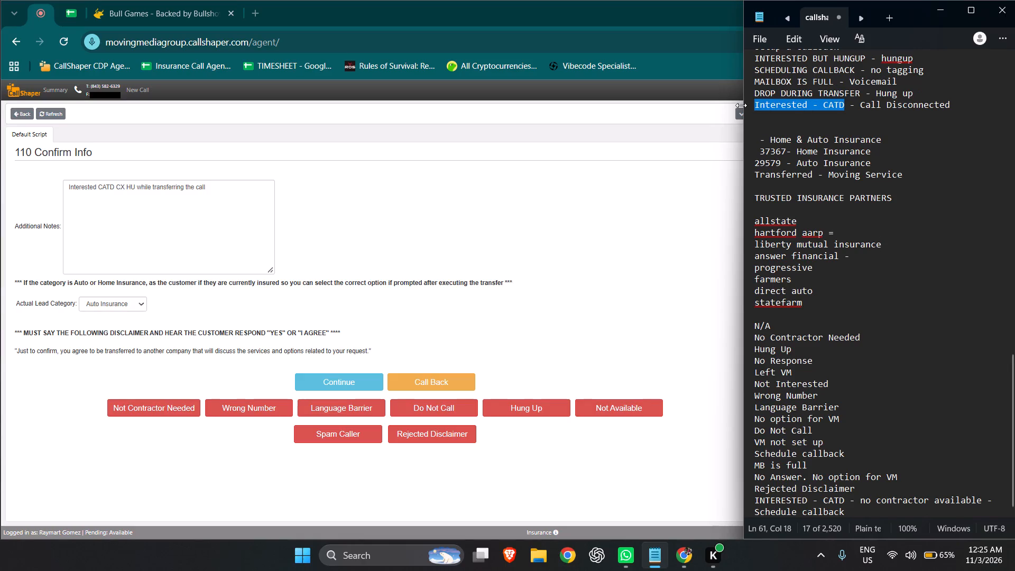
{"action": "left_click", "coordinate": [258, 192]}
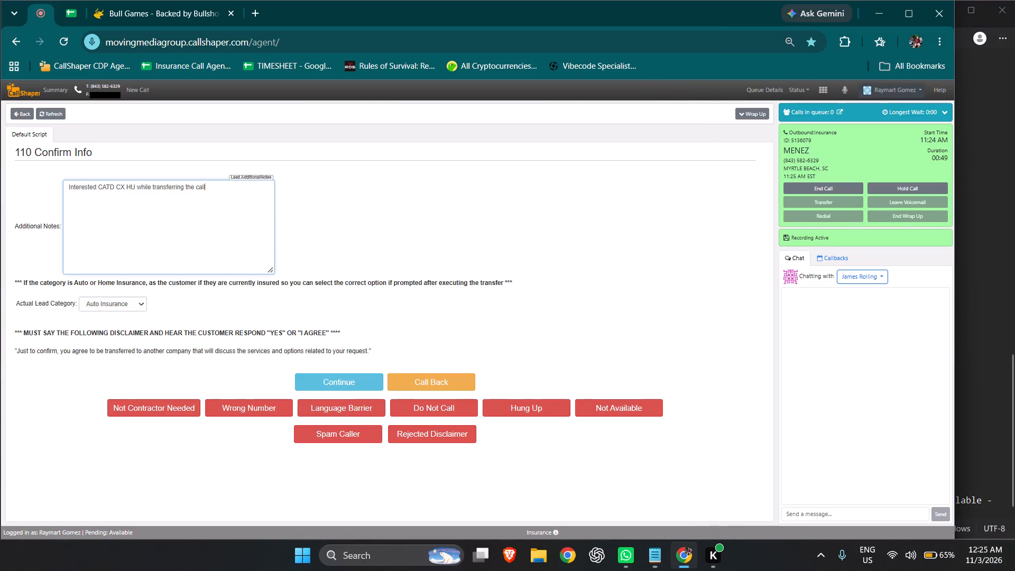
{"action": "key", "text": "Return"}
{"action": "key", "text": "ctrl+v"}
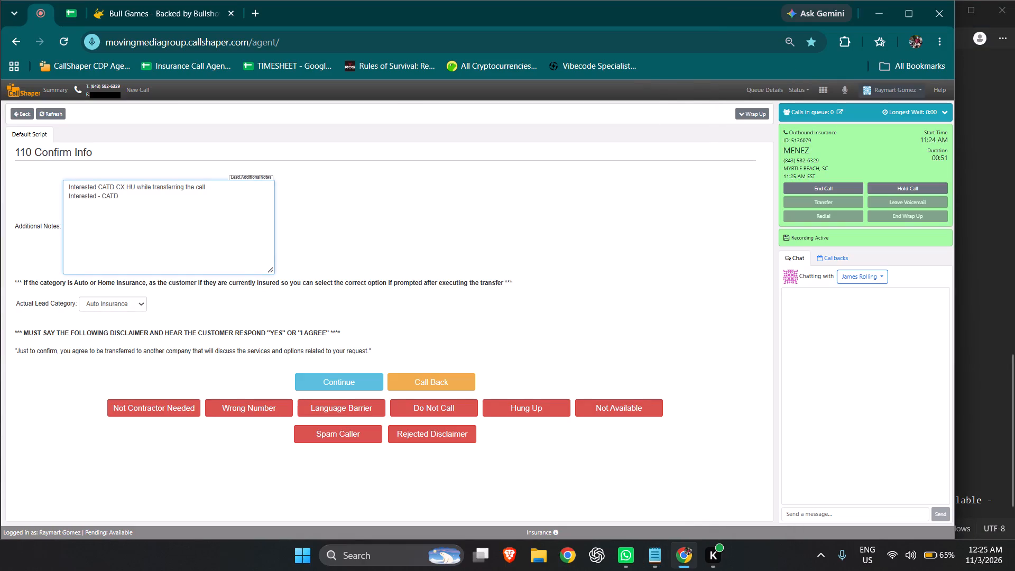
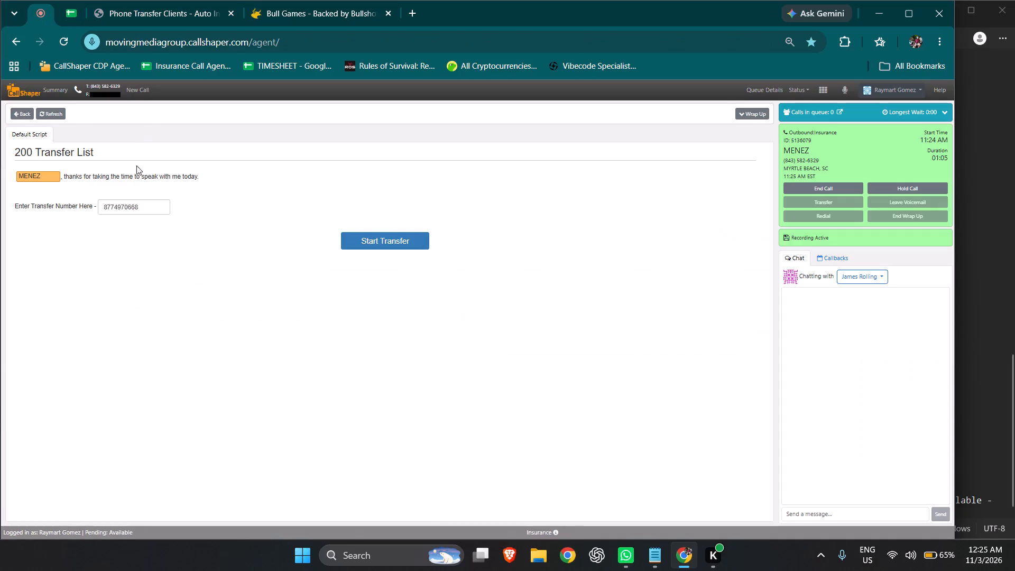
Put the Myrtle Beach, SC call on hold and start the transfer to the number already entered on 200 Transfer List.
{"action": "left_click", "coordinate": [889, 186]}
{"action": "left_click", "coordinate": [408, 244]}
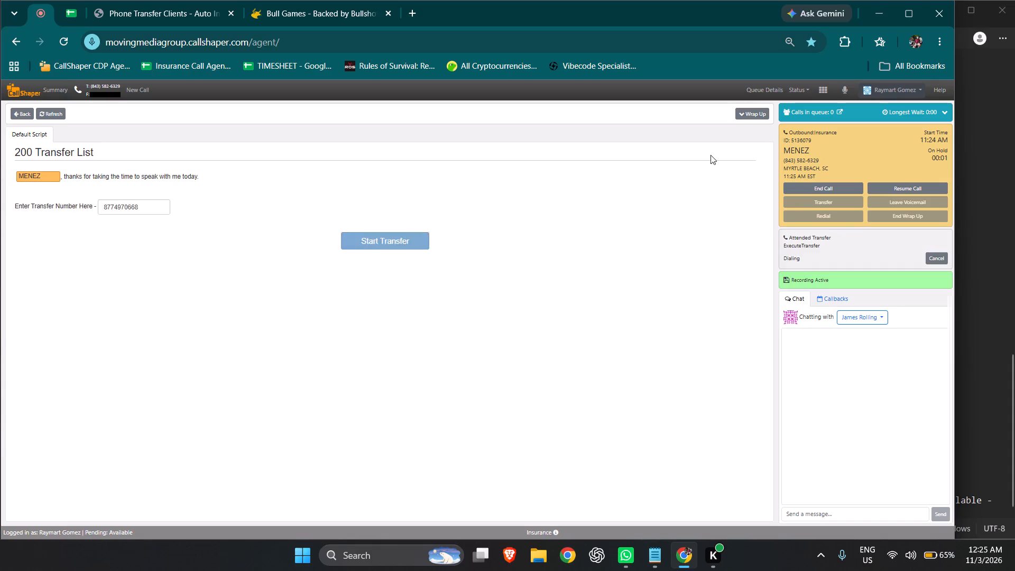
Enter the zip code 29579 from the Notepad notes, followed by #, on the dial pad for the answered transfer line.
{"action": "left_click", "coordinate": [964, 164]}
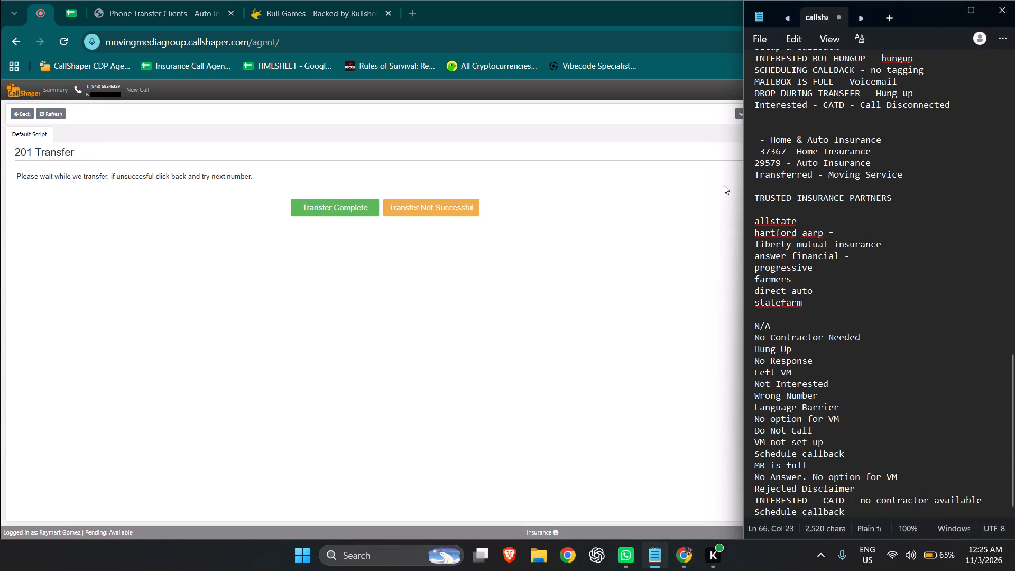
{"action": "left_click", "coordinate": [687, 191]}
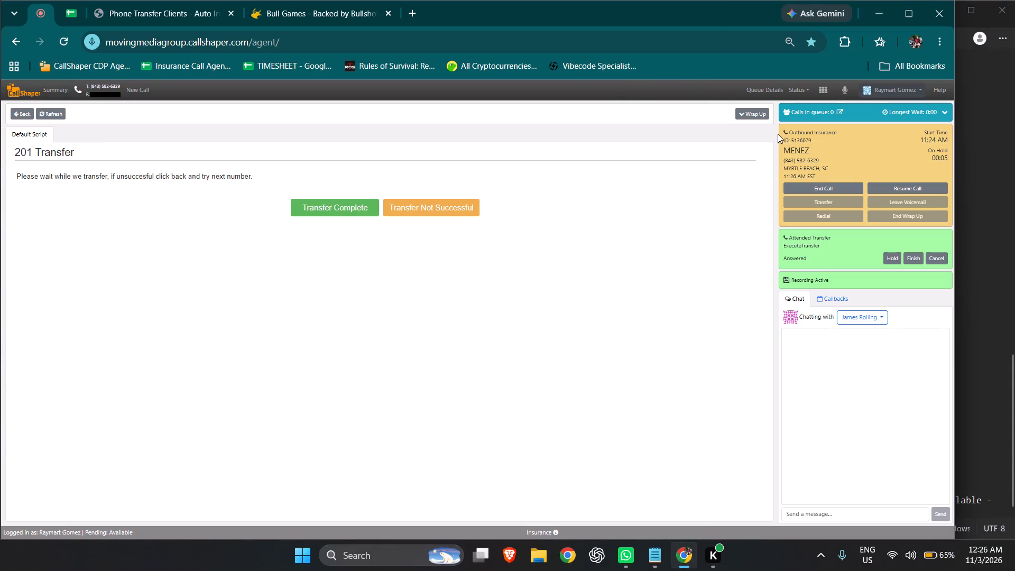
{"action": "left_click", "coordinate": [820, 92]}
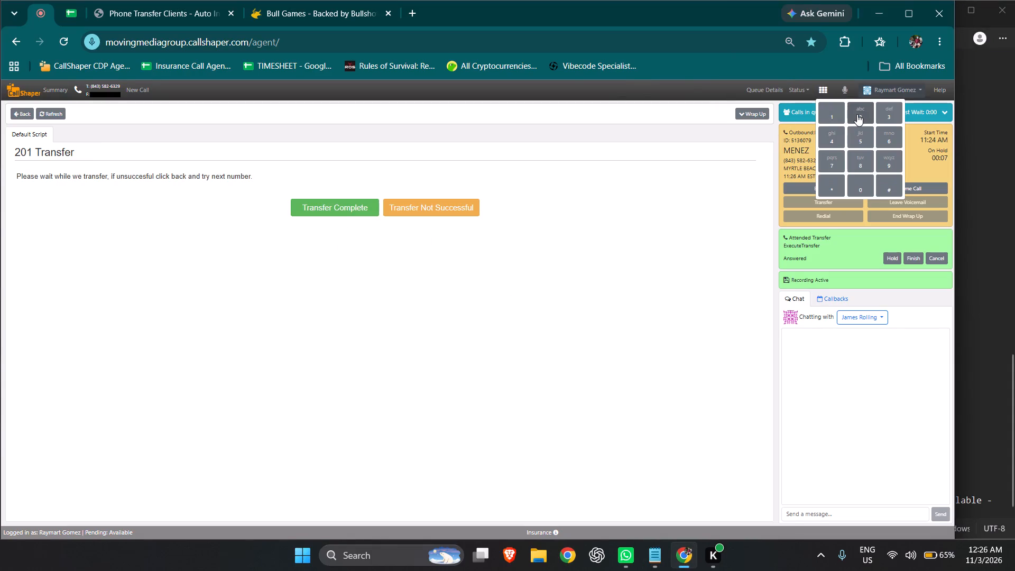
{"action": "left_click", "coordinate": [857, 114]}
{"action": "left_click", "coordinate": [890, 159]}
{"action": "left_click", "coordinate": [856, 136]}
{"action": "left_click", "coordinate": [830, 161]}
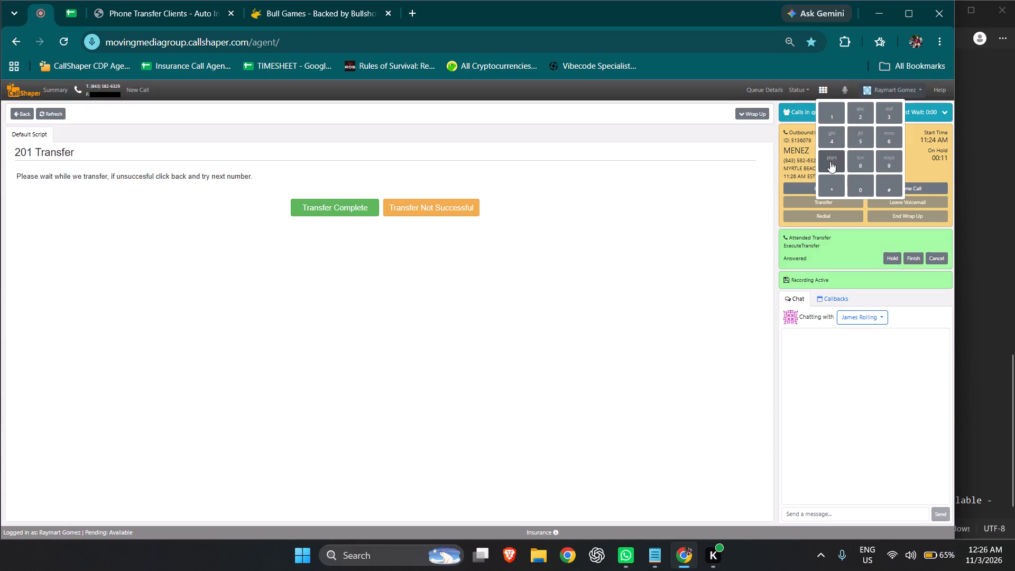
{"action": "left_click", "coordinate": [887, 160]}
{"action": "left_click", "coordinate": [888, 186]}
{"action": "left_click", "coordinate": [711, 173]}
Answer the transfer line's prompts with 2, 1 and 2 on the dial pad, and finish the attended transfer.
{"action": "left_click", "coordinate": [823, 90]}
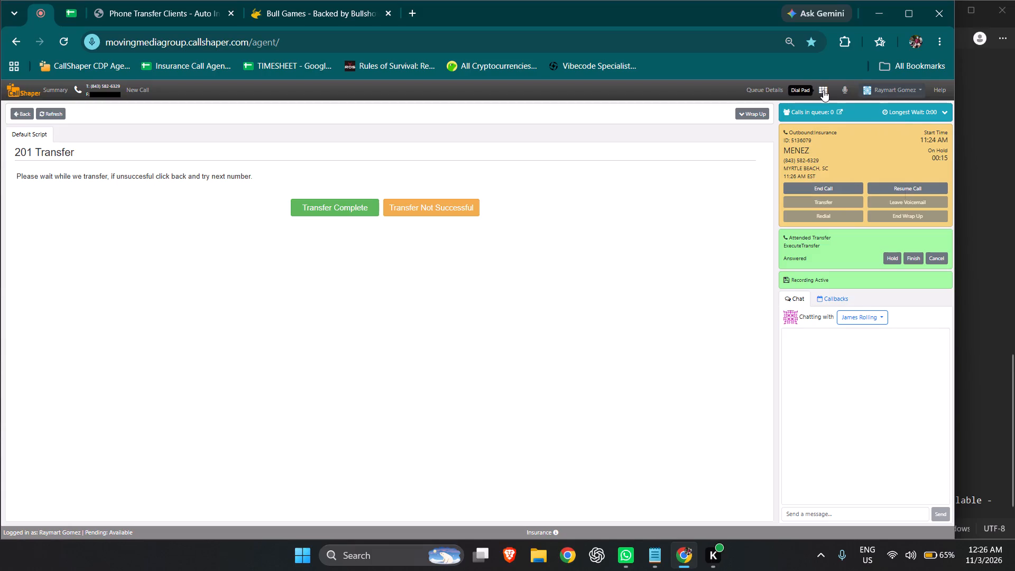
{"action": "left_click", "coordinate": [823, 90]}
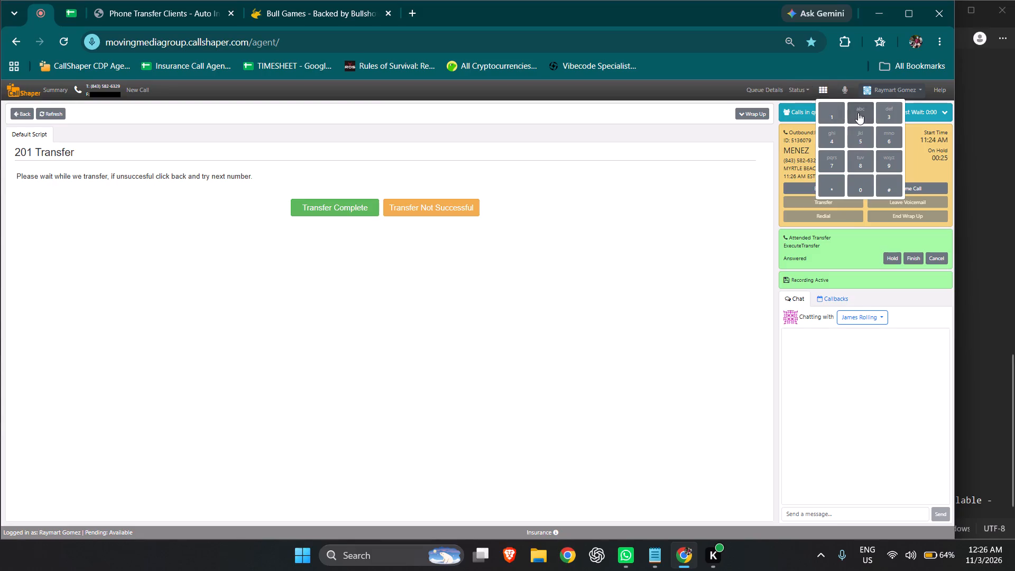
{"action": "left_click", "coordinate": [858, 113]}
{"action": "left_click", "coordinate": [826, 110]}
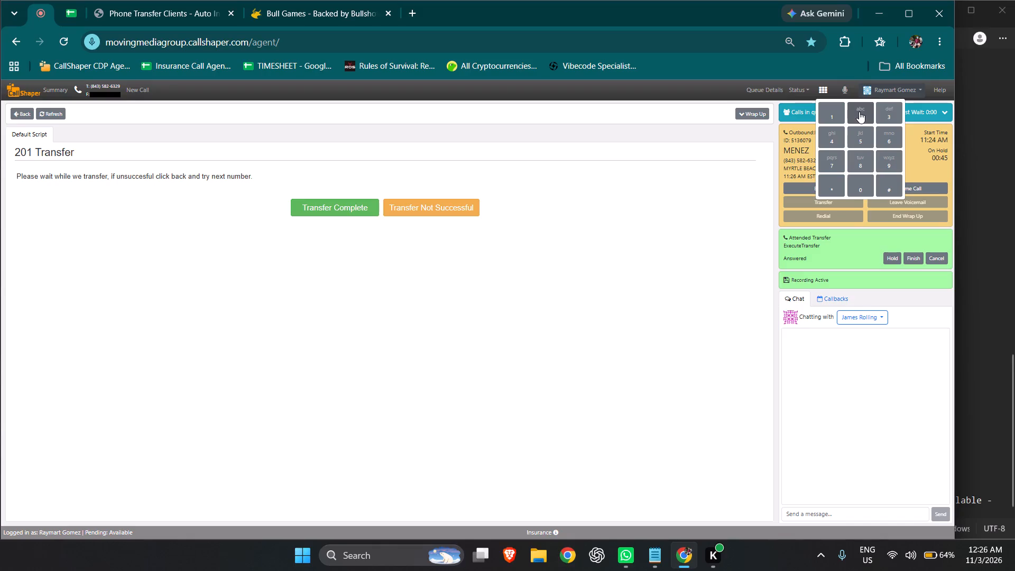
{"action": "left_click", "coordinate": [859, 112]}
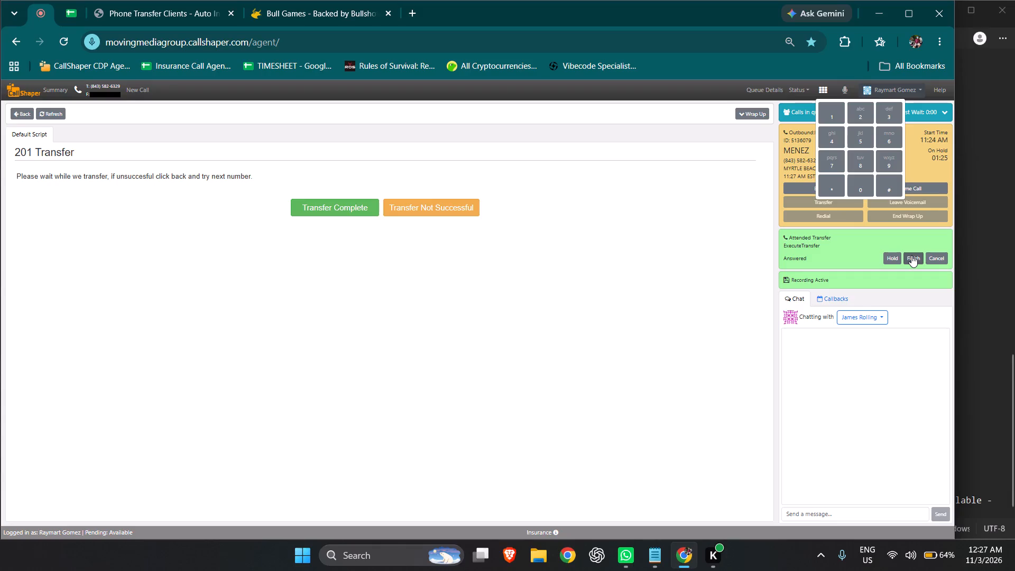
{"action": "left_click", "coordinate": [911, 255]}
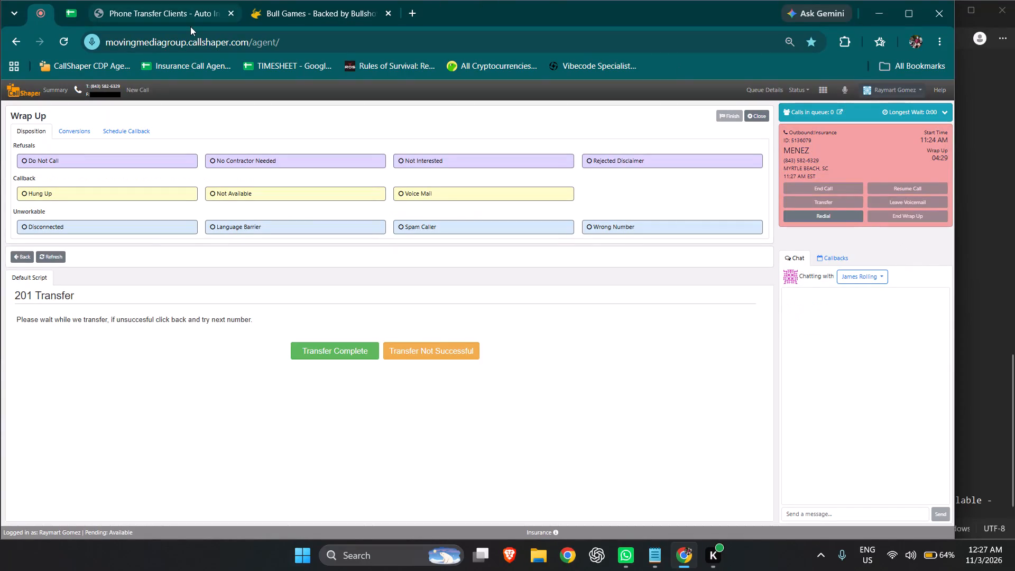
Log the transfer to MILI - Zip Code Input Blind Transfer on the Phone Transfer Clients page with the call note "interested".
{"action": "left_click", "coordinate": [187, 20]}
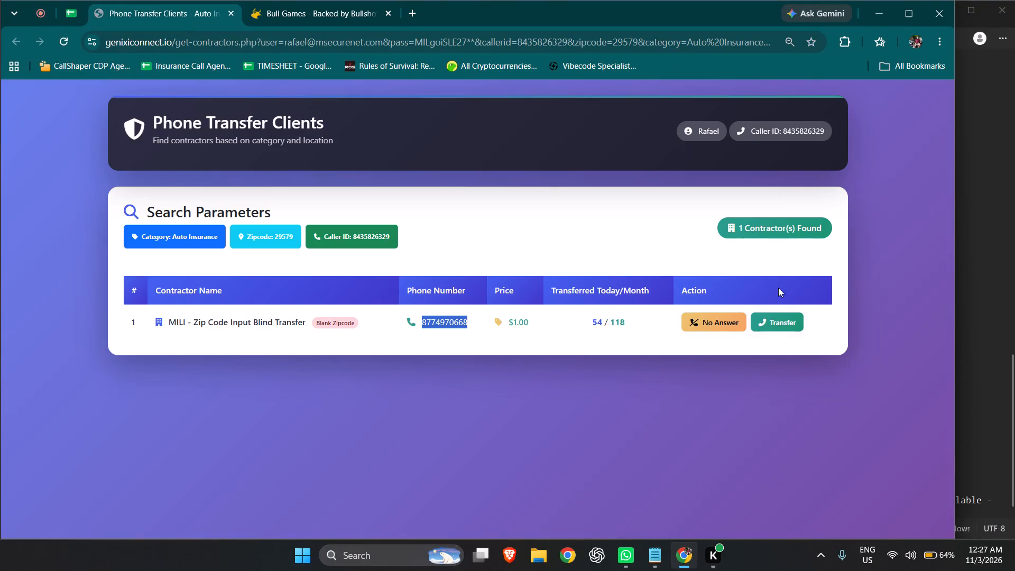
{"action": "left_click", "coordinate": [774, 327]}
{"action": "left_click", "coordinate": [508, 248]}
{"action": "type", "text": "interre"}
{"action": "key", "text": "BackSpace"}
{"action": "key", "text": "BackSpace"}
{"action": "type", "text": "ested"}
{"action": "left_click", "coordinate": [553, 312]}
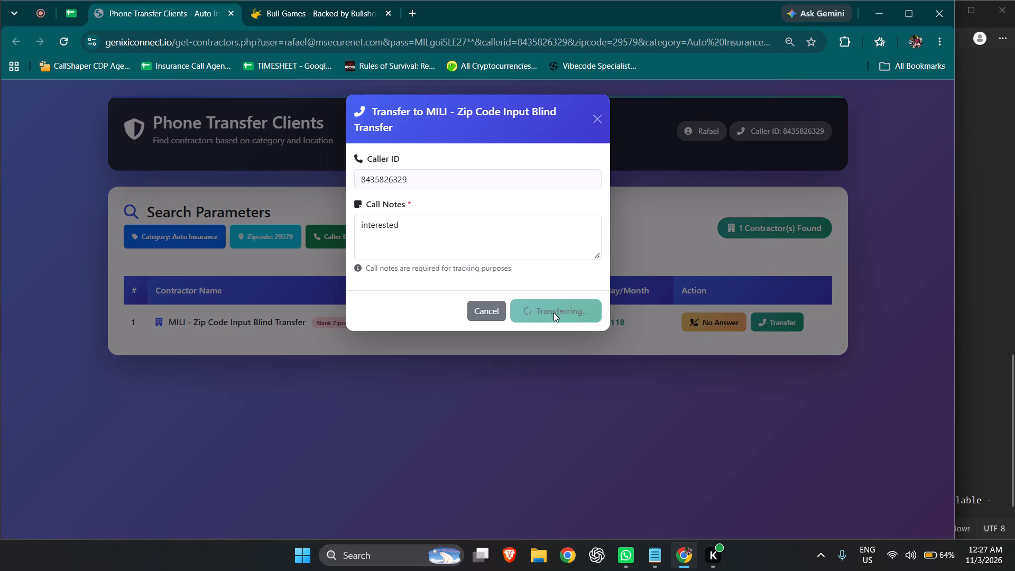
{"action": "left_click", "coordinate": [37, 9]}
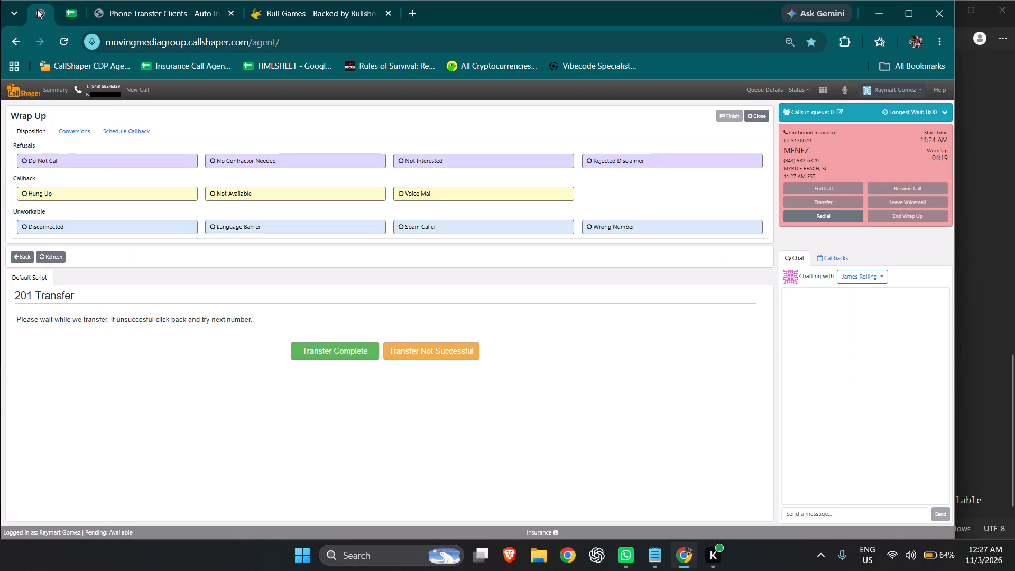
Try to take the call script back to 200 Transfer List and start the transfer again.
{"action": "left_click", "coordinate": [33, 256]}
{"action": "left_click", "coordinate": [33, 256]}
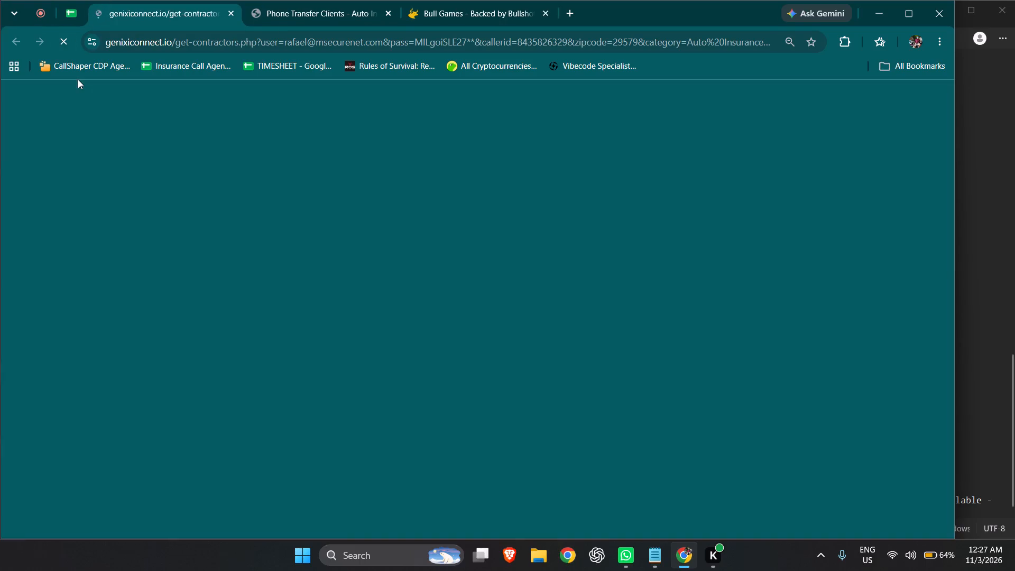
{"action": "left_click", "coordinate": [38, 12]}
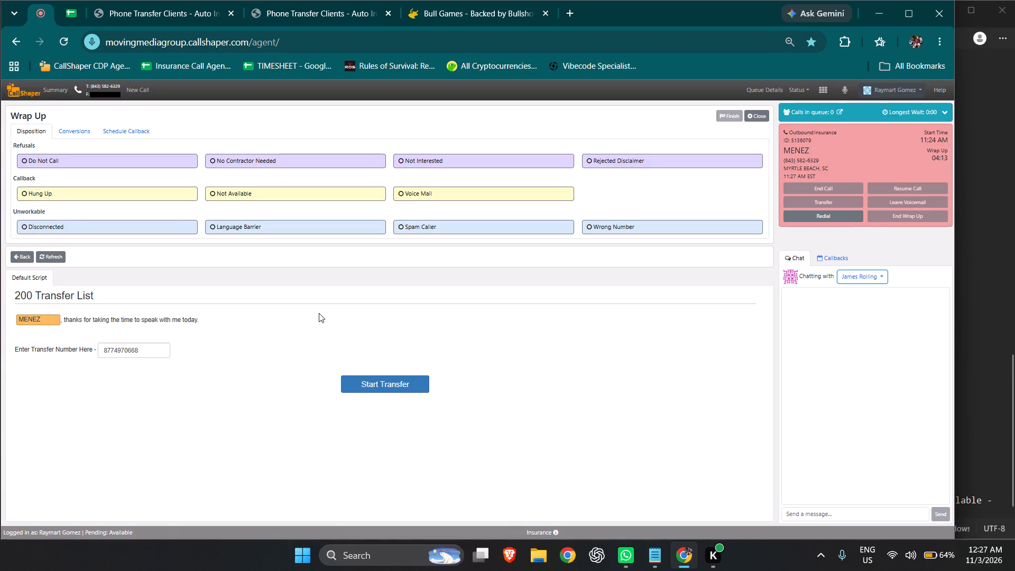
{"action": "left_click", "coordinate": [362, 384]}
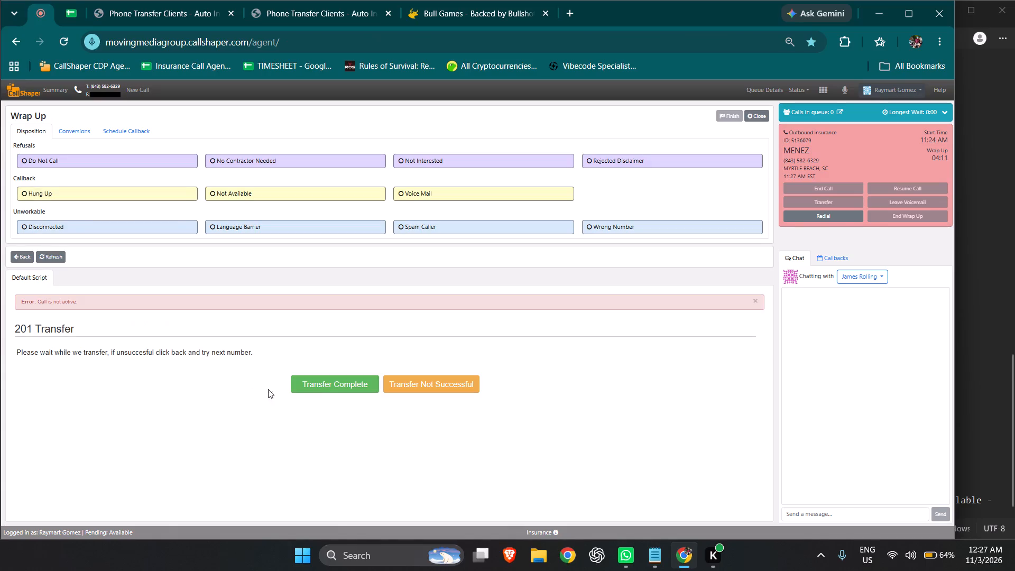
Mark the Myrtle Beach, SC call as Transfer Complete, finish its disposition and end wrap-up.
{"action": "left_click", "coordinate": [317, 383]}
{"action": "left_click", "coordinate": [721, 119]}
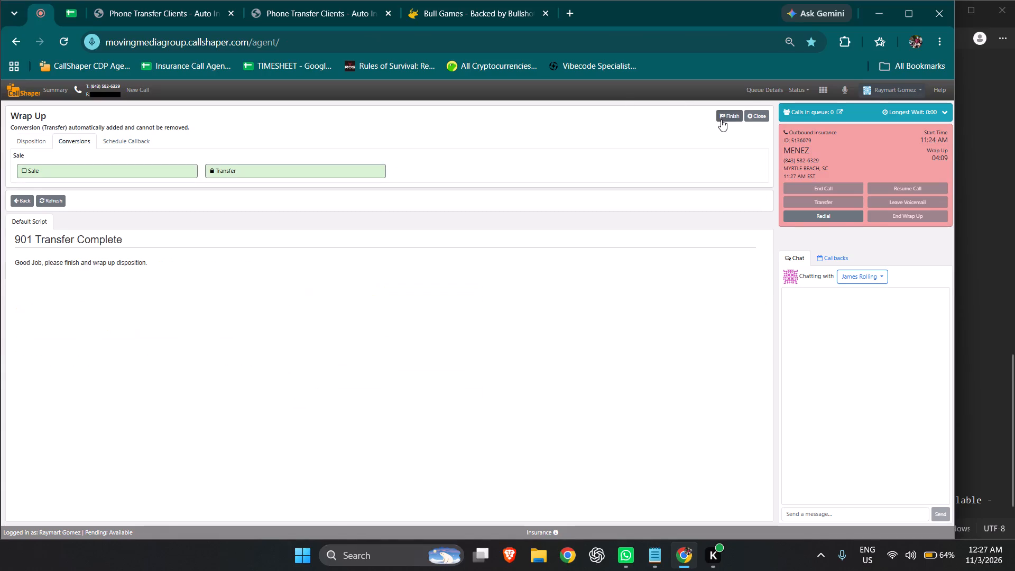
{"action": "left_click", "coordinate": [897, 213]}
Delete the zip code 37367 from the Home Insurance line of the Notepad notes.
{"action": "left_click", "coordinate": [985, 182]}
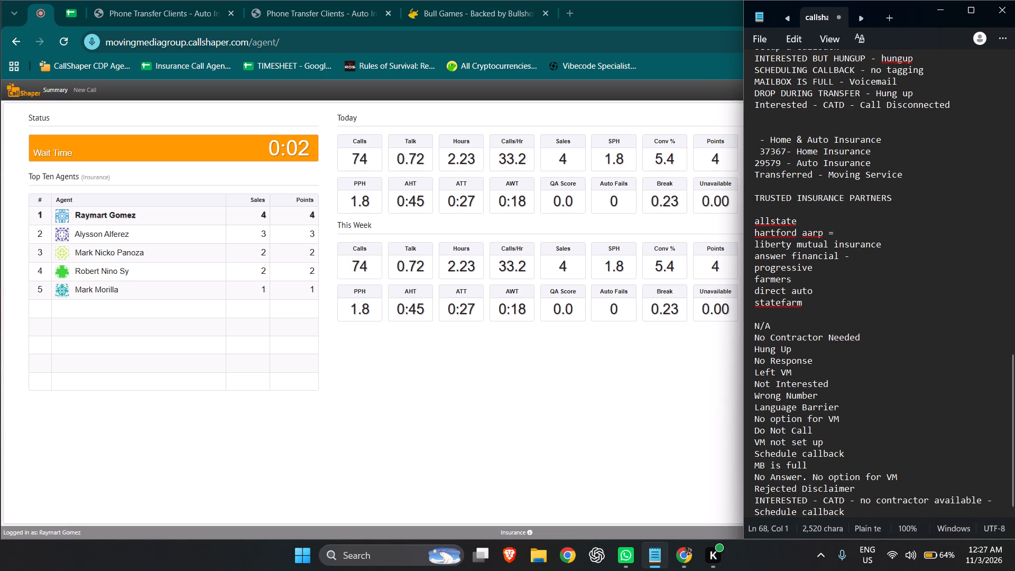
{"action": "left_click_drag", "start_coordinate": [787, 150], "coordinate": [764, 155]}
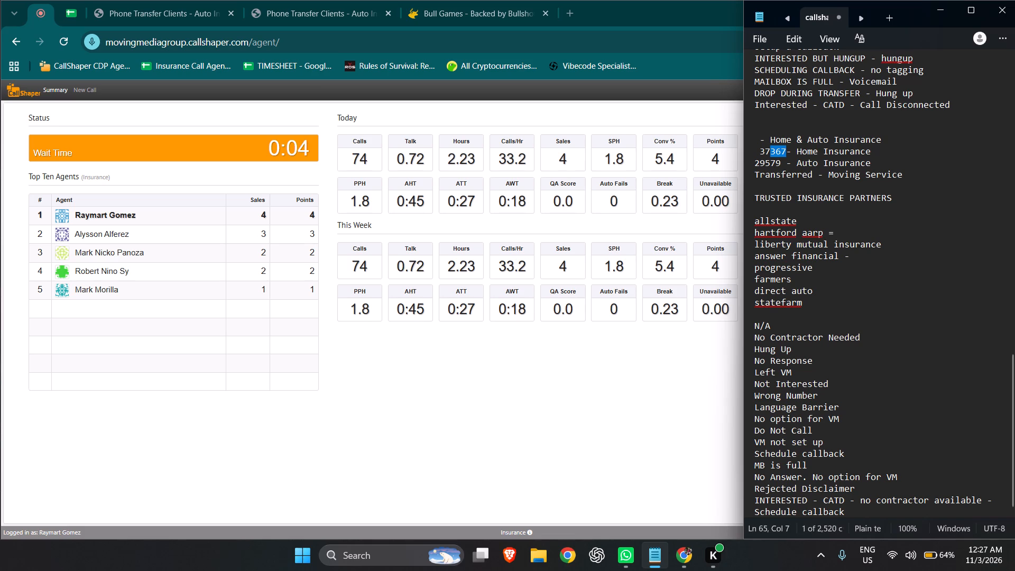
{"action": "left_click_drag", "start_coordinate": [764, 155], "coordinate": [759, 156]}
{"action": "key", "text": "BackSpace"}
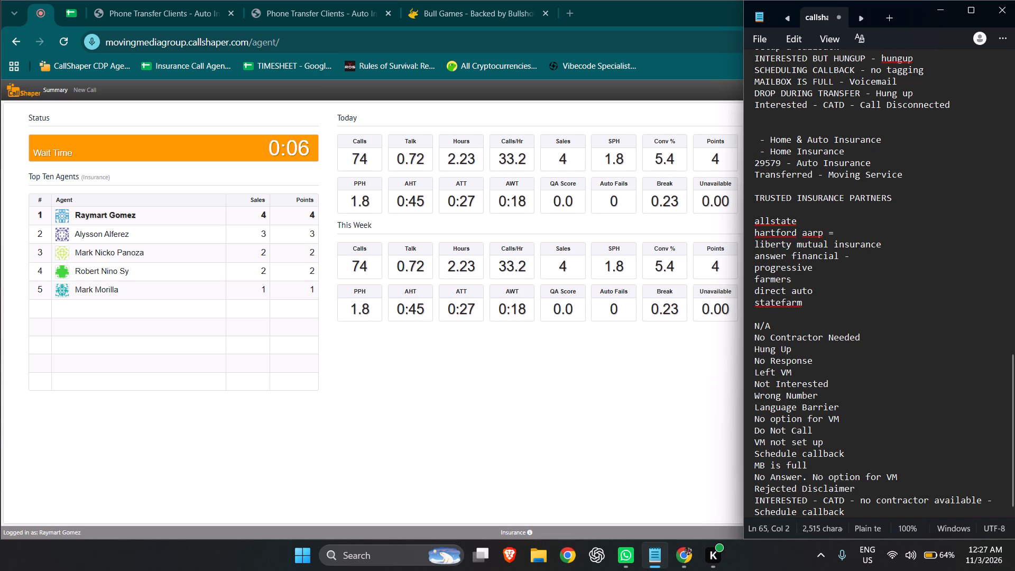
Copy the whole "29579 - Auto Insurance" line from the Notepad notes.
{"action": "left_click", "coordinate": [752, 159]}
{"action": "key", "text": "ctrl+c"}
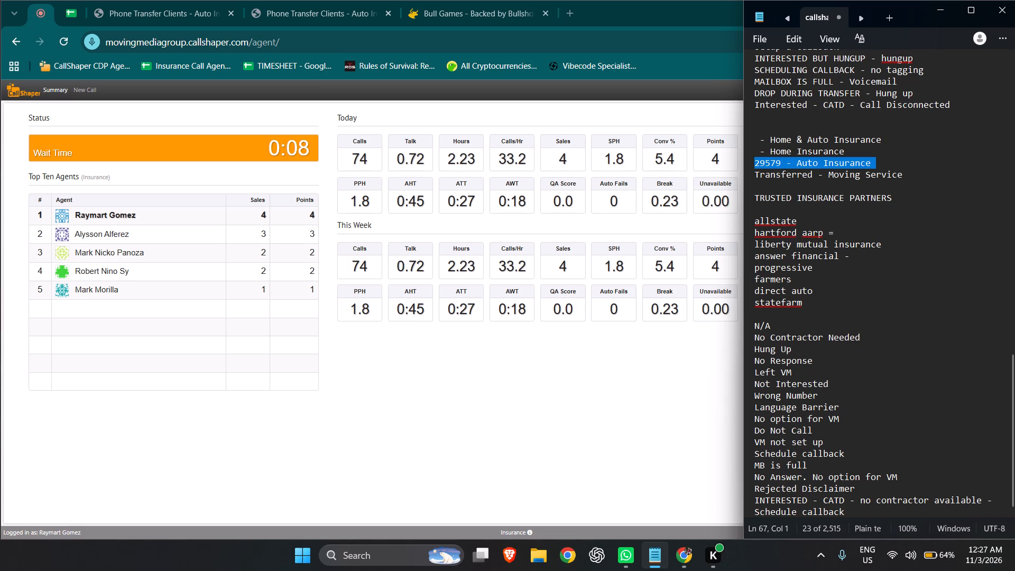
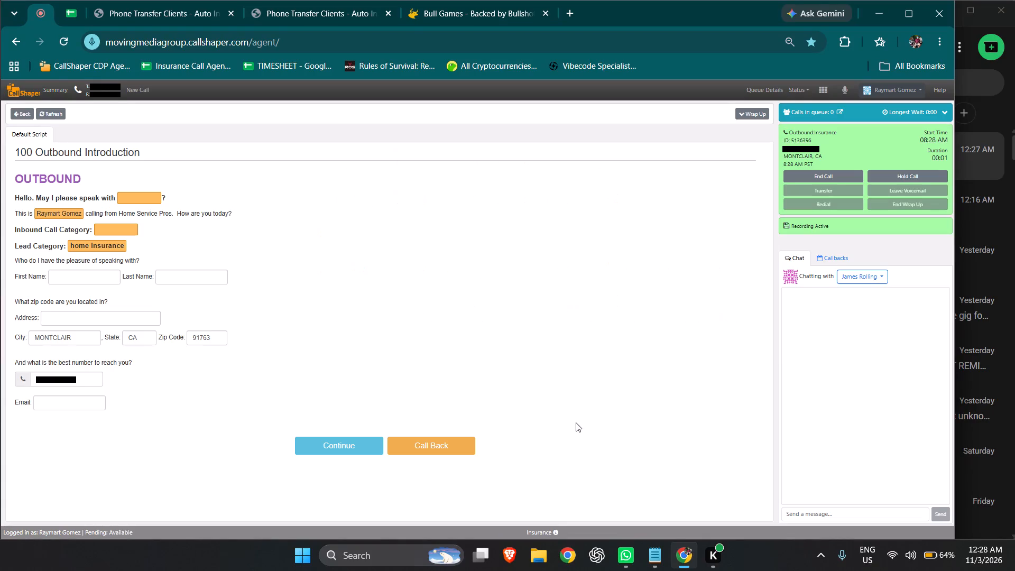
Enter n/a as the first name for the Montclair, CA call and continue the script to 110 Confirm Info.
{"action": "left_click", "coordinate": [90, 275]}
{"action": "type", "text": "n/a"}
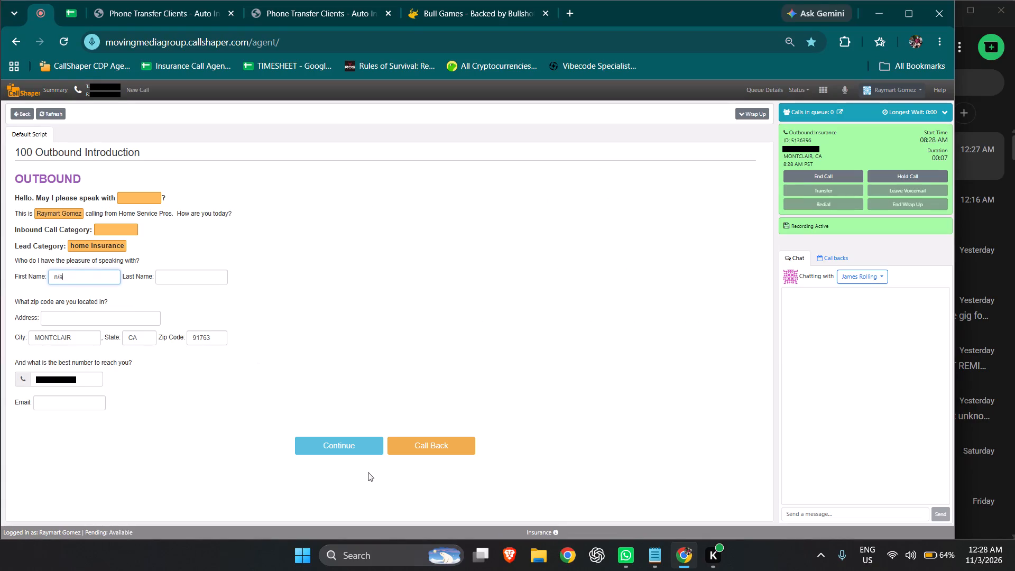
{"action": "left_click", "coordinate": [356, 446]}
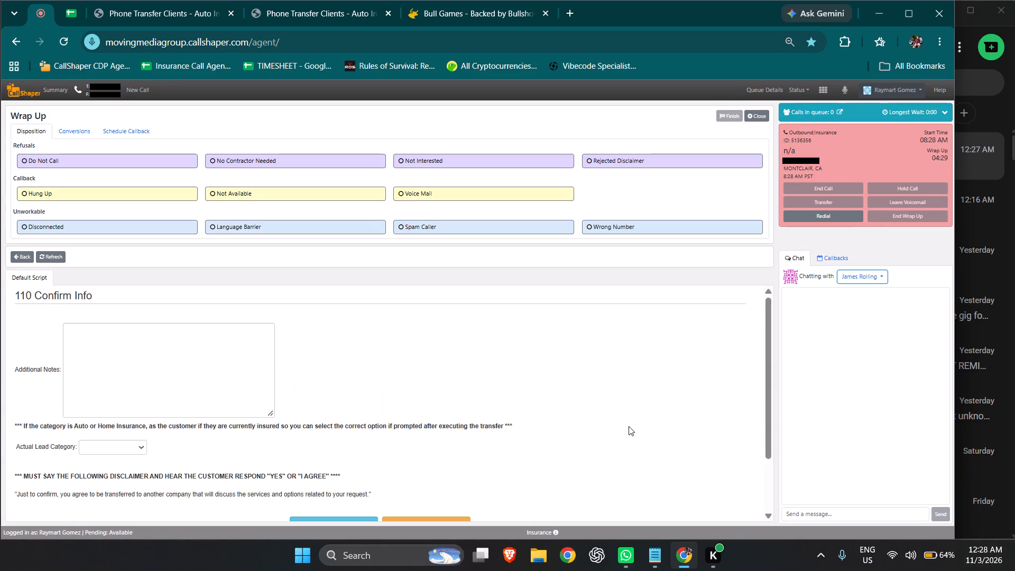
Close out the Montclair, CA call with the additional note "hung up" and the Hung Up disposition, ending wrap-up.
{"action": "left_click", "coordinate": [213, 370]}
{"action": "type", "text": "hung up"}
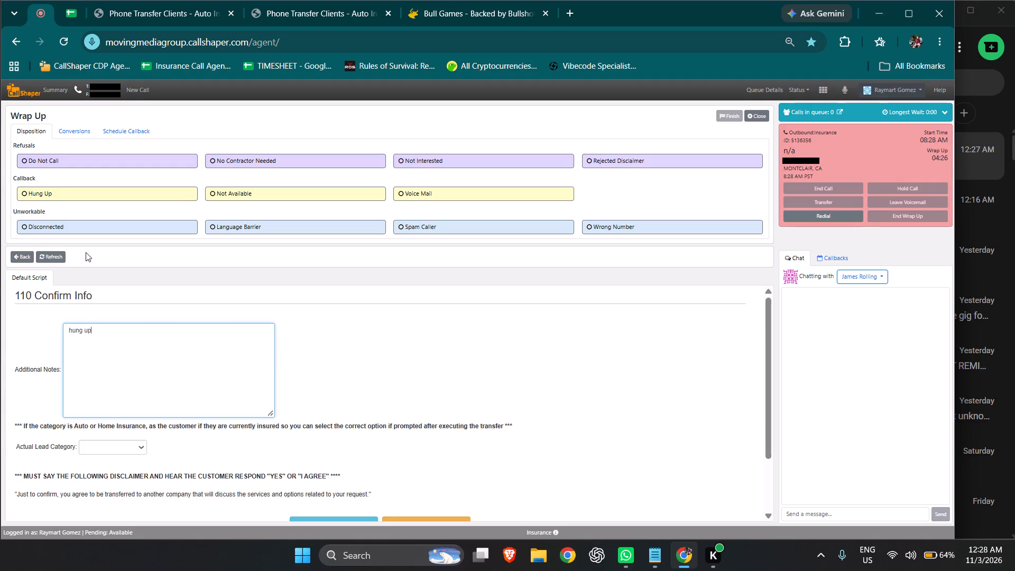
{"action": "left_click", "coordinate": [106, 189]}
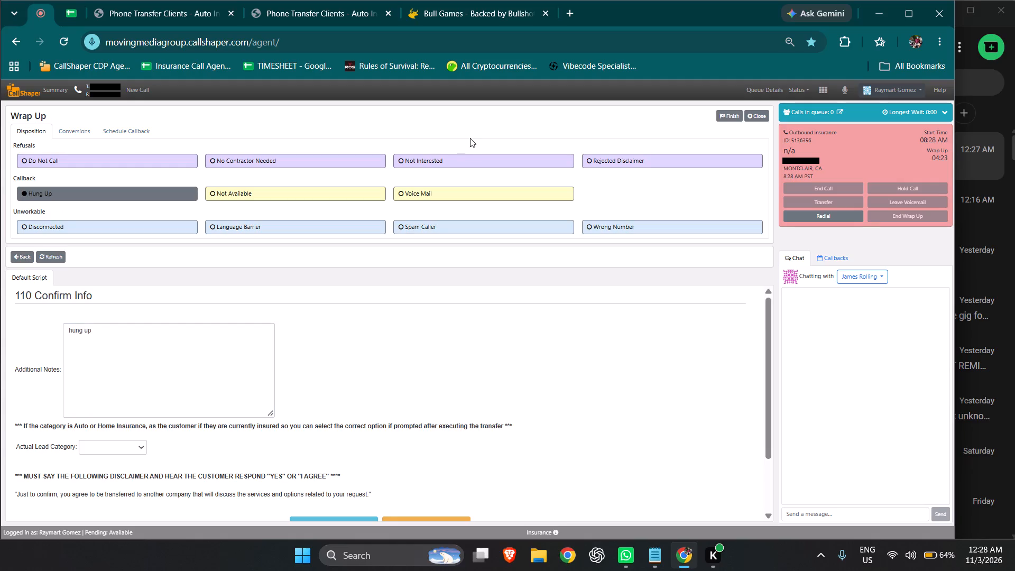
{"action": "left_click", "coordinate": [731, 111]}
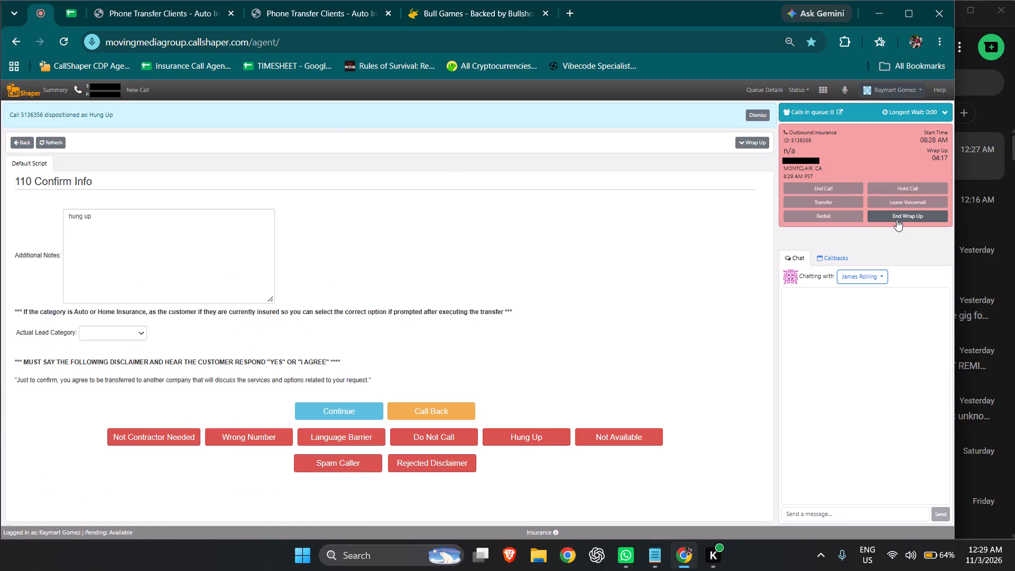
{"action": "left_click", "coordinate": [897, 219]}
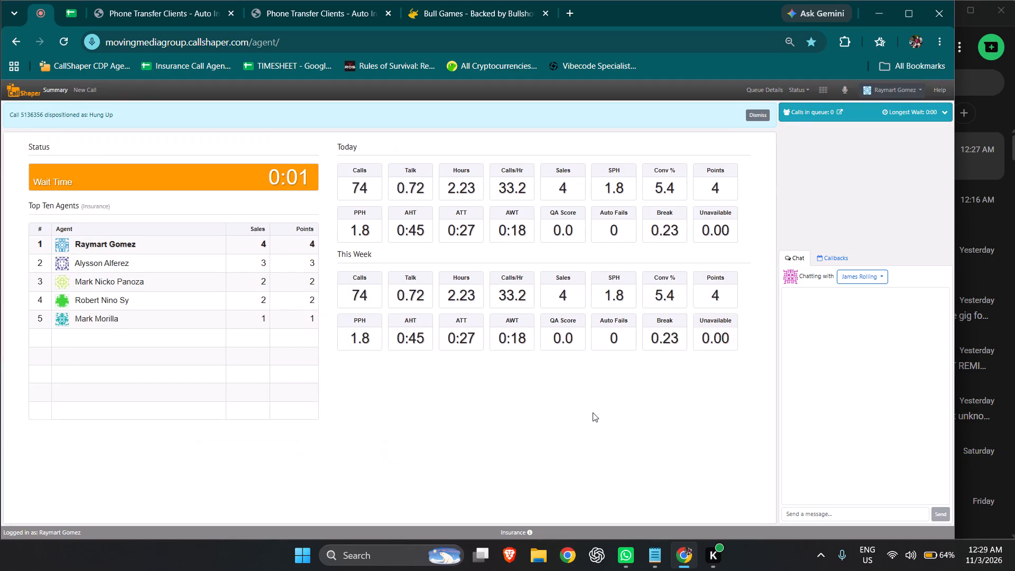
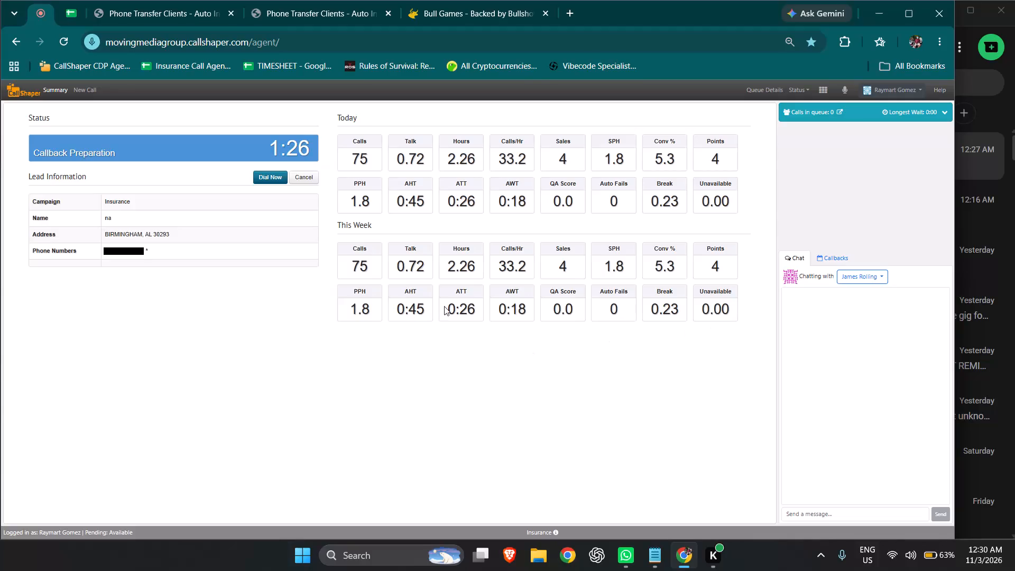
Dial the Birmingham, AL callback and check its additional notes on 110 Confirm Info, returning to 100 Outbound Introduction.
{"action": "left_click", "coordinate": [279, 182]}
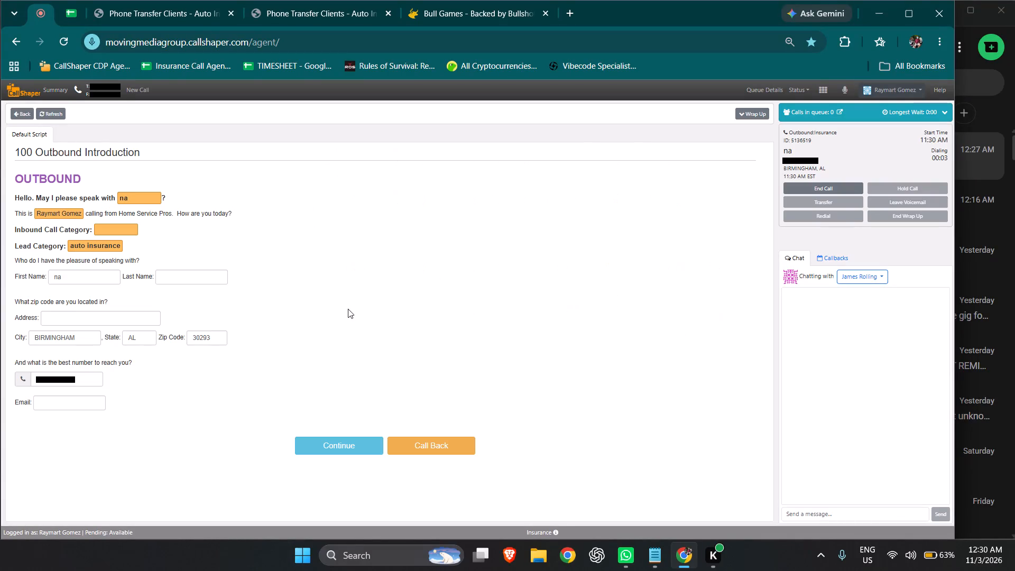
{"action": "left_click", "coordinate": [331, 447]}
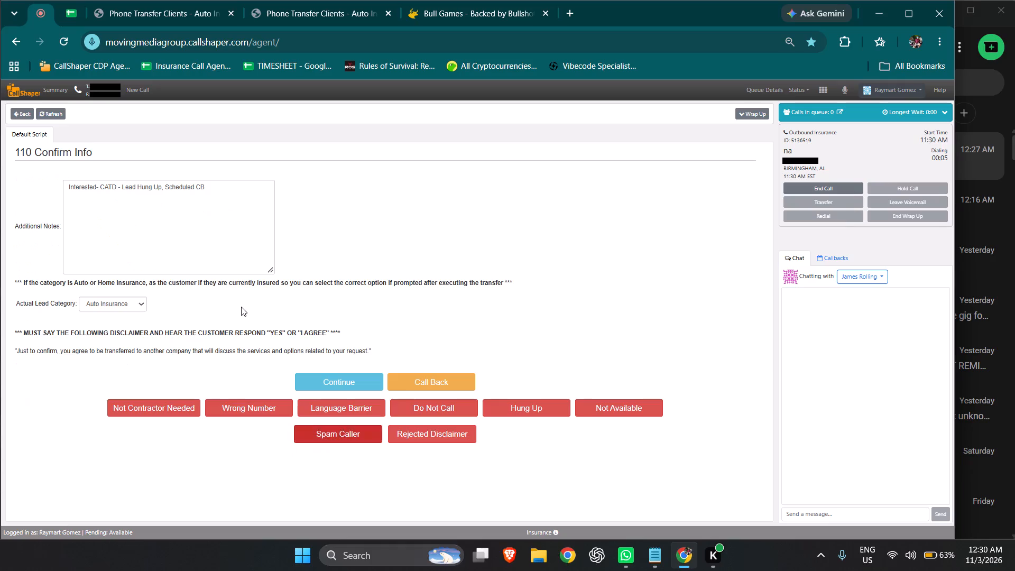
{"action": "left_click", "coordinate": [14, 116]}
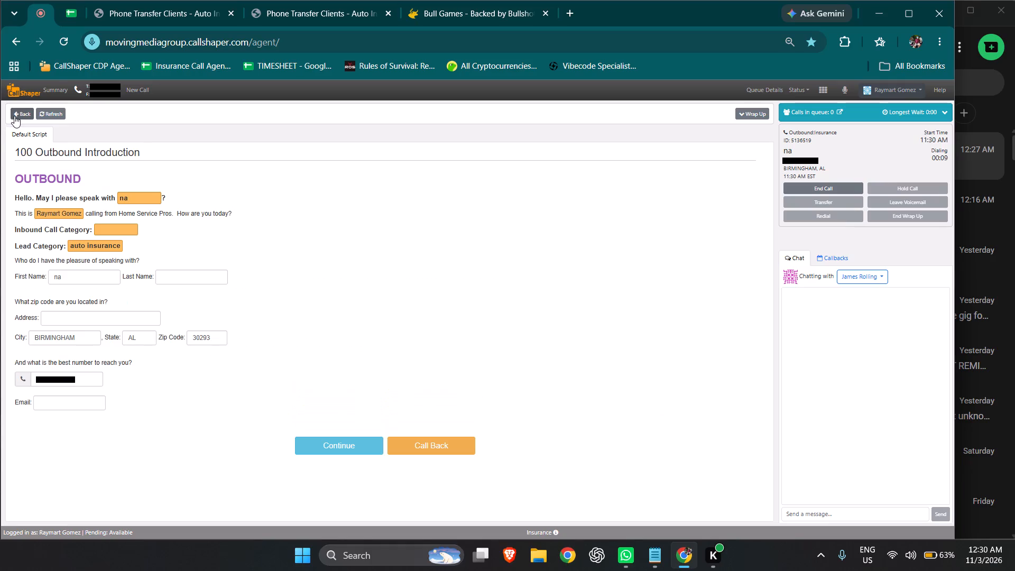
Close both leftover Phone Transfer Clients pages, keeping the Birmingham, AL call script open.
{"action": "left_click", "coordinate": [236, 12]}
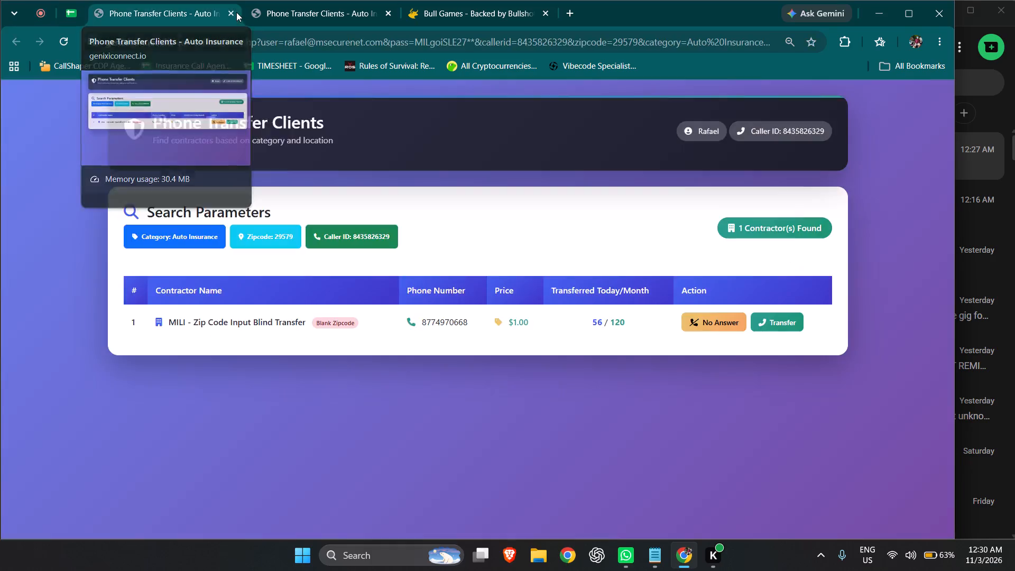
{"action": "left_click", "coordinate": [233, 11]}
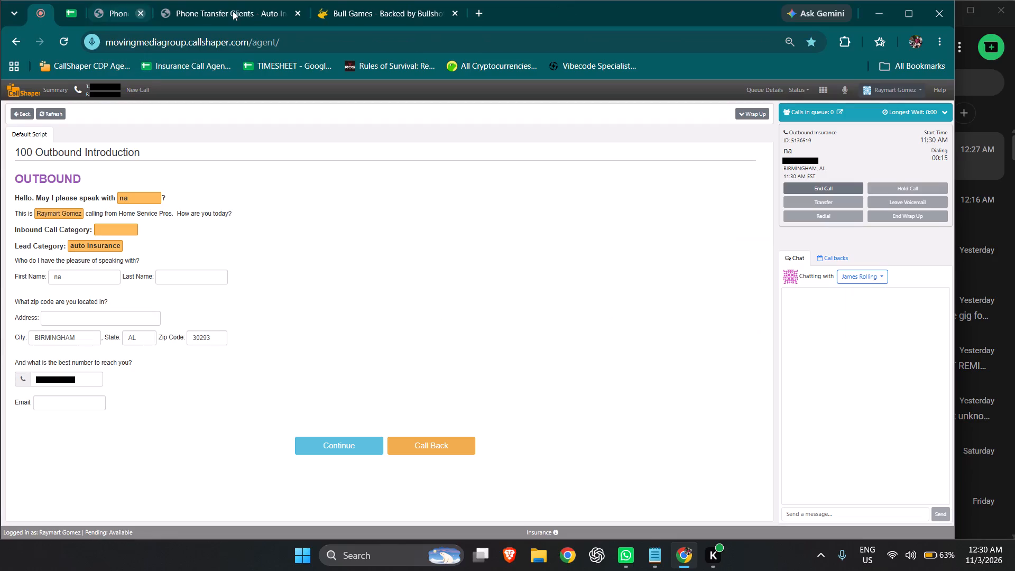
{"action": "left_click", "coordinate": [233, 11]}
{"action": "scroll", "coordinate": [33, 17], "scroll_direction": "right", "scroll_amount": 2}
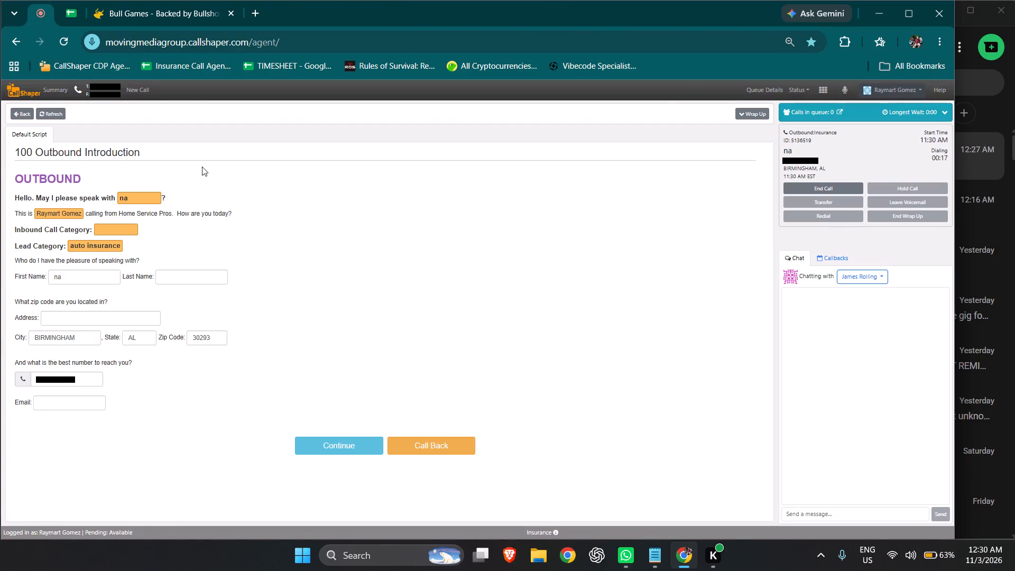
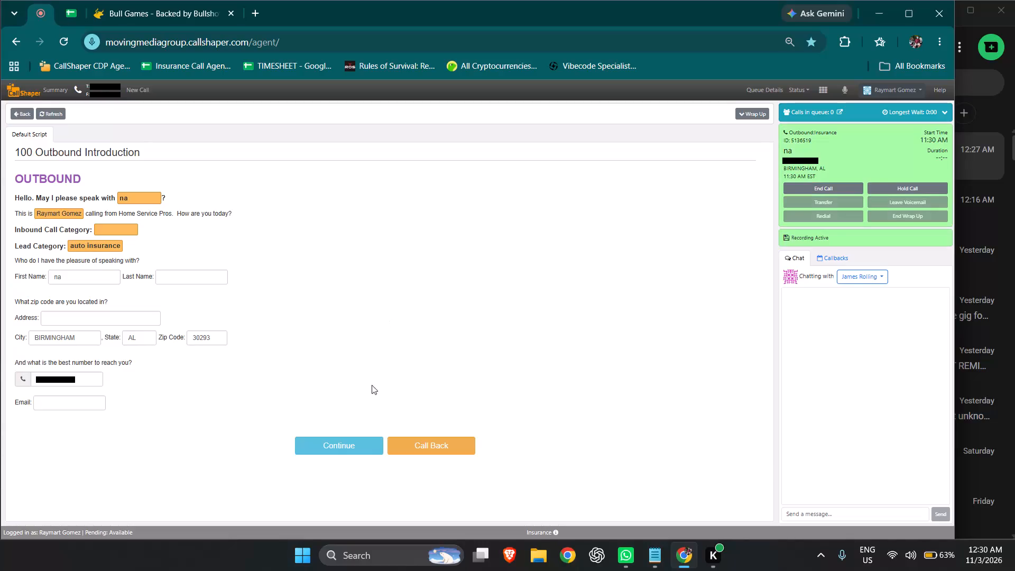
Advance the Birmingham, AL call script to 110 Confirm Info and add "left vm" on a new line in the additional notes.
{"action": "left_click", "coordinate": [352, 449]}
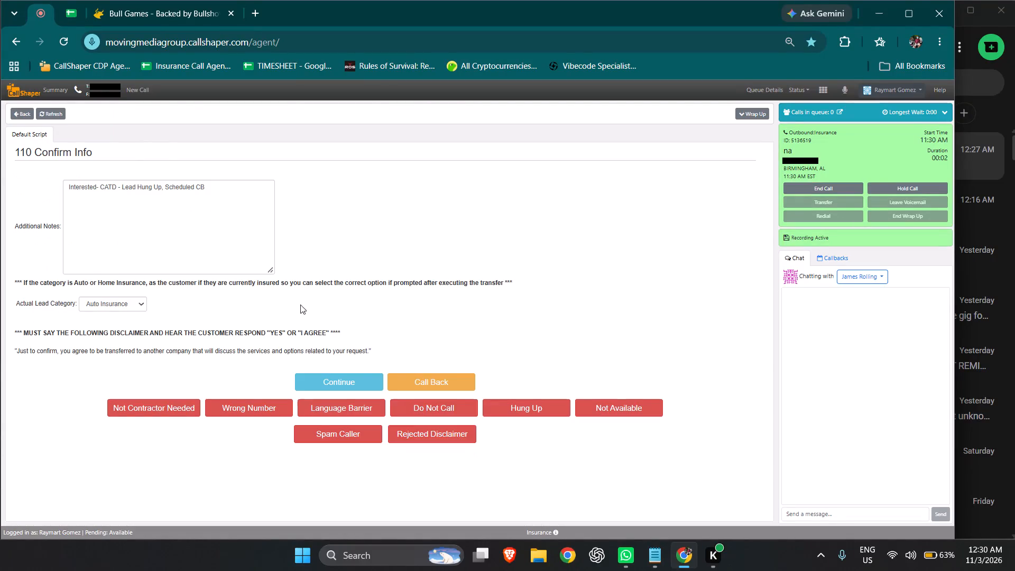
{"action": "left_click", "coordinate": [231, 237]}
{"action": "key", "text": "Return"}
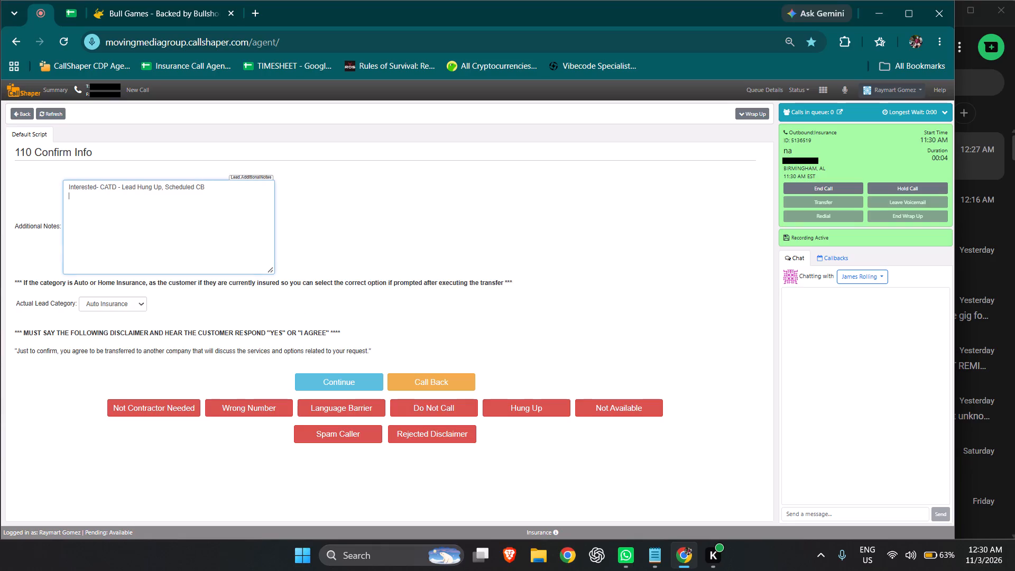
{"action": "type", "text": "left vm"}
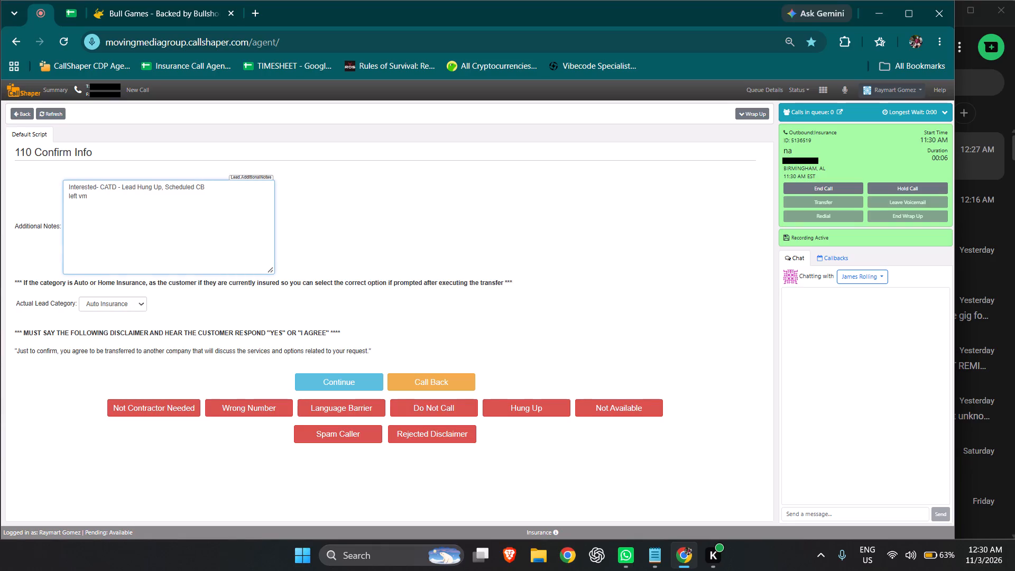
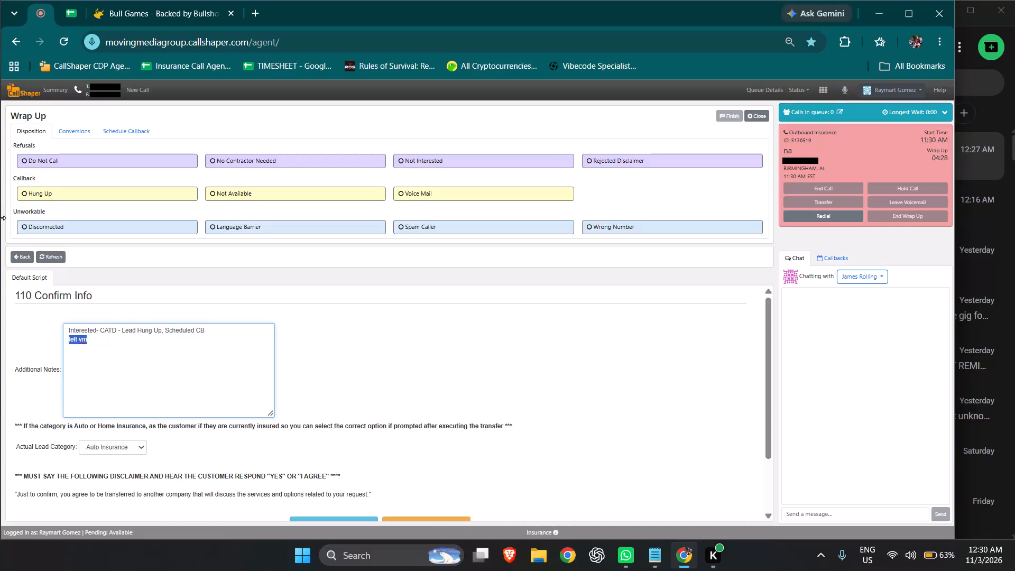
Replace the "left vm" line in the additional notes with "MB is Full".
{"action": "type", "text": "MB is Full"}
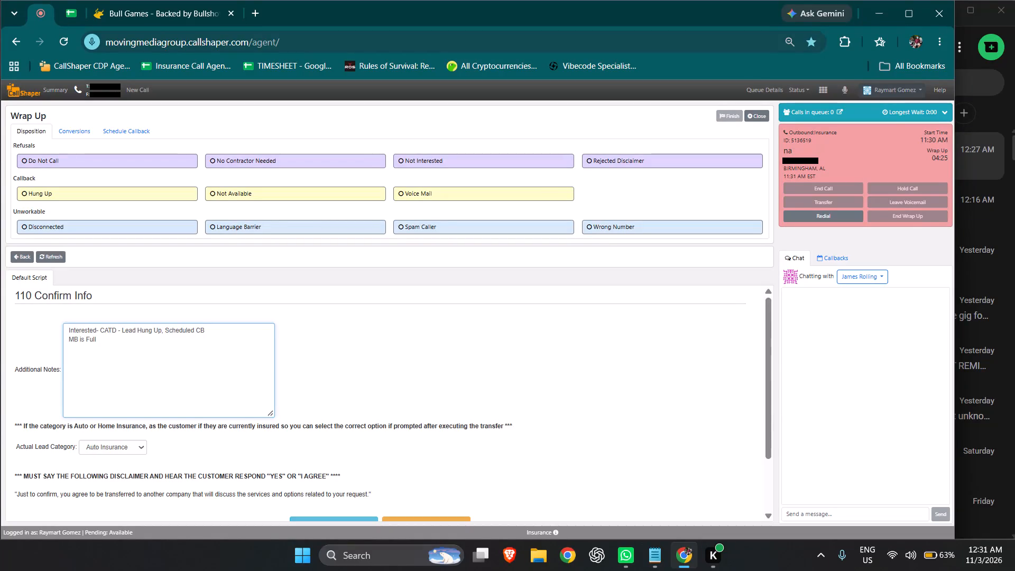
Disposition the Birmingham, AL call as Voice Mail and end its wrap-up.
{"action": "left_click", "coordinate": [441, 191]}
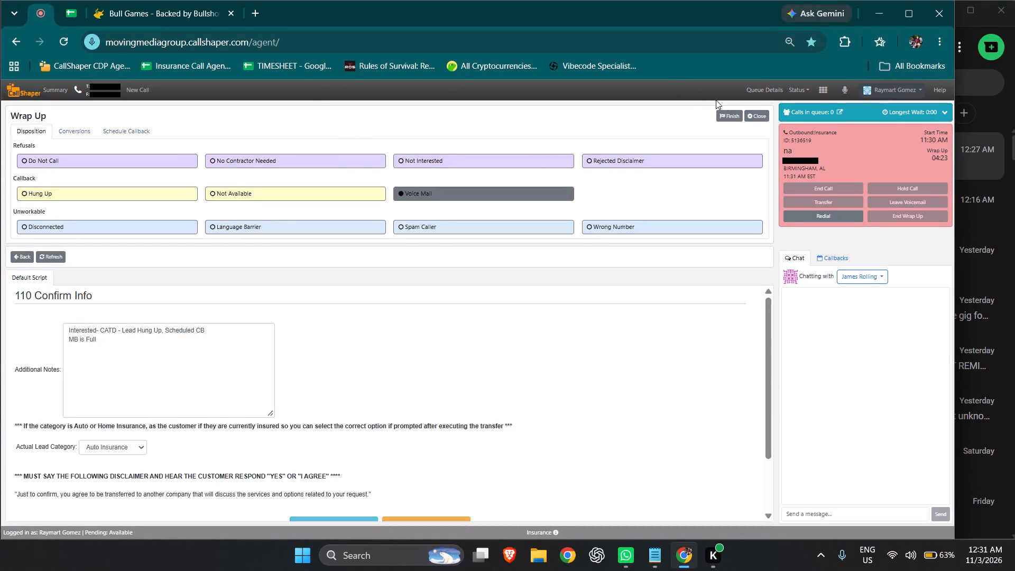
{"action": "left_click", "coordinate": [728, 114]}
{"action": "left_click", "coordinate": [905, 217]}
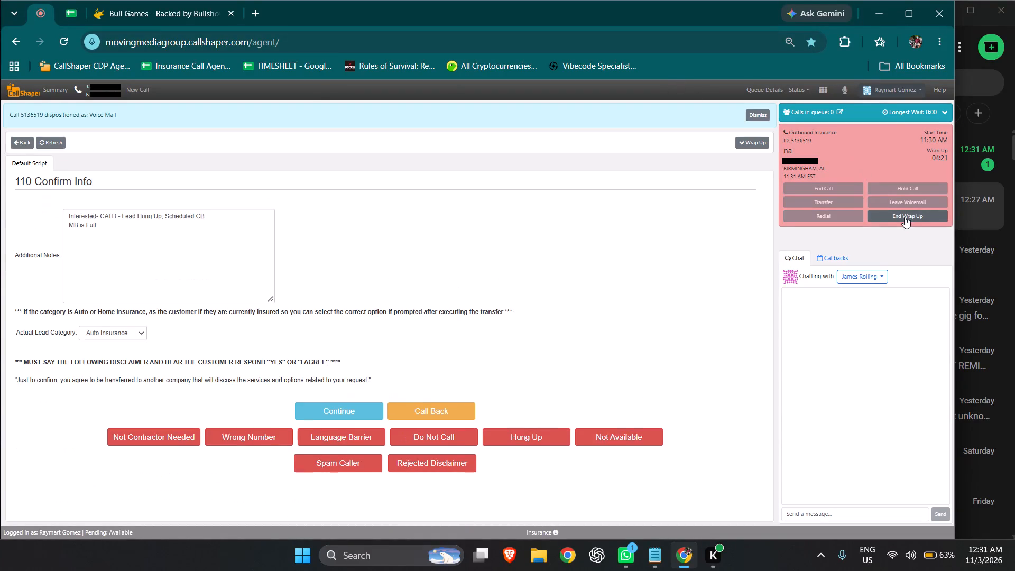
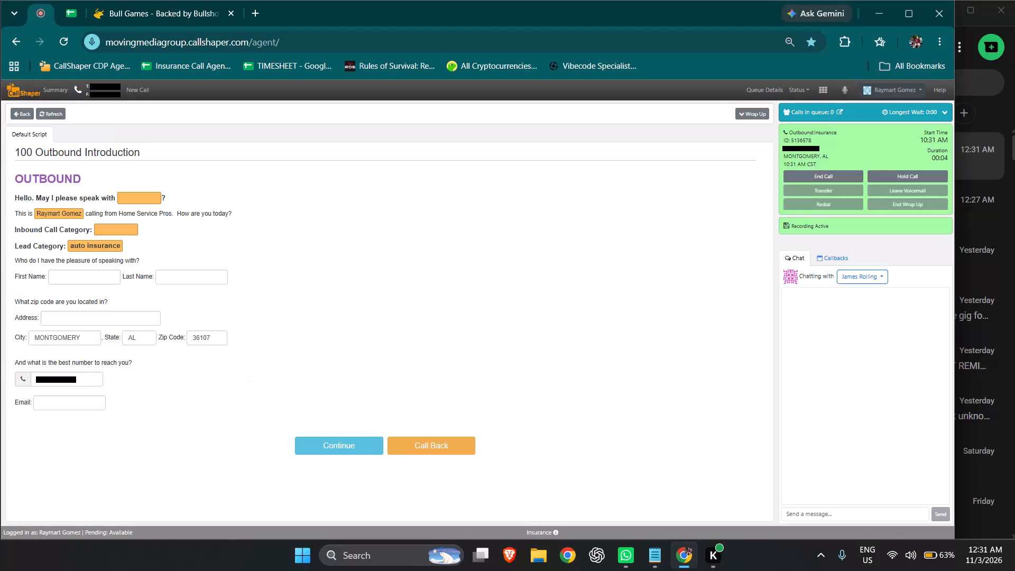
Enter "n/a" as the first name for the Montgomery, AL call and continue to the Confirm Info script page.
{"action": "left_click", "coordinate": [76, 281]}
{"action": "type", "text": "n/a"}
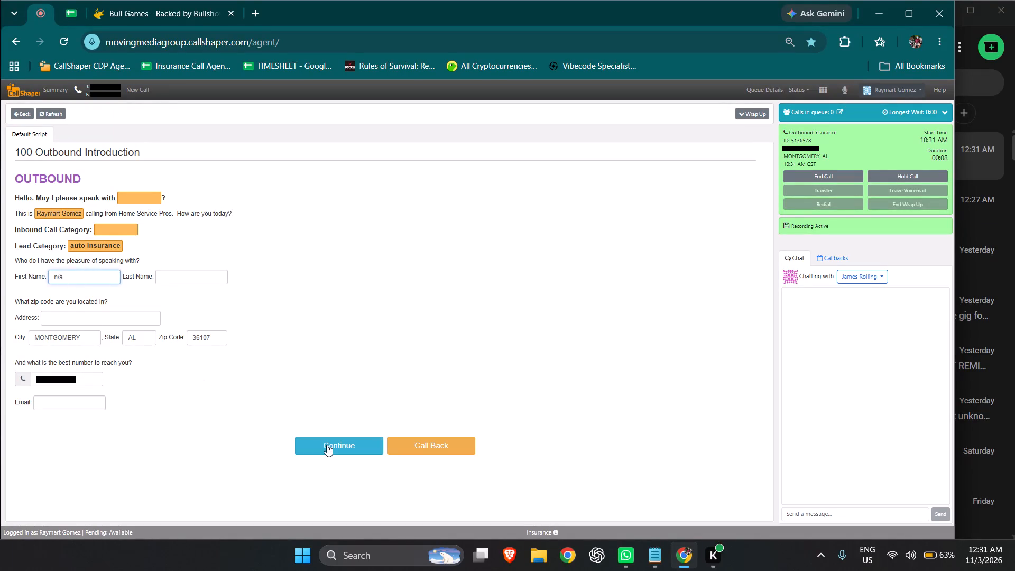
{"action": "left_click", "coordinate": [327, 445]}
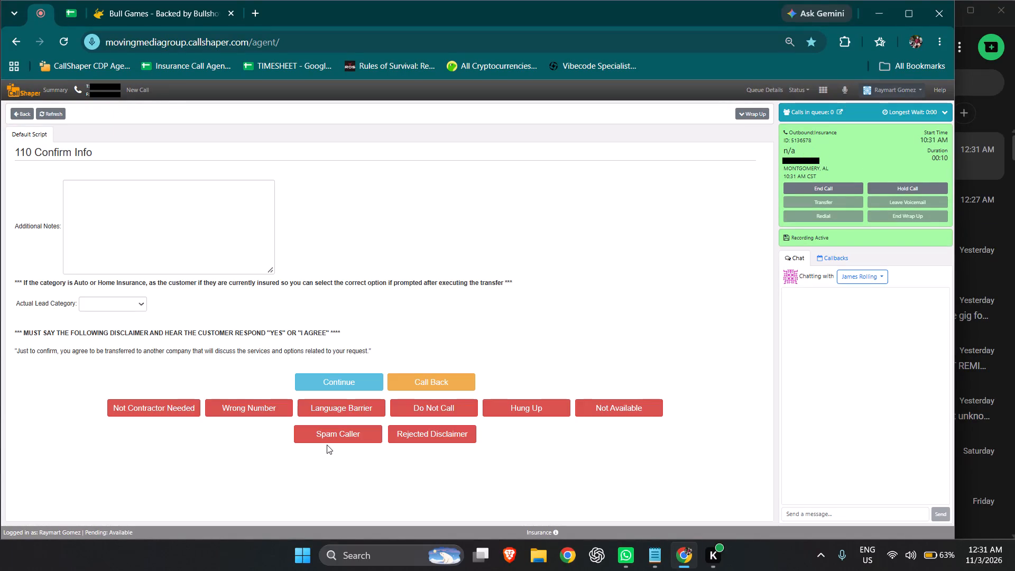
Add "hung up" to the additional notes of the Montgomery, AL call.
{"action": "left_click", "coordinate": [135, 251]}
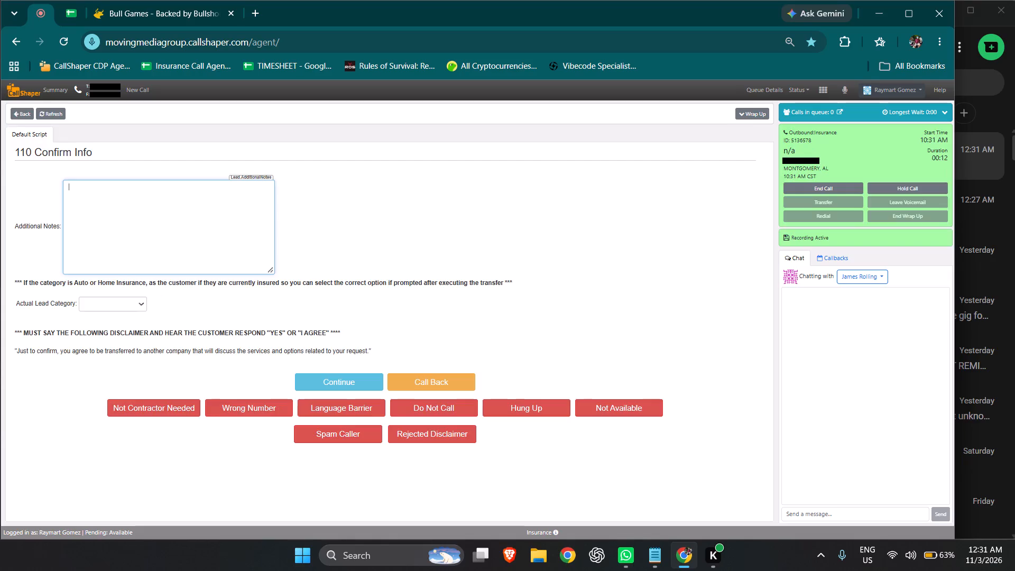
{"action": "type", "text": "hung"}
{"action": "key", "text": "space"}
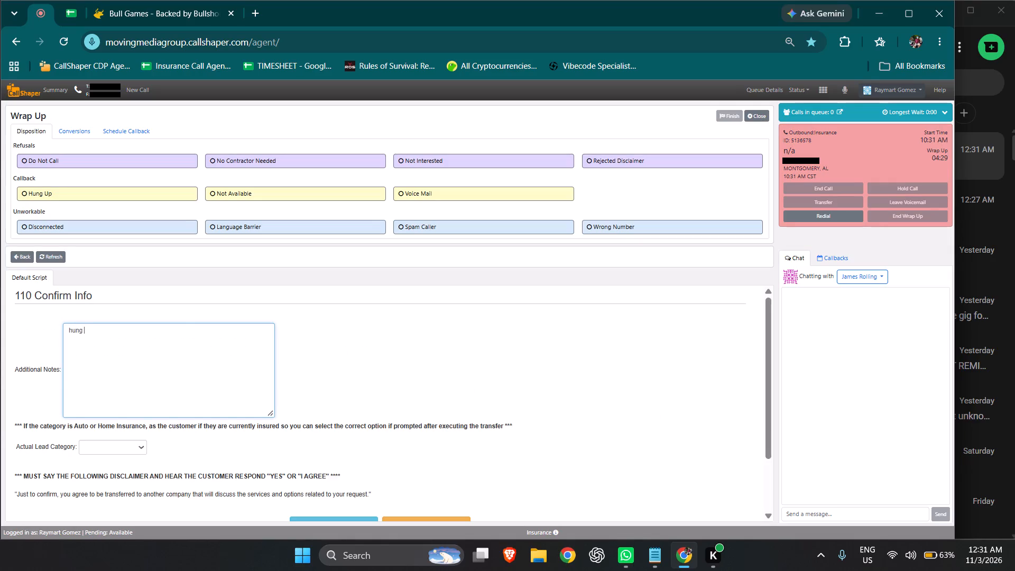
{"action": "type", "text": "up"}
Disposition the Montgomery, AL call as Hung Up and end its wrap-up.
{"action": "left_click", "coordinate": [153, 193]}
{"action": "left_click", "coordinate": [726, 111]}
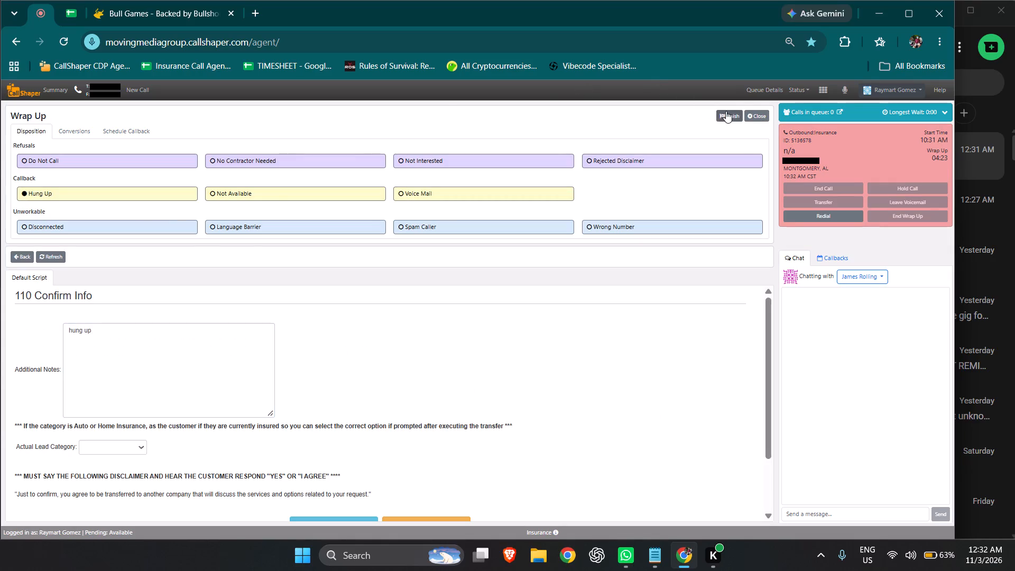
{"action": "left_click", "coordinate": [904, 220]}
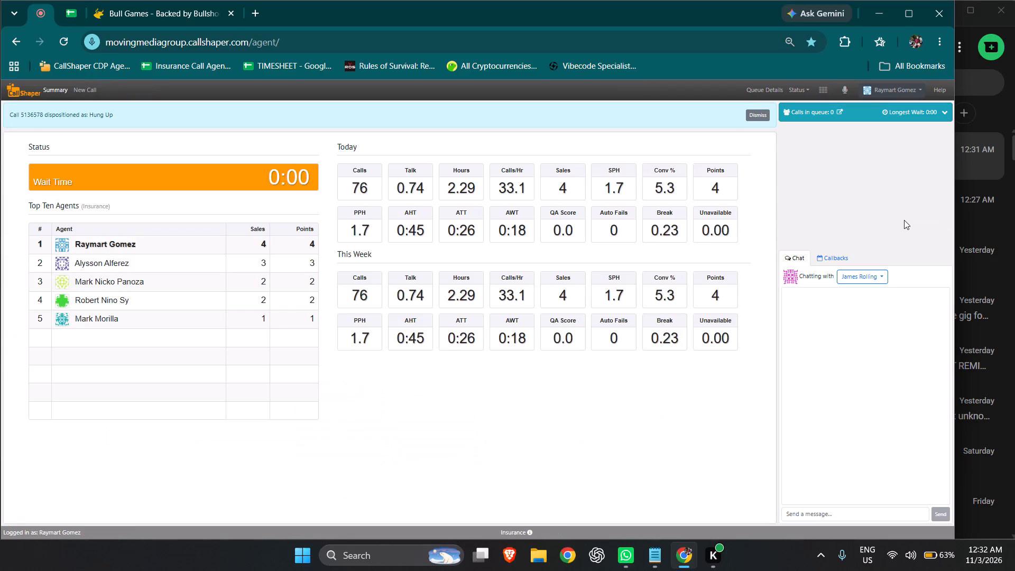
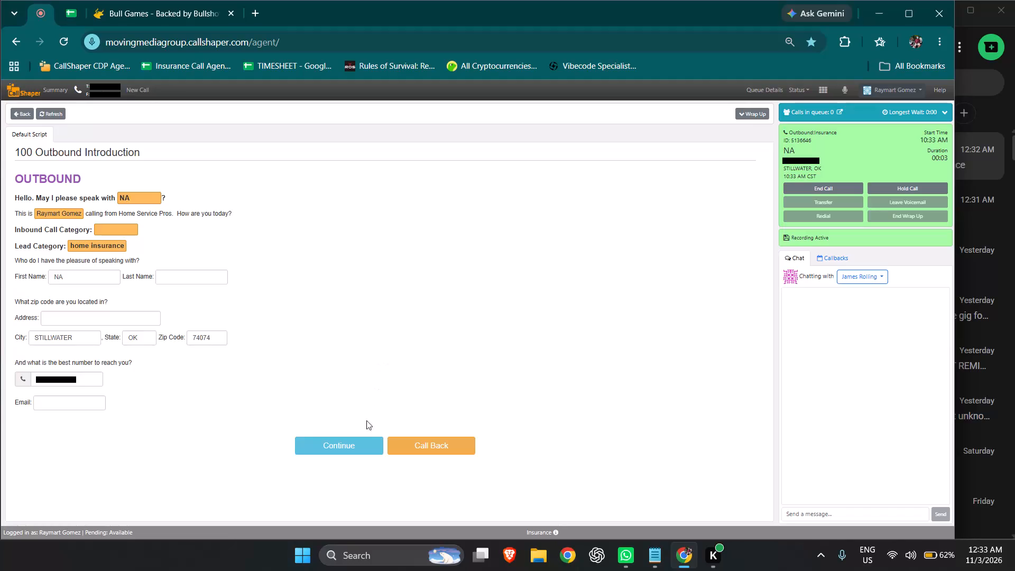
Continue the Stillwater, OK call to the Confirm Info script page and add "left vm" on a new line of the additional notes.
{"action": "left_click", "coordinate": [350, 445]}
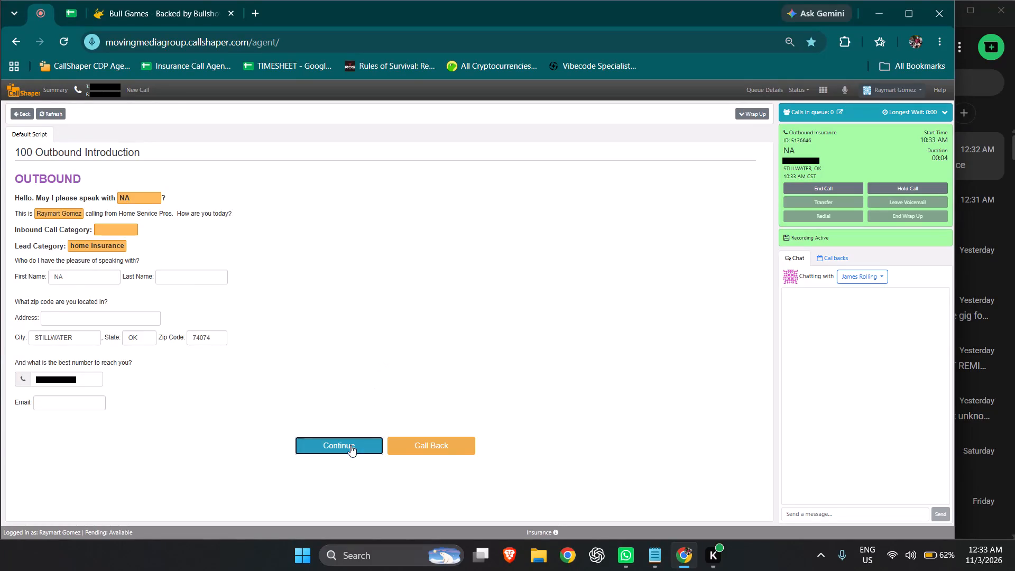
{"action": "left_click", "coordinate": [132, 189]}
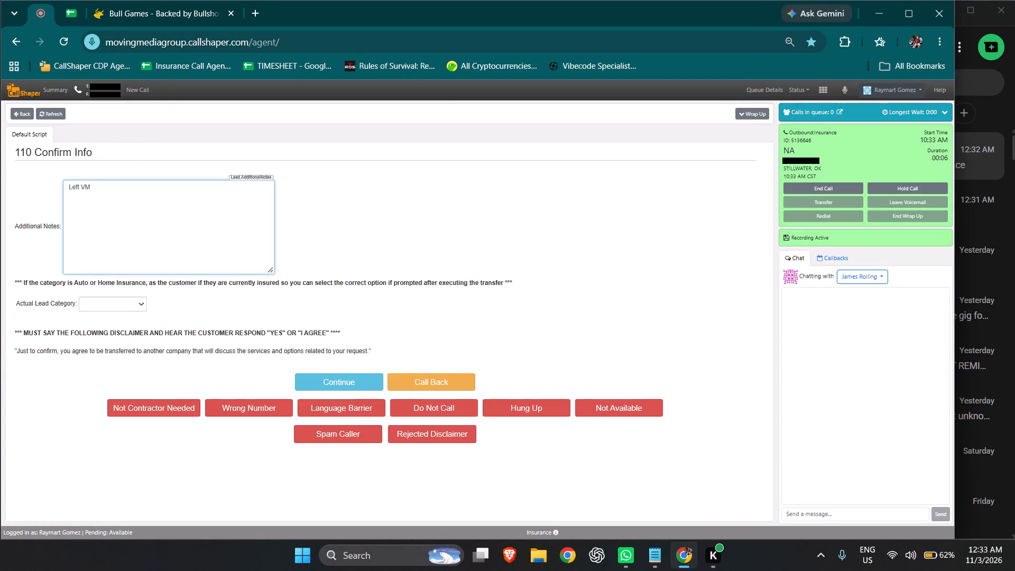
{"action": "key", "text": "Return"}
{"action": "type", "text": "left vm"}
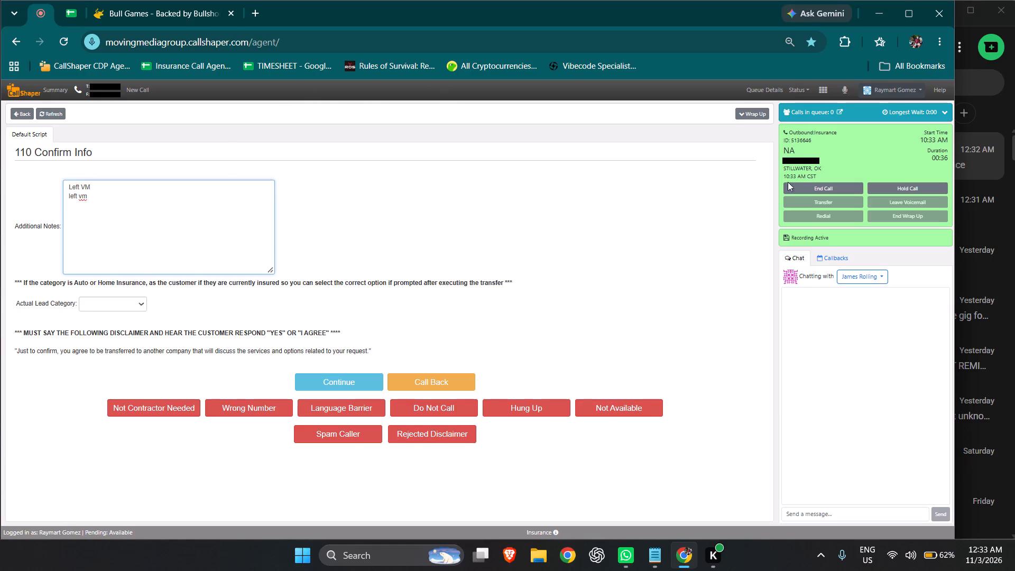
End the Stillwater, OK call, disposition it as Not Available and end its wrap-up.
{"action": "left_click", "coordinate": [808, 188]}
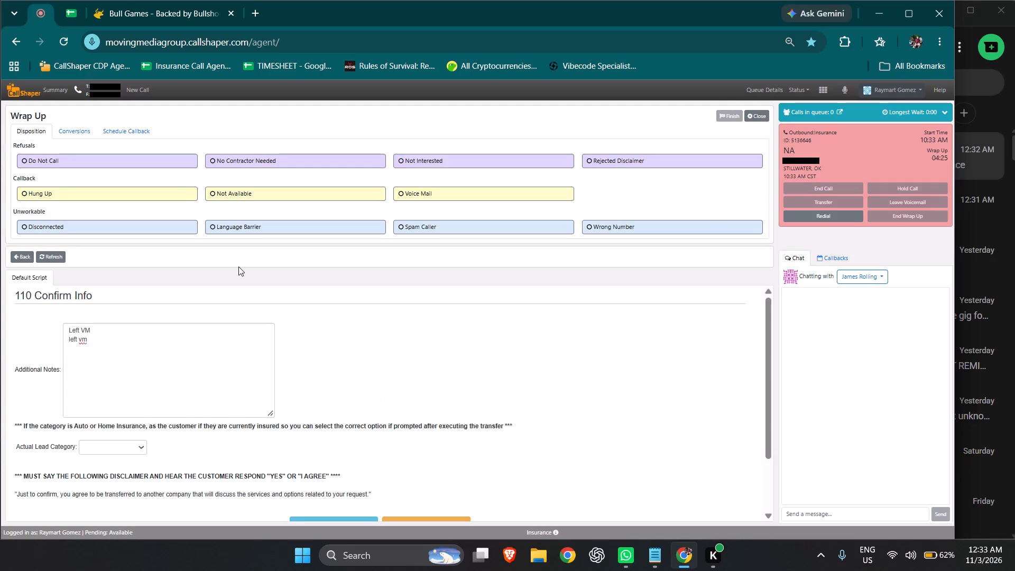
{"action": "left_click", "coordinate": [296, 191]}
{"action": "left_click", "coordinate": [724, 123]}
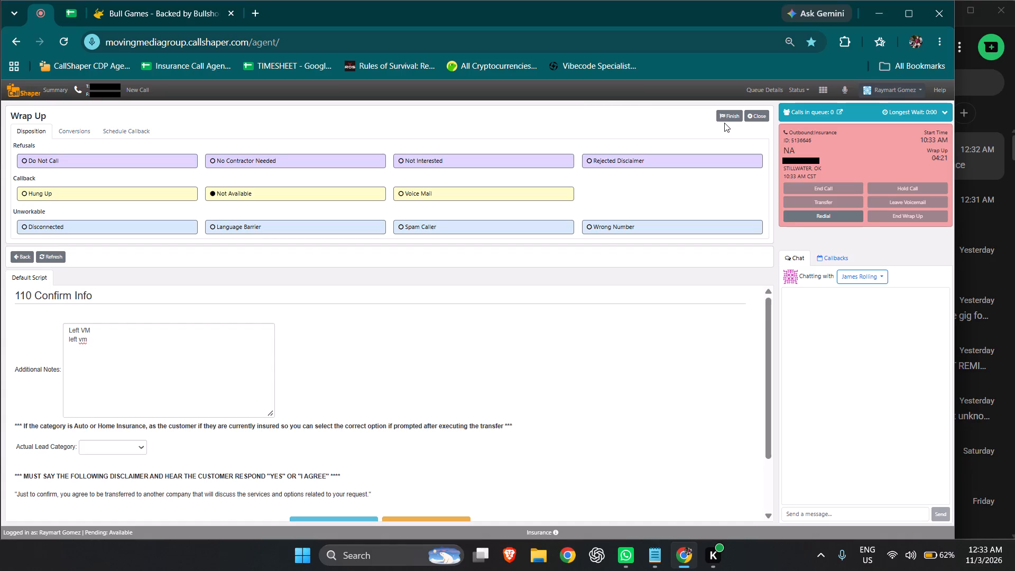
{"action": "left_click", "coordinate": [731, 117]}
{"action": "left_click", "coordinate": [889, 217]}
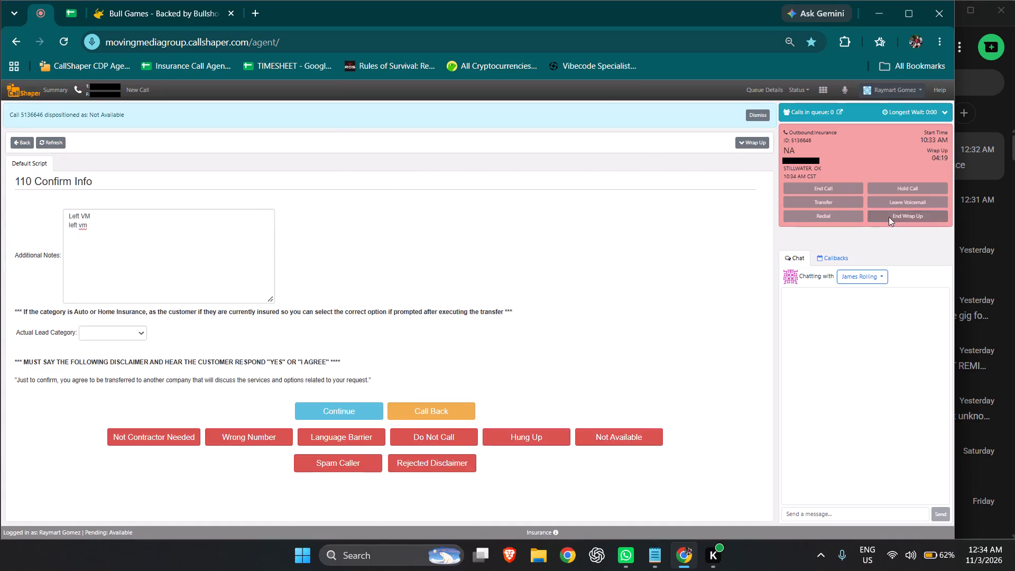
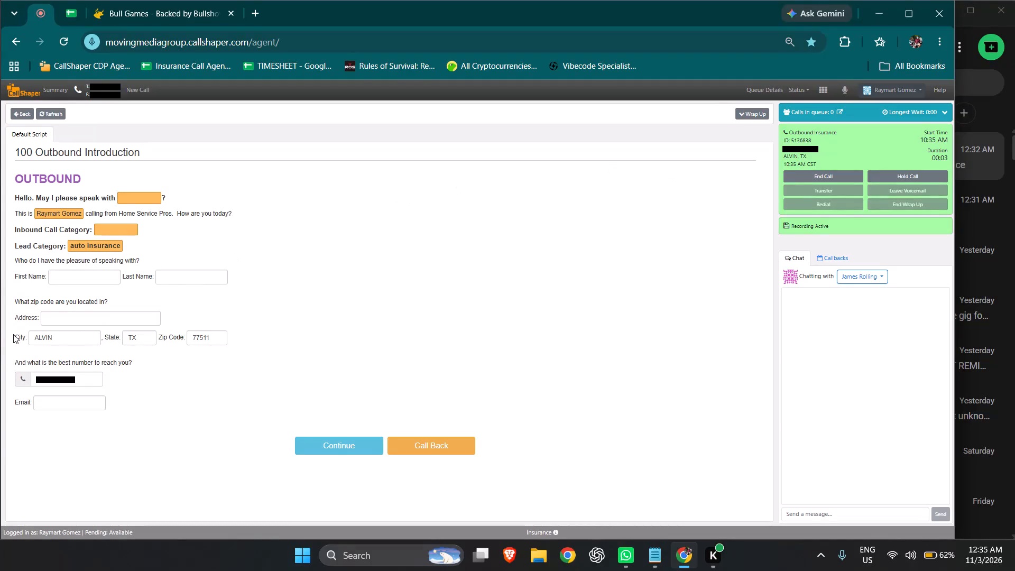
Enter "n/a" as the Alvin, TX contact's first name and add "left vm" to the additional notes on the Confirm Info script page.
{"action": "left_click_drag", "start_coordinate": [102, 266], "coordinate": [94, 276]}
{"action": "left_click", "coordinate": [94, 276]}
{"action": "type", "text": "n/a"}
{"action": "left_click", "coordinate": [320, 439]}
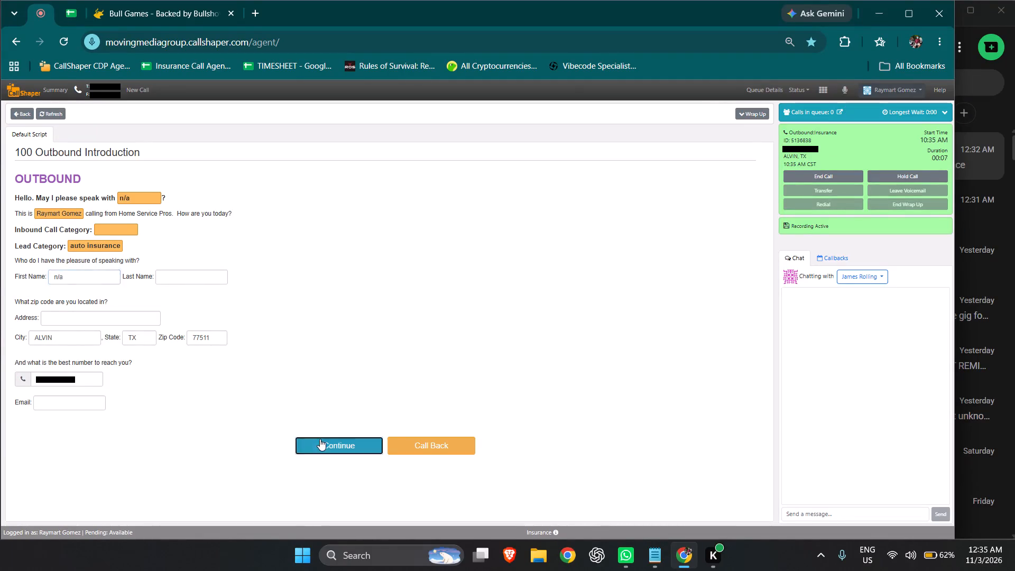
{"action": "left_click", "coordinate": [81, 228]}
{"action": "type", "text": "lf"}
{"action": "key", "text": "BackSpace"}
{"action": "type", "text": "eft vm"}
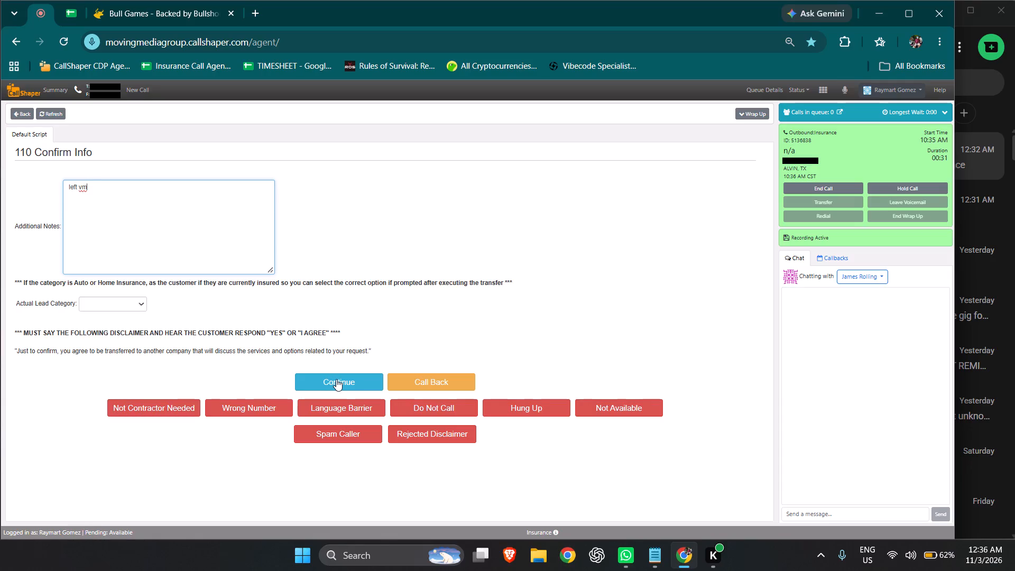
{"action": "left_click", "coordinate": [336, 379]}
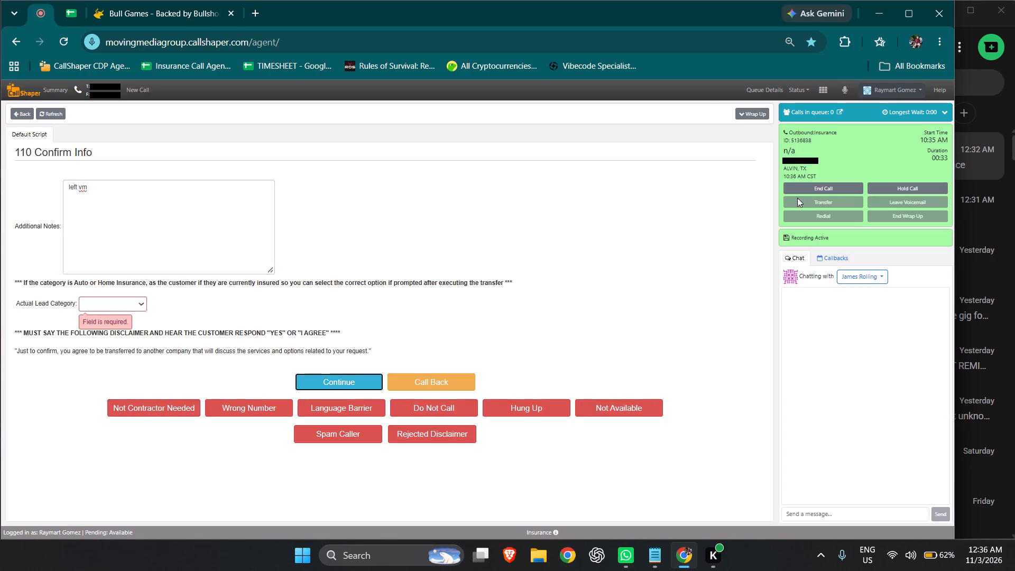
End the Alvin, TX call, disposition it as Not Available and end its wrap-up.
{"action": "left_click_drag", "start_coordinate": [824, 188], "coordinate": [698, 93]}
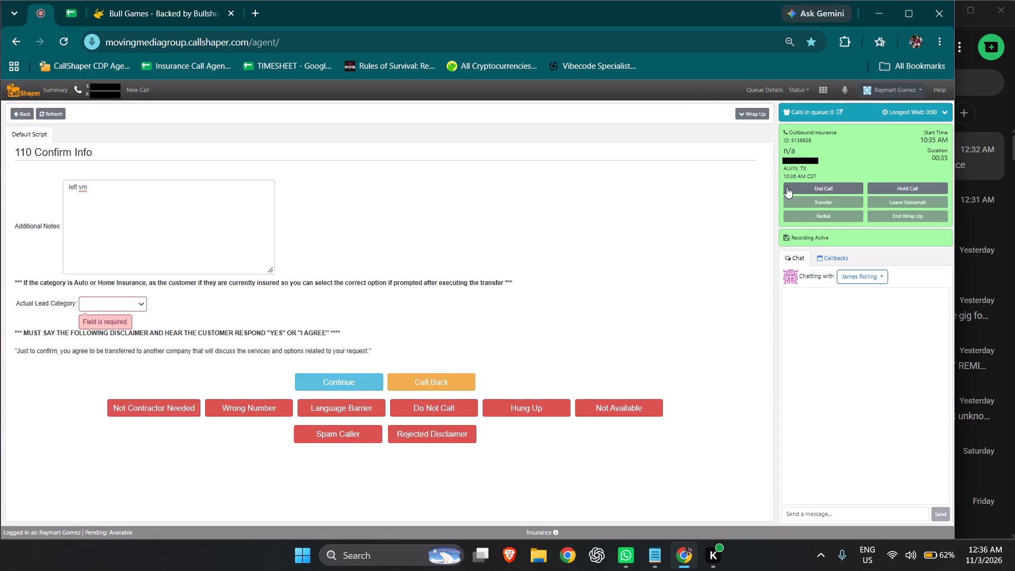
{"action": "left_click", "coordinate": [787, 187]}
{"action": "left_click", "coordinate": [292, 194]}
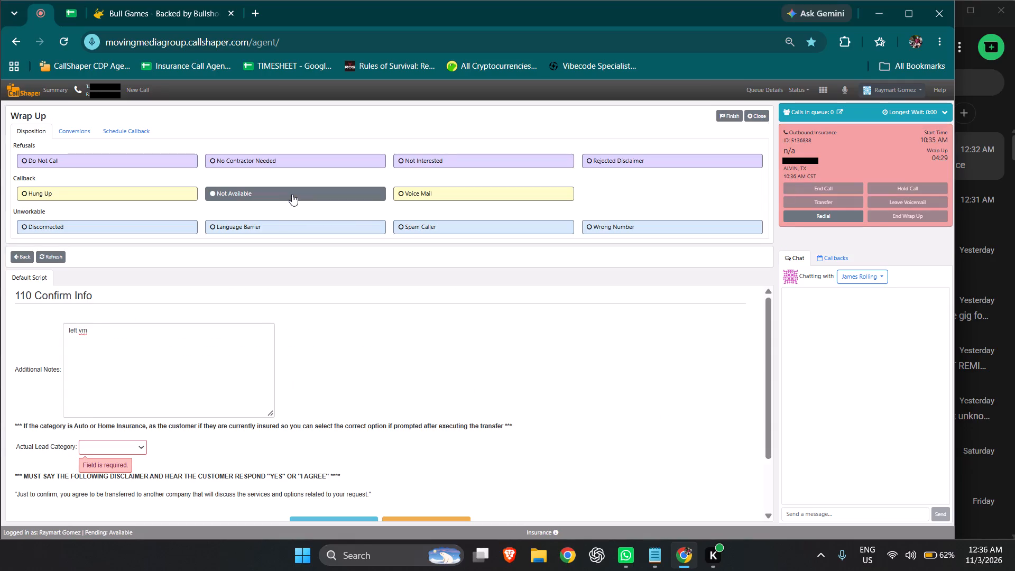
{"action": "left_click", "coordinate": [715, 115]}
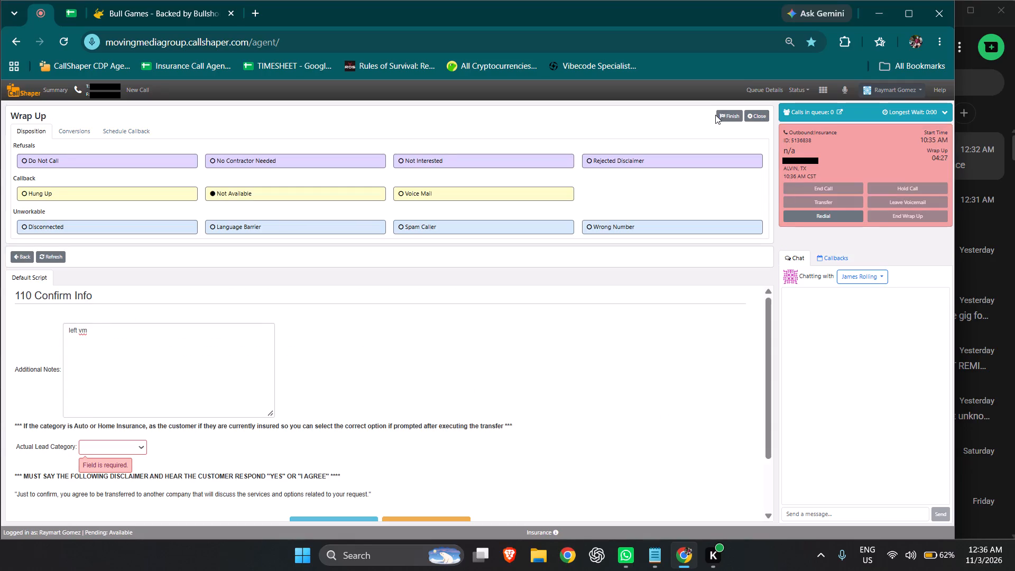
{"action": "left_click", "coordinate": [726, 115]}
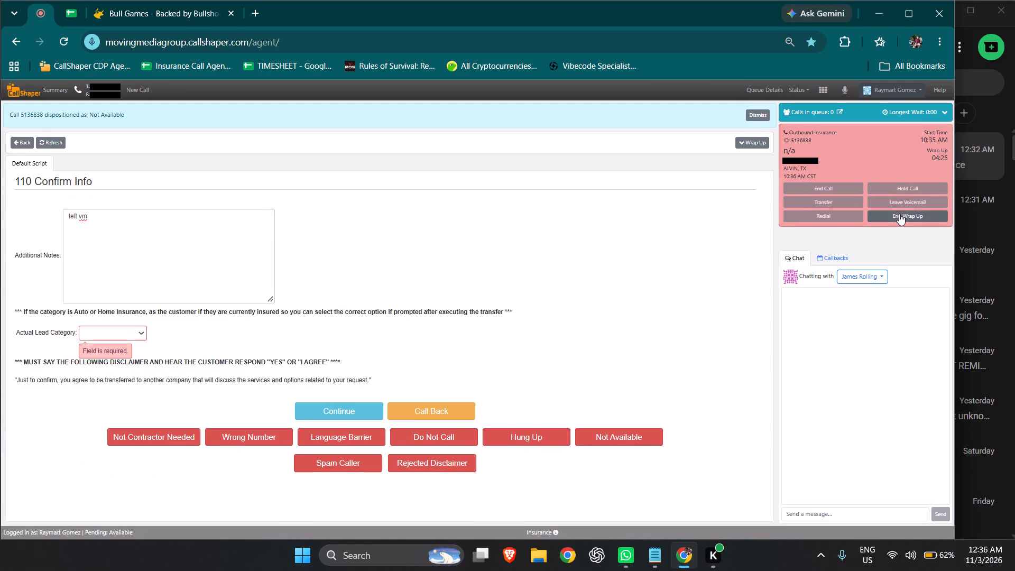
{"action": "left_click", "coordinate": [899, 214]}
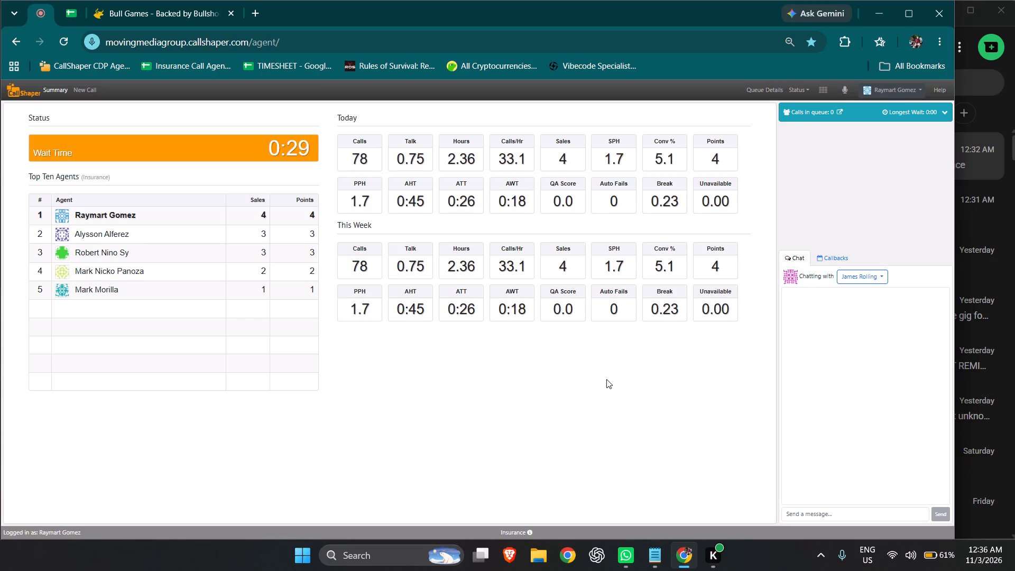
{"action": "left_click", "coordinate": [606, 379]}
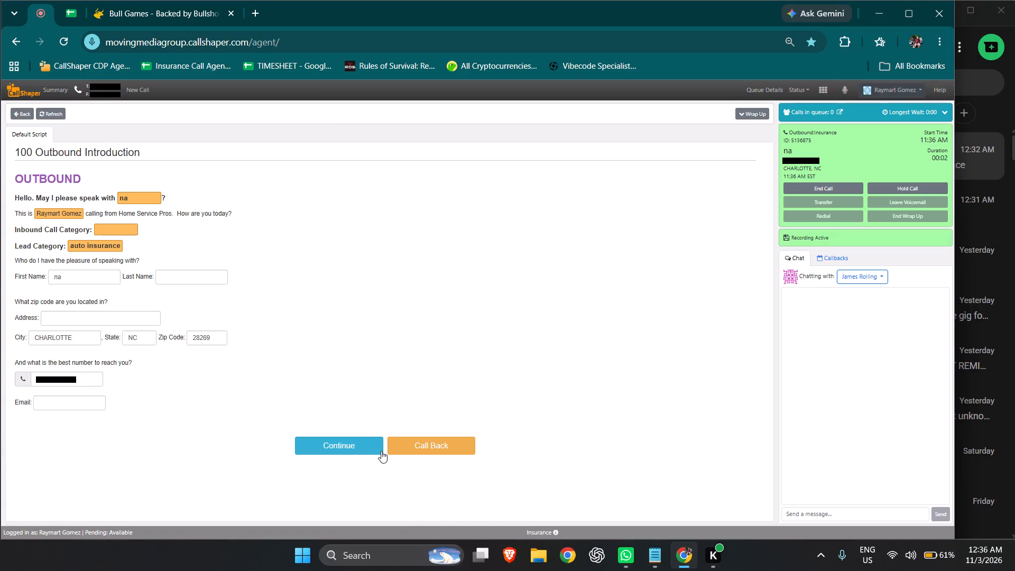
Continue the Charlotte, NC call to the Confirm Info script page and add "hung up" on a new line of the additional notes.
{"action": "left_click", "coordinate": [381, 451]}
{"action": "left_click", "coordinate": [163, 237]}
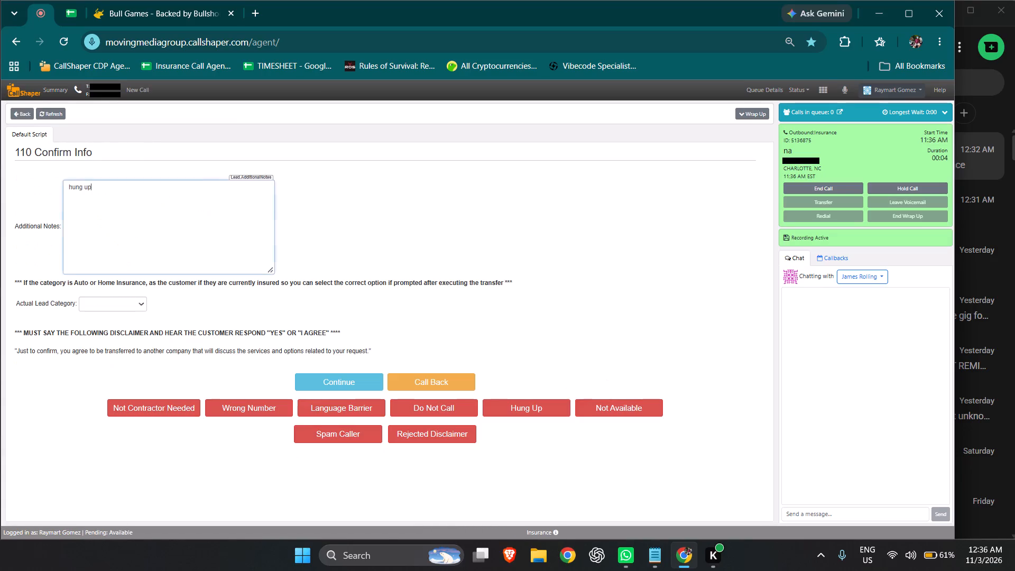
{"action": "key", "text": "Return"}
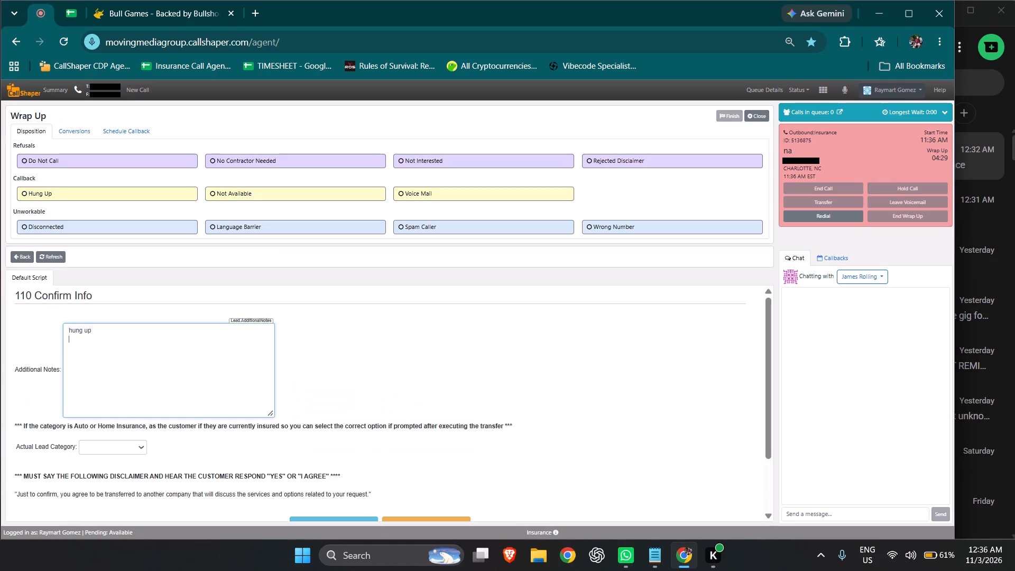
{"action": "type", "text": "hung up"}
Disposition the Charlotte, NC call as Hung Up and end its wrap-up.
{"action": "left_click", "coordinate": [67, 200]}
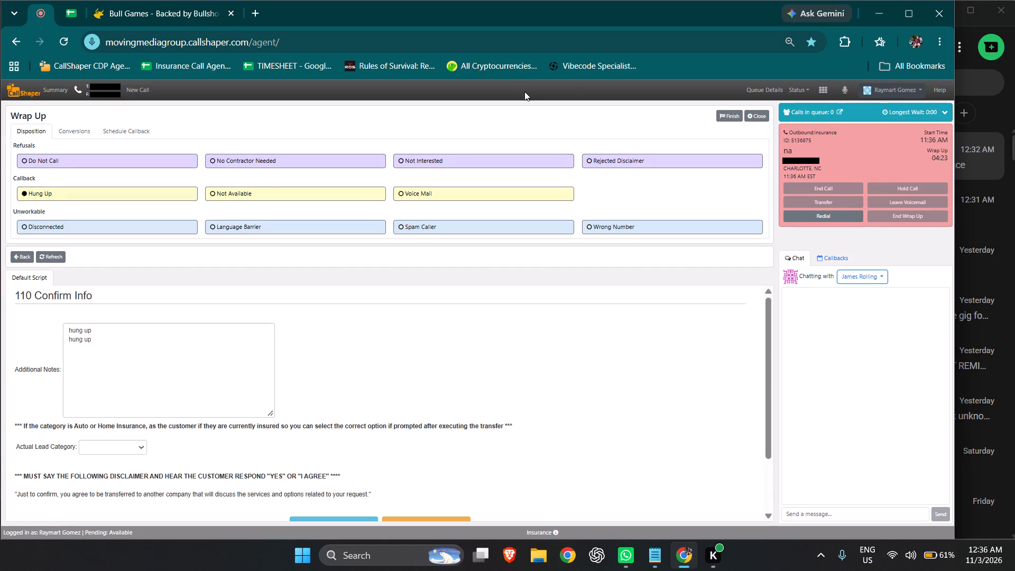
{"action": "left_click", "coordinate": [728, 110]}
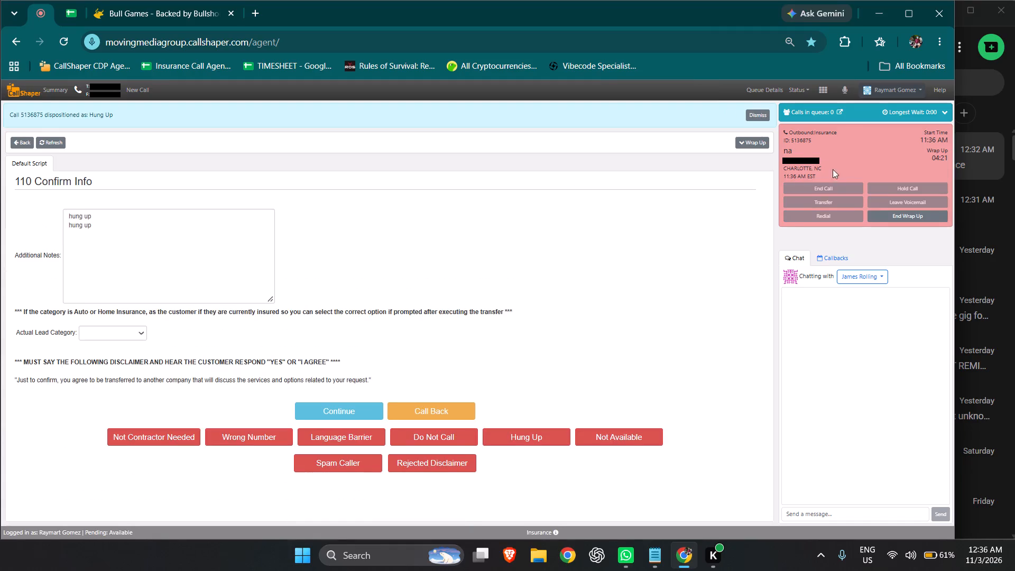
{"action": "left_click", "coordinate": [929, 218]}
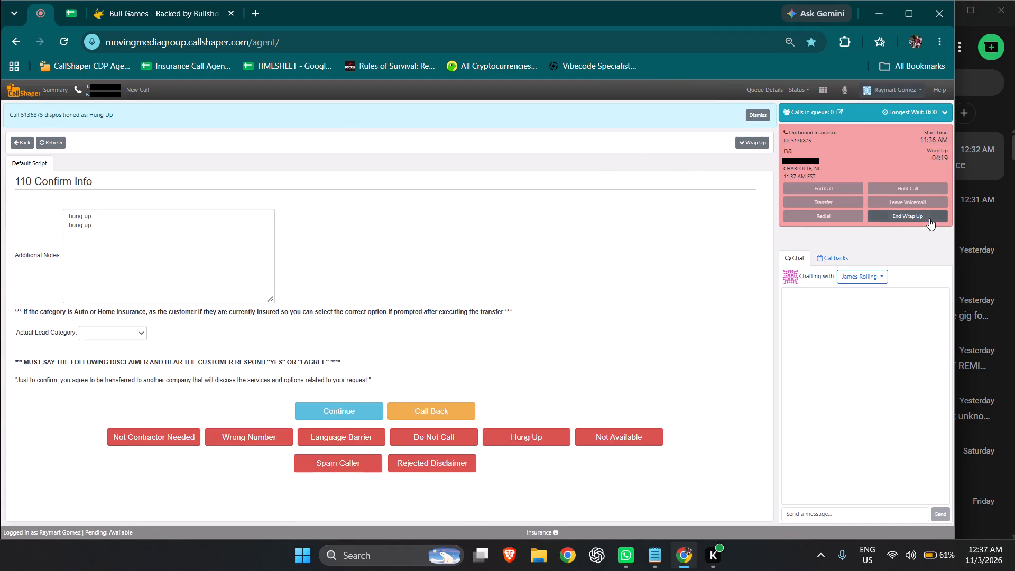
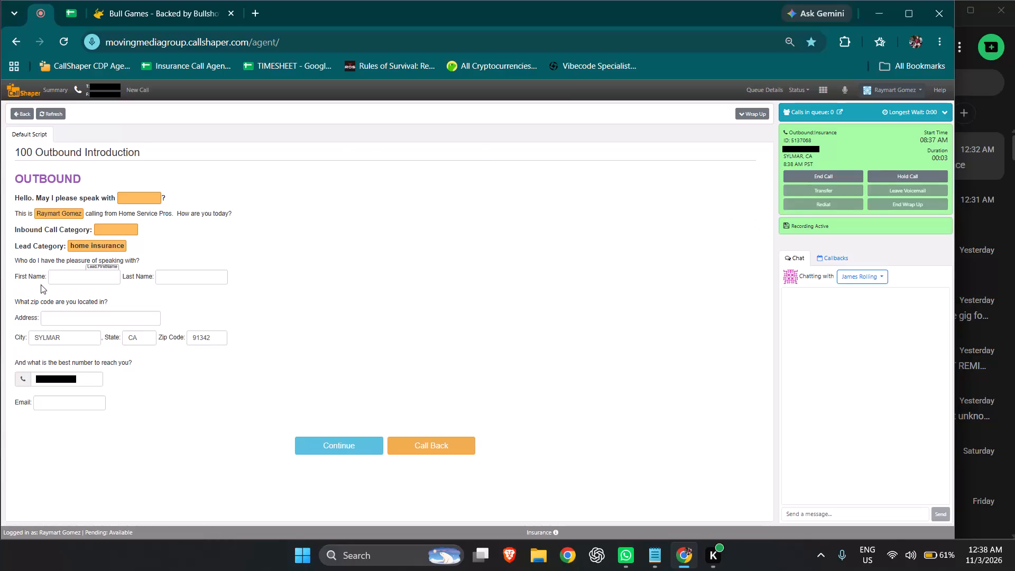
Enter "n/a" as the Sylmar, CA contact's first name and add "no contractor needed" to the additional notes on the Confirm Info script page.
{"action": "left_click", "coordinate": [59, 281]}
{"action": "type", "text": "n/a"}
{"action": "left_click", "coordinate": [320, 441]}
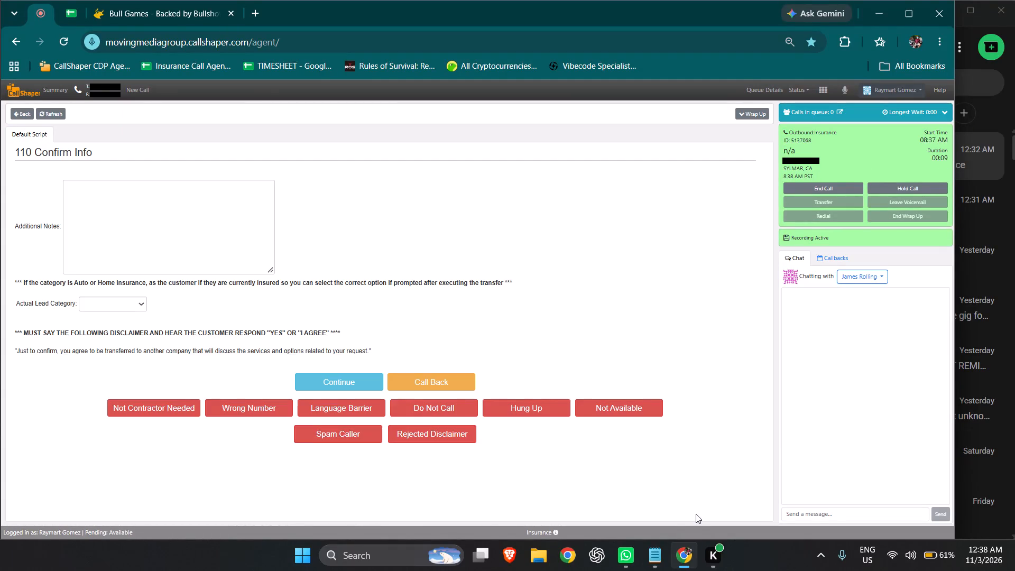
{"action": "left_click", "coordinate": [151, 191]}
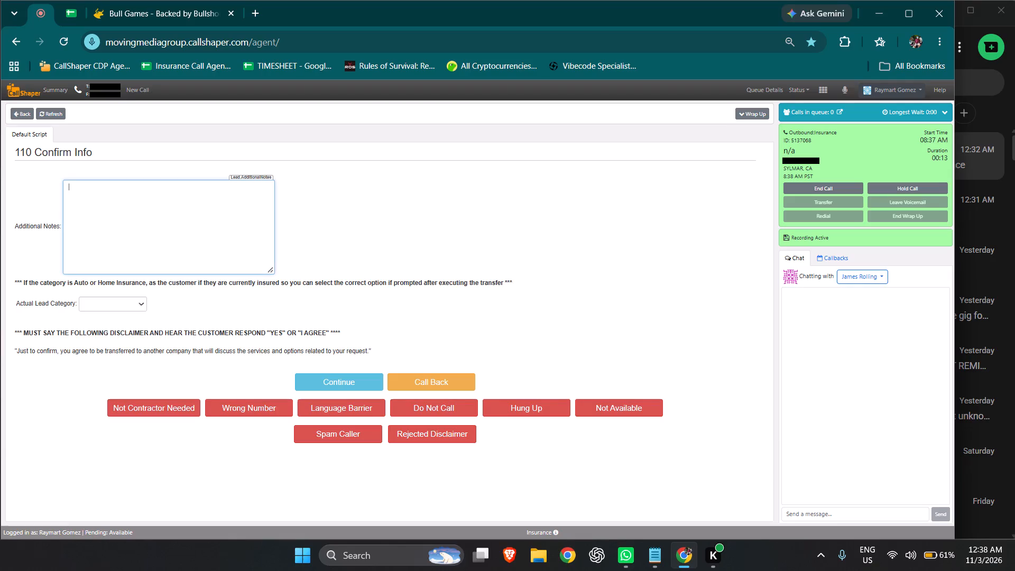
{"action": "type", "text": "no contractor needed"}
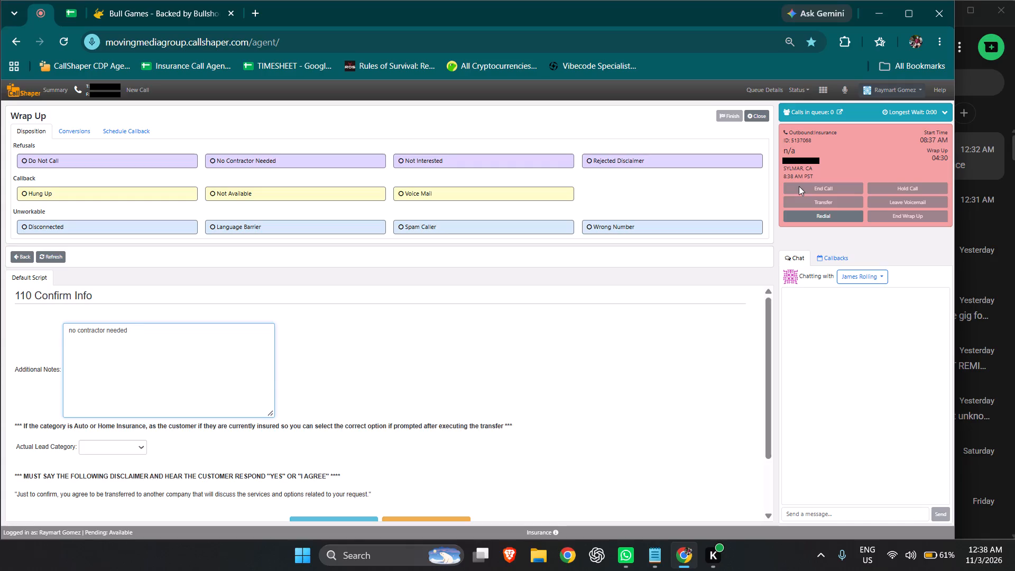
Disposition the Sylmar, CA call as No Contractor Needed and end its wrap-up.
{"action": "left_click", "coordinate": [322, 160]}
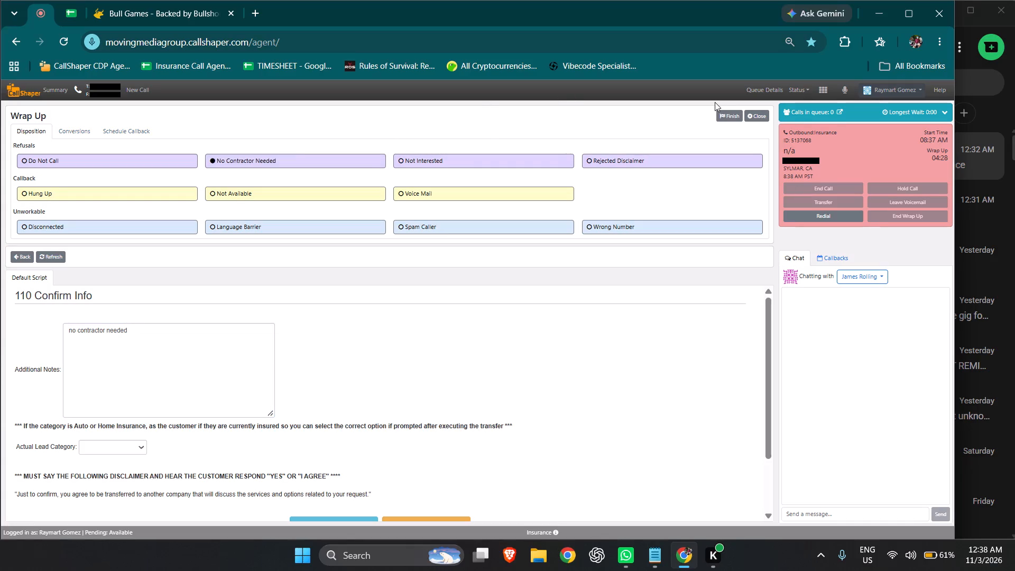
{"action": "left_click_drag", "start_coordinate": [726, 116], "coordinate": [915, 196]}
{"action": "left_click_drag", "start_coordinate": [915, 196], "coordinate": [906, 198]}
{"action": "left_click", "coordinate": [733, 119]}
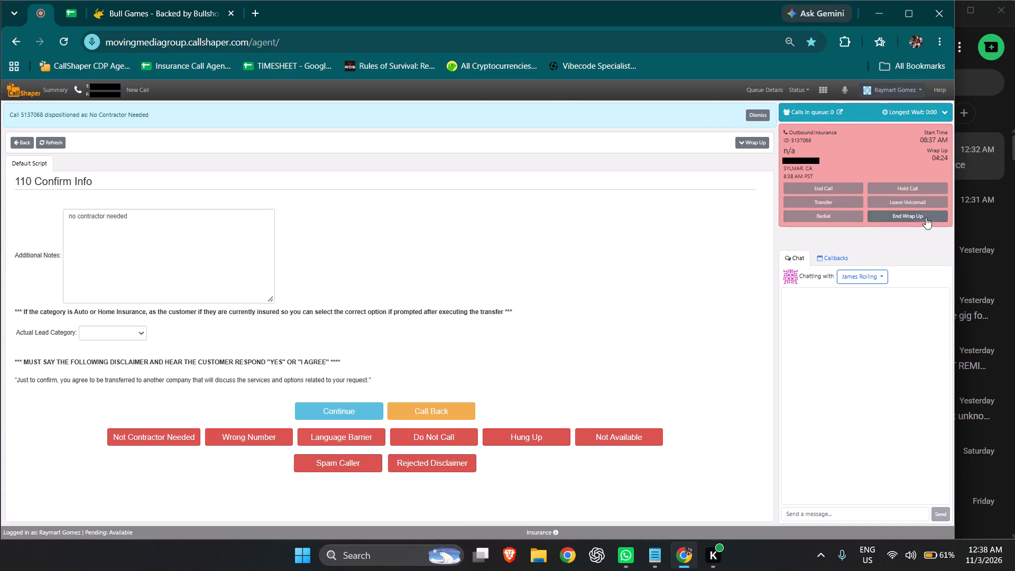
{"action": "left_click", "coordinate": [927, 216]}
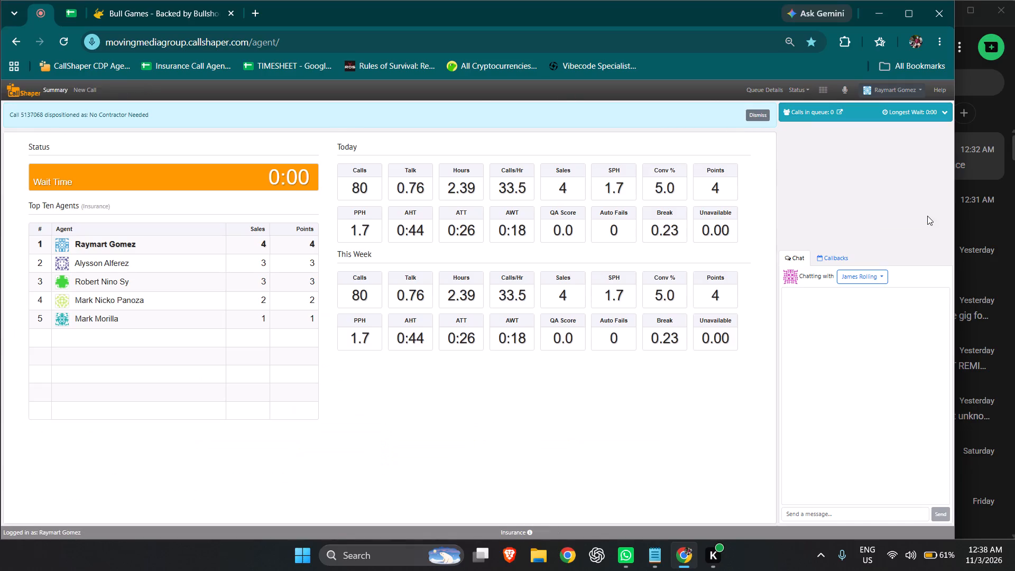
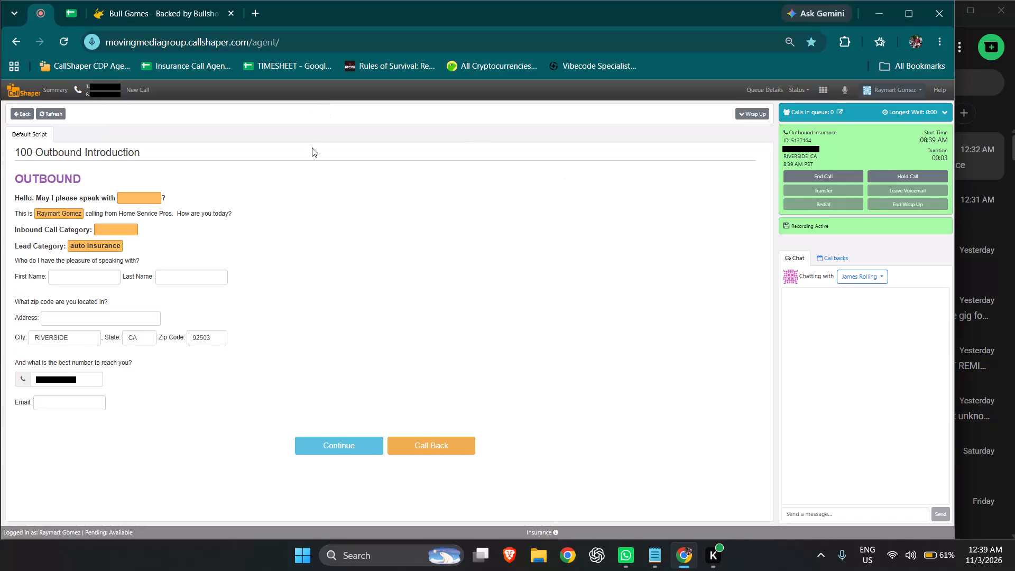
Enter "n.a" as the Riverside, CA contact's first name and add "nno contractor needed" to the additional notes on the Confirm Info script page.
{"action": "double_click", "coordinate": [88, 271]}
{"action": "type", "text": "n.a"}
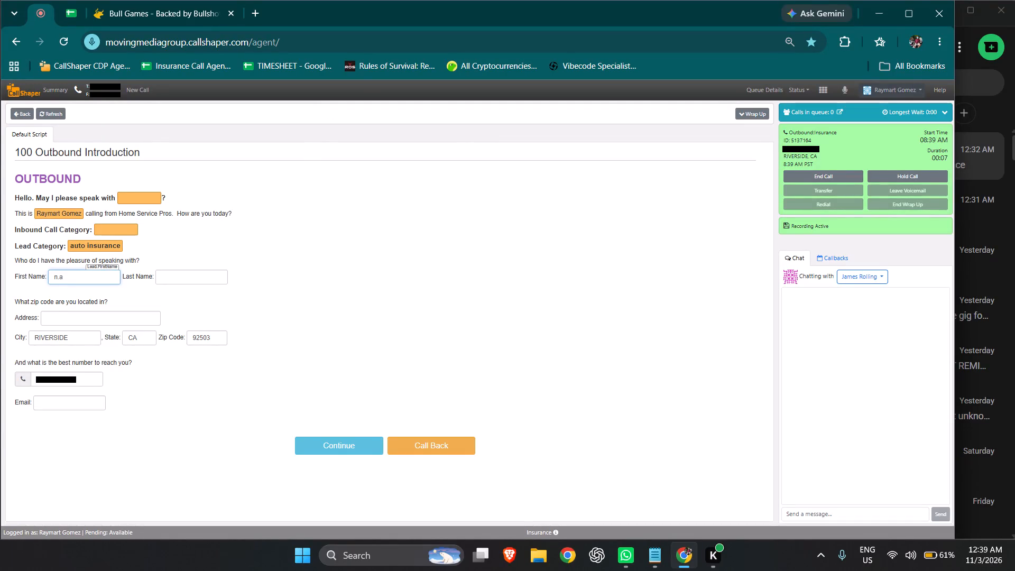
{"action": "left_click", "coordinate": [343, 451]}
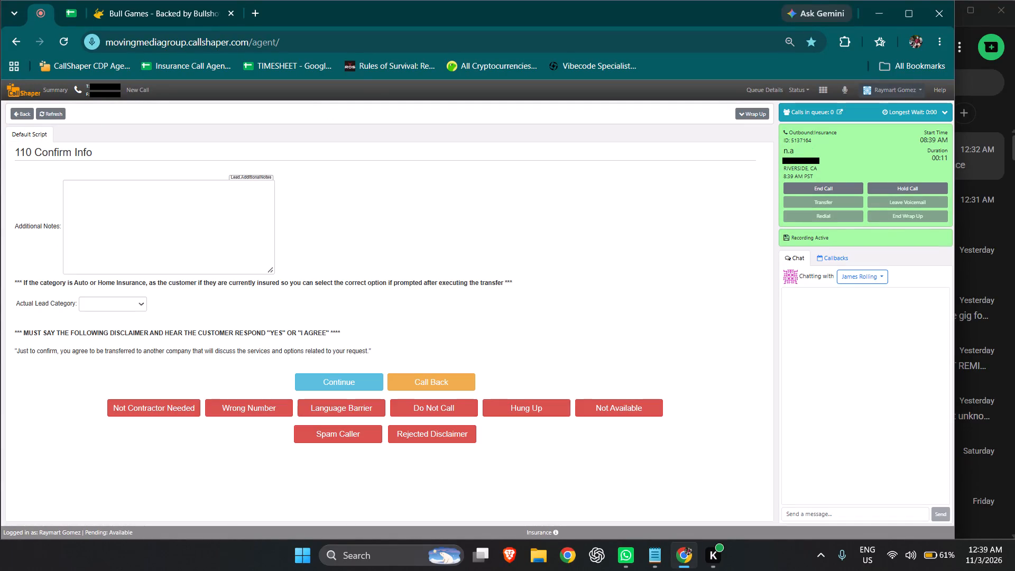
{"action": "left_click", "coordinate": [146, 209]}
{"action": "type", "text": "nno contractor"}
{"action": "key", "text": "space"}
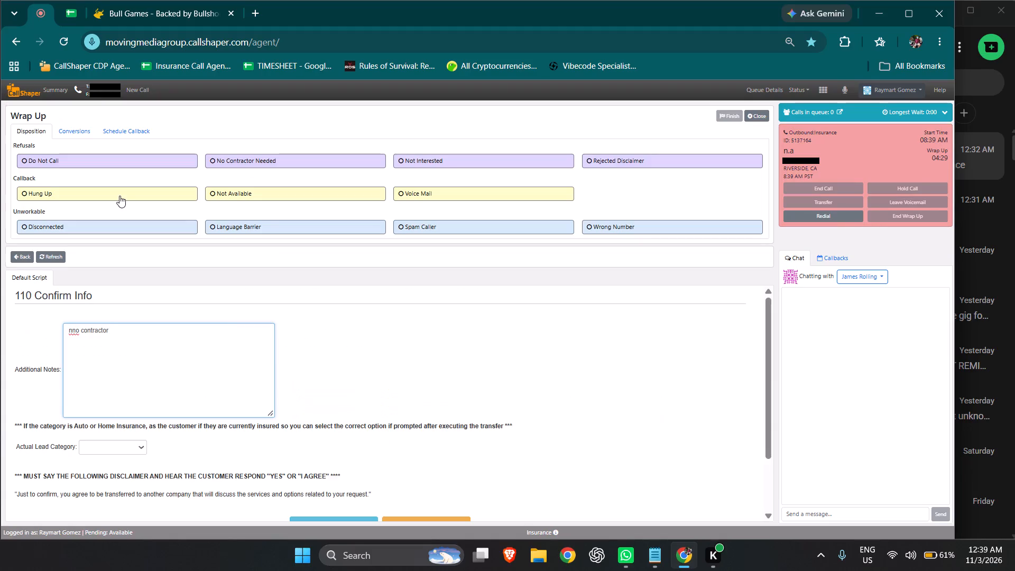
{"action": "type", "text": "needed"}
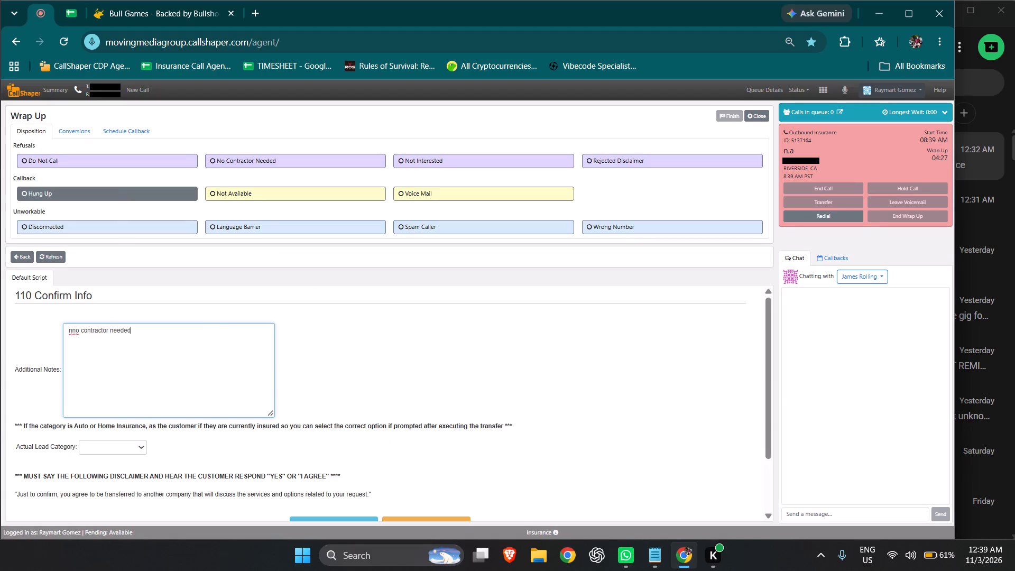
Disposition the Riverside, CA call as No Contractor Needed and end its wrap-up.
{"action": "left_click", "coordinate": [295, 171]}
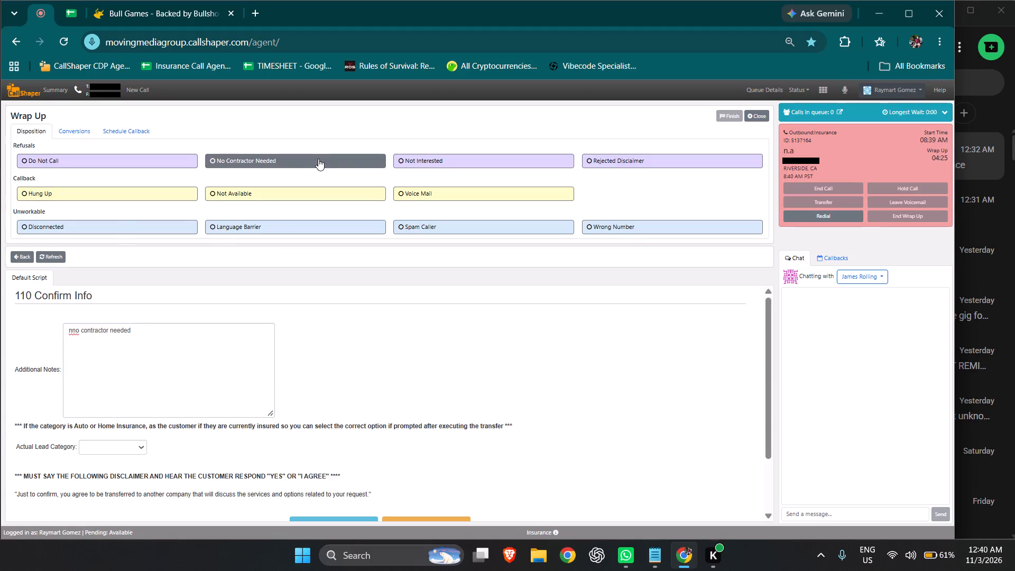
{"action": "left_click", "coordinate": [318, 159]}
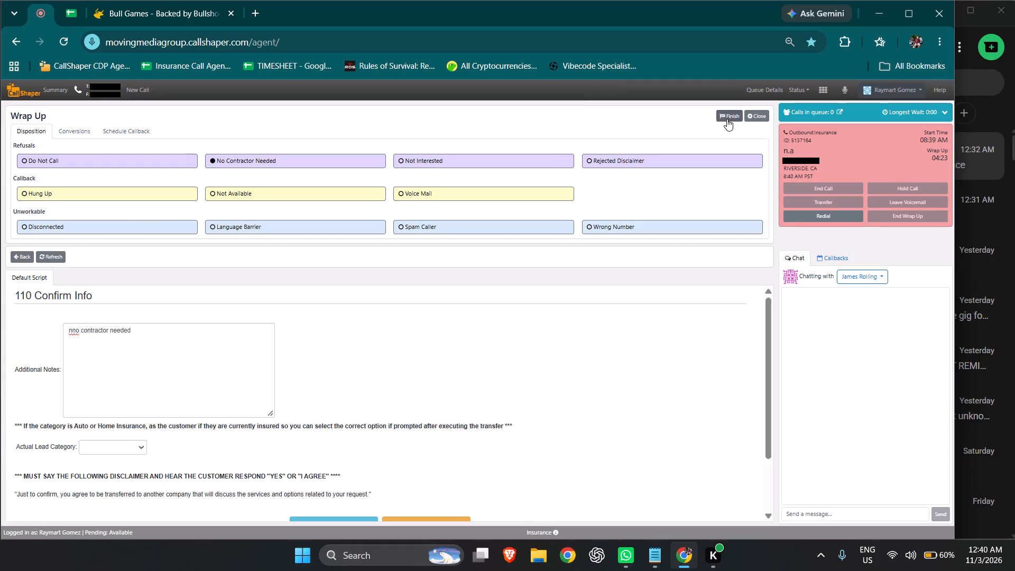
{"action": "left_click", "coordinate": [727, 119]}
{"action": "left_click", "coordinate": [892, 217]}
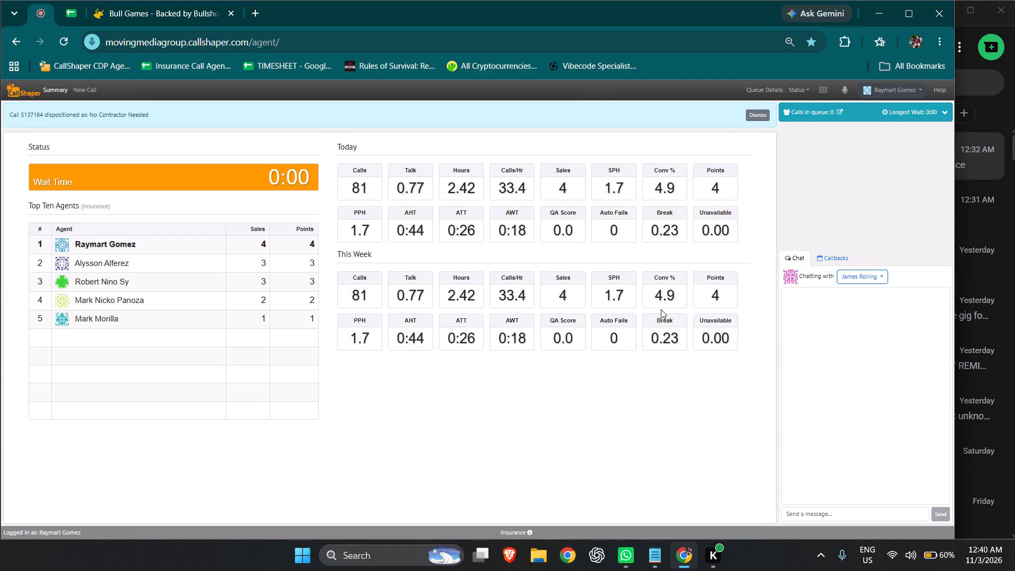
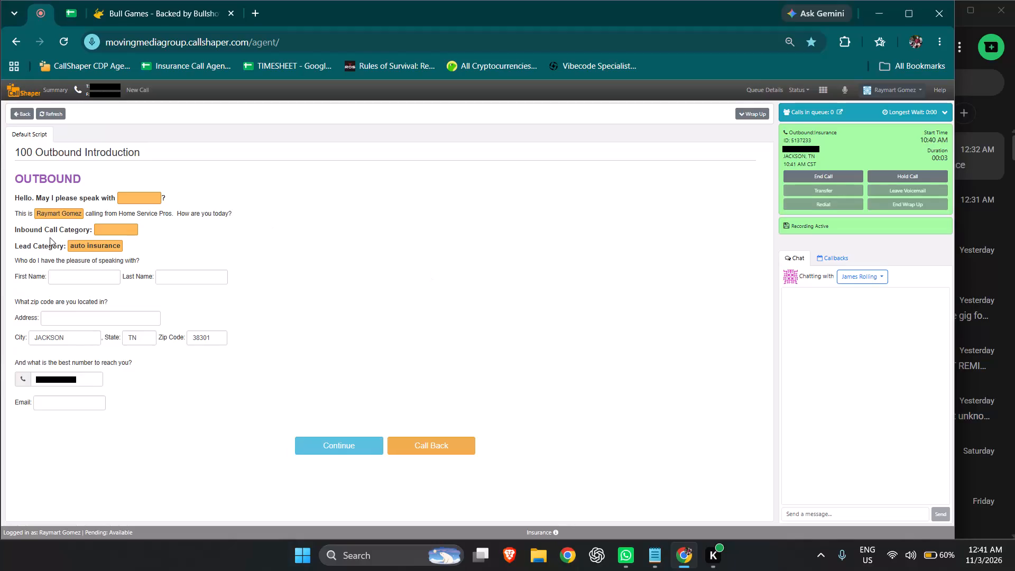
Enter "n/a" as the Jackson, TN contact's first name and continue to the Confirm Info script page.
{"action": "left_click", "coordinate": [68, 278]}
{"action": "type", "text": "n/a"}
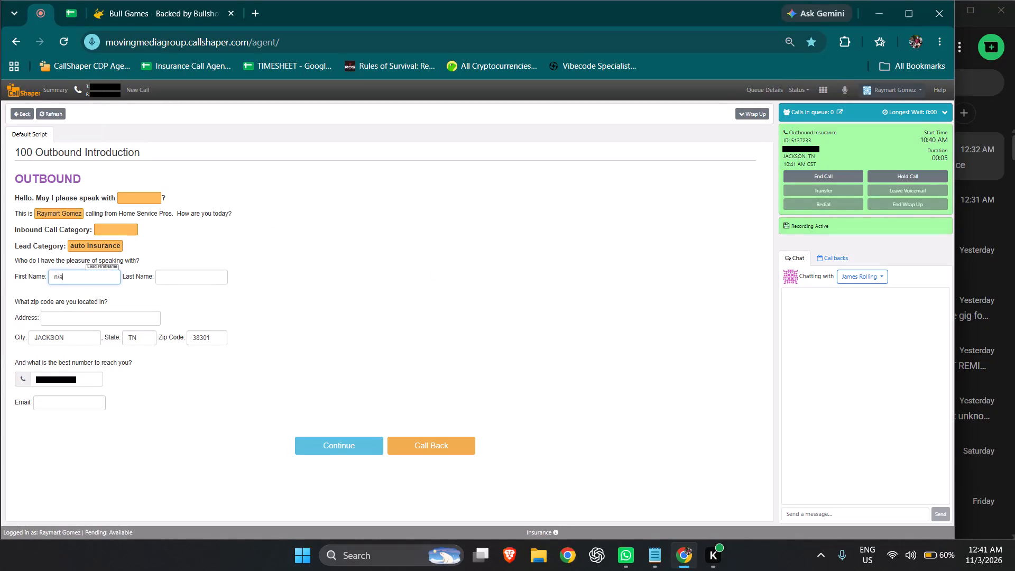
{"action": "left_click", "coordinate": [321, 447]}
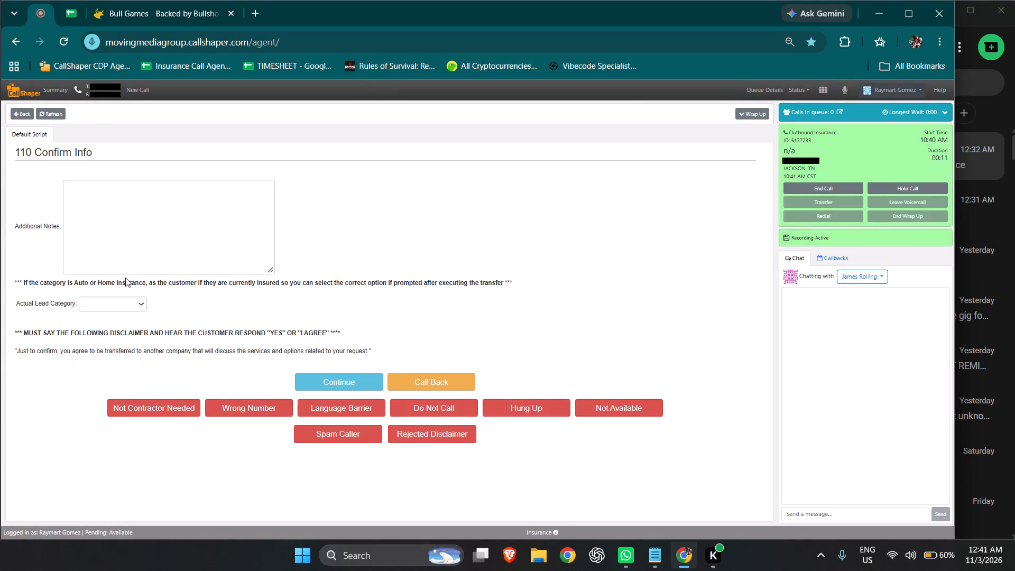
Return to the Outbound Introduction page and replace the Jackson, TN contact's first name with "Melissa".
{"action": "left_click", "coordinate": [11, 111]}
{"action": "triple_click", "coordinate": [91, 282]}
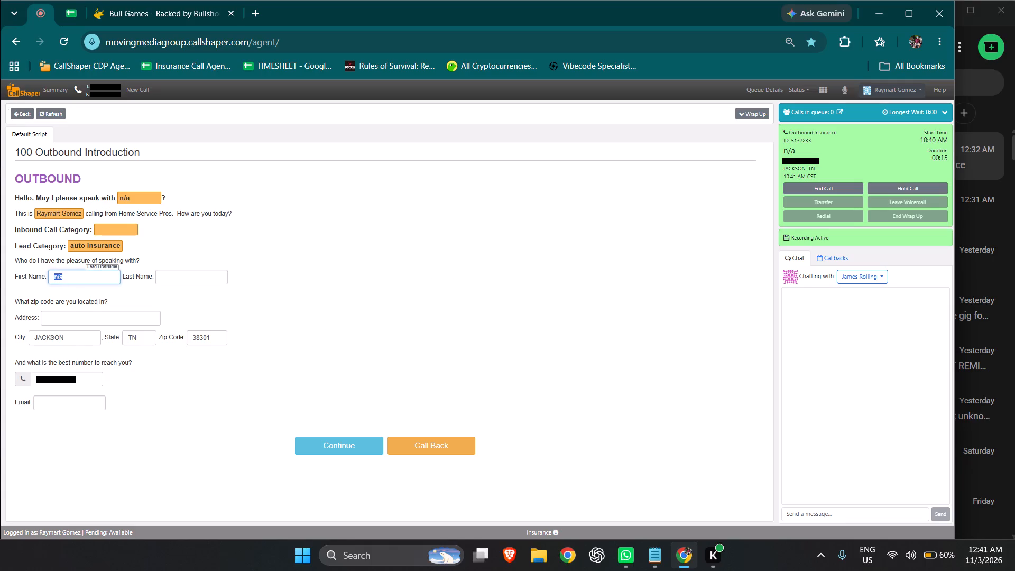
{"action": "type", "text": "Melissa"}
{"action": "double_click", "coordinate": [211, 334]}
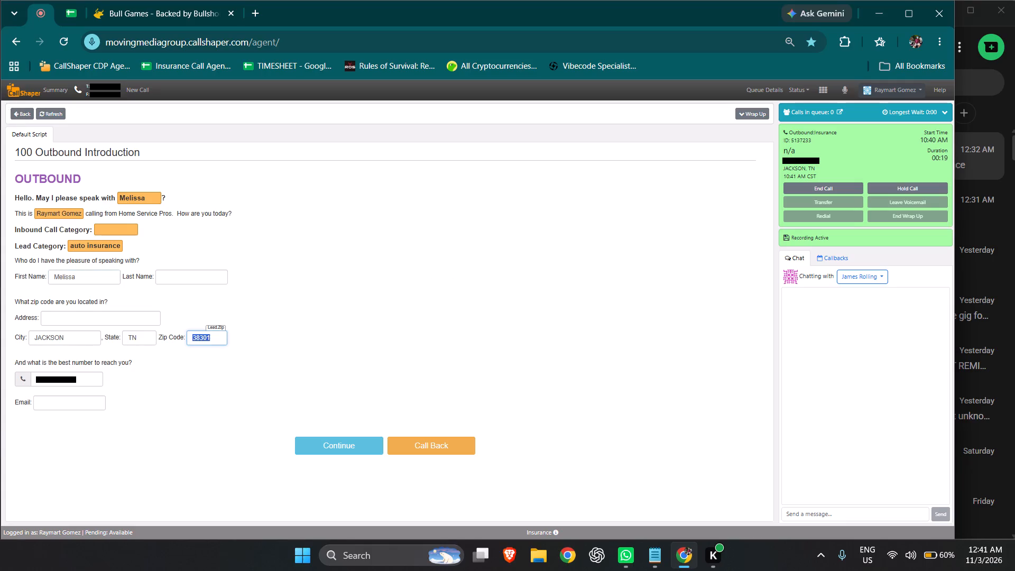
{"action": "key", "text": "ctrl+c"}
{"action": "left_click_drag", "start_coordinate": [359, 460], "coordinate": [362, 444]}
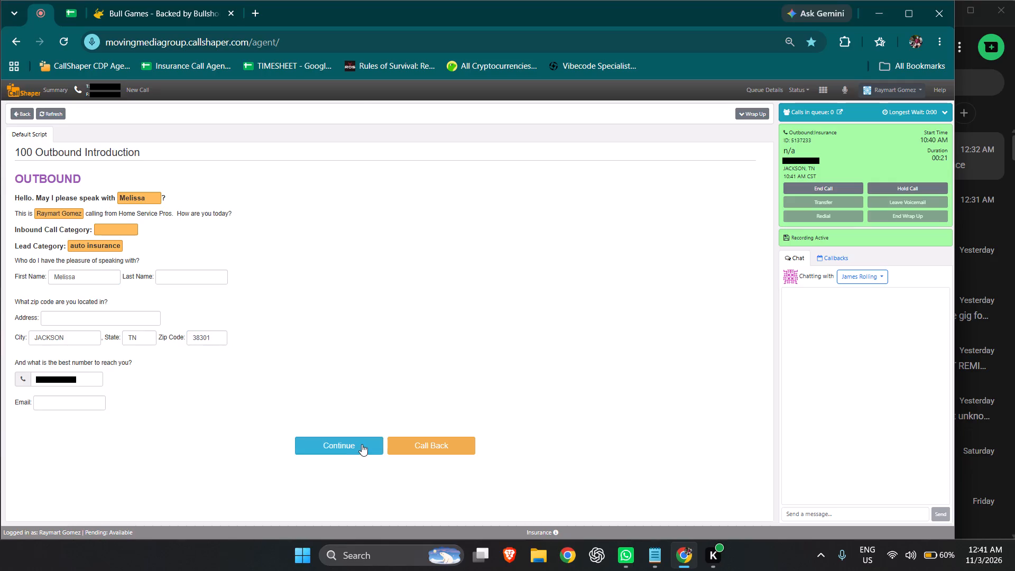
{"action": "left_click", "coordinate": [362, 444]}
{"action": "left_click", "coordinate": [658, 551]}
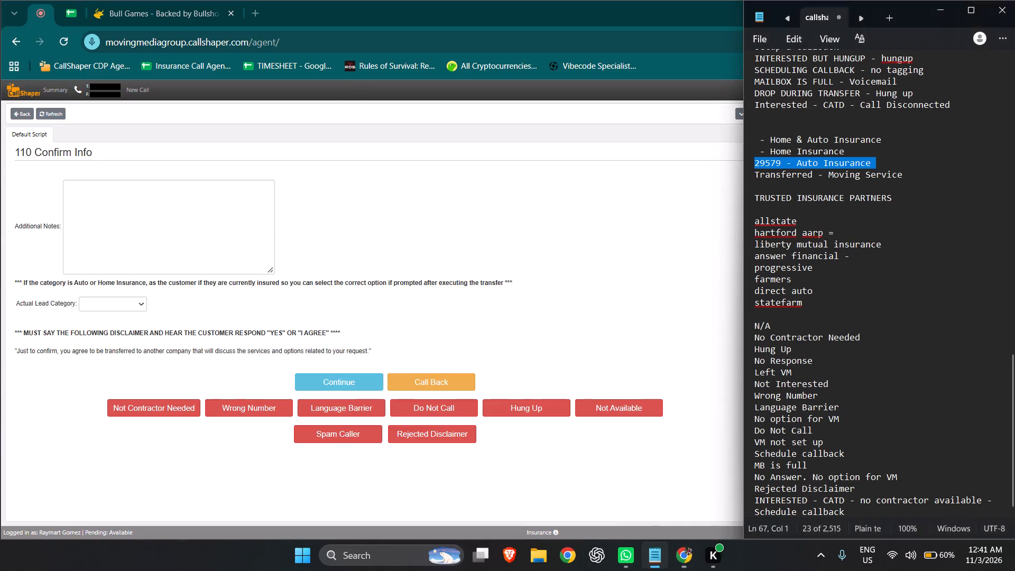
{"action": "double_click", "coordinate": [777, 160]}
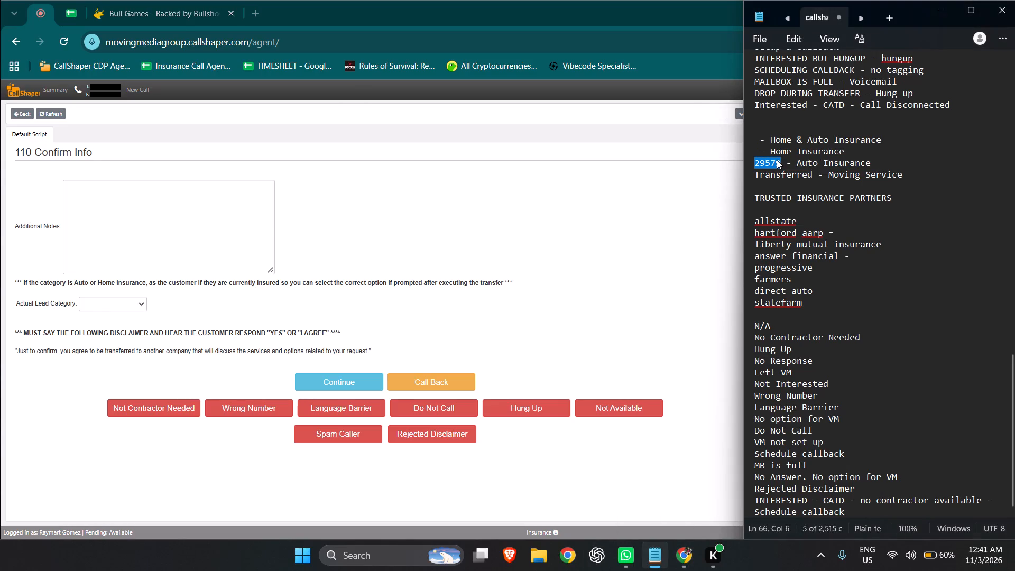
{"action": "key", "text": "ctrl+v"}
Copy "Interested - CATD" from the Notepad notes into the call's Additional Notes in CallShaper.
{"action": "left_click", "coordinate": [218, 220]}
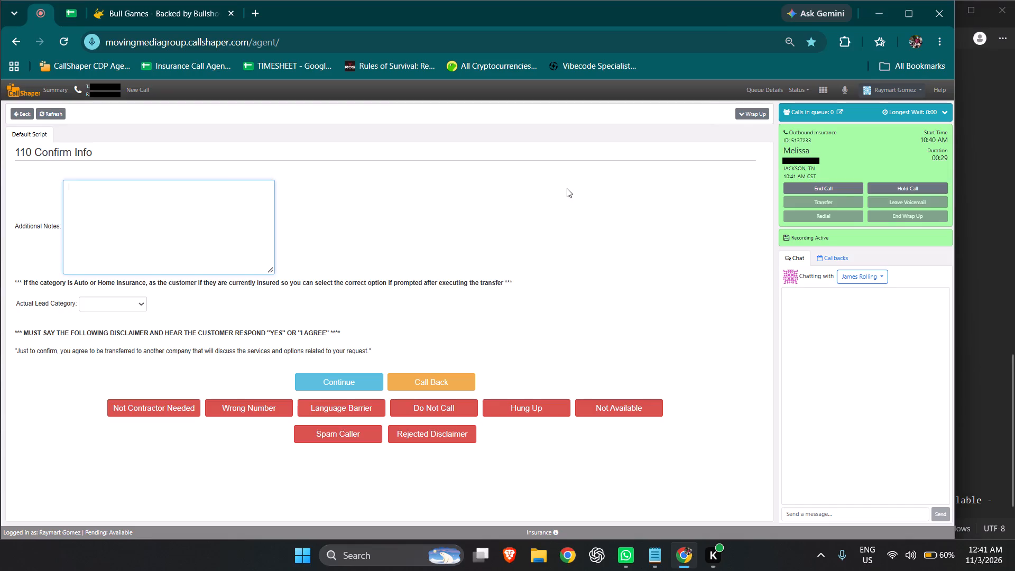
{"action": "left_click", "coordinate": [991, 178]}
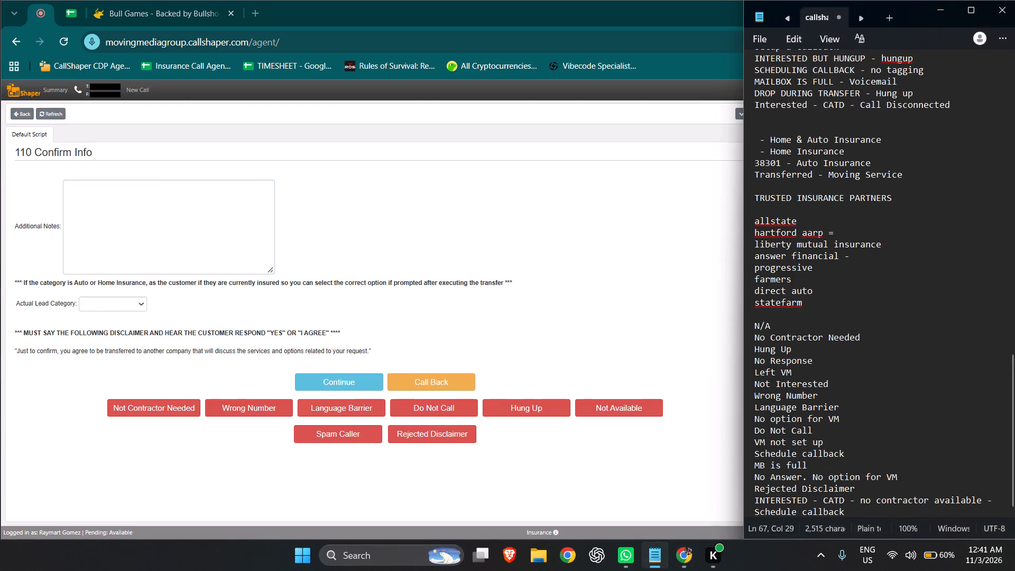
{"action": "left_click_drag", "start_coordinate": [847, 105], "coordinate": [744, 102]}
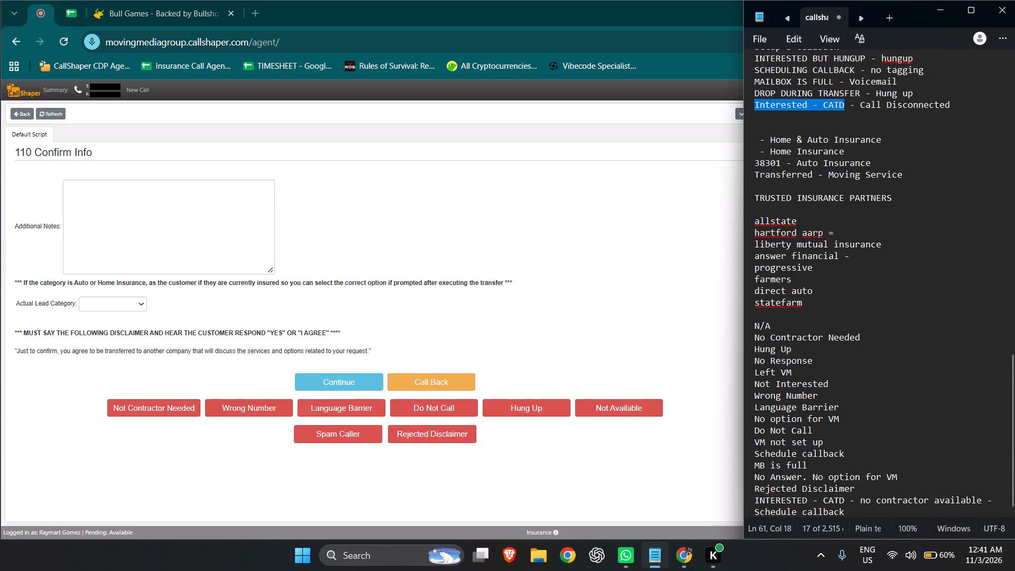
{"action": "left_click_drag", "start_coordinate": [744, 102], "coordinate": [741, 104]}
{"action": "key", "text": "ctrl+c"}
{"action": "left_click", "coordinate": [262, 225]}
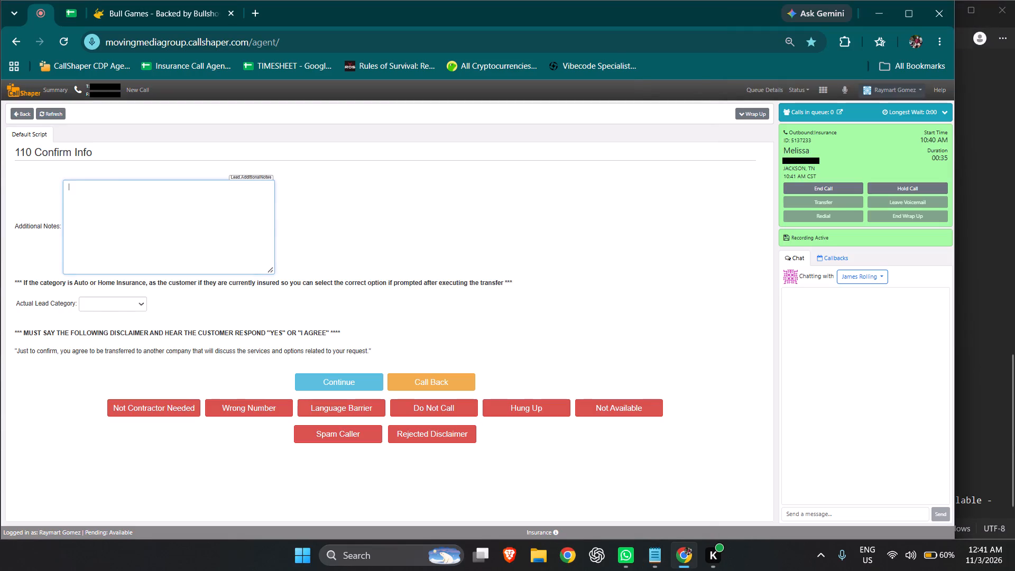
{"action": "key", "text": "ctrl+v"}
Open the Actual Lead Category options for the Jackson, TN call.
{"action": "left_click", "coordinate": [136, 307]}
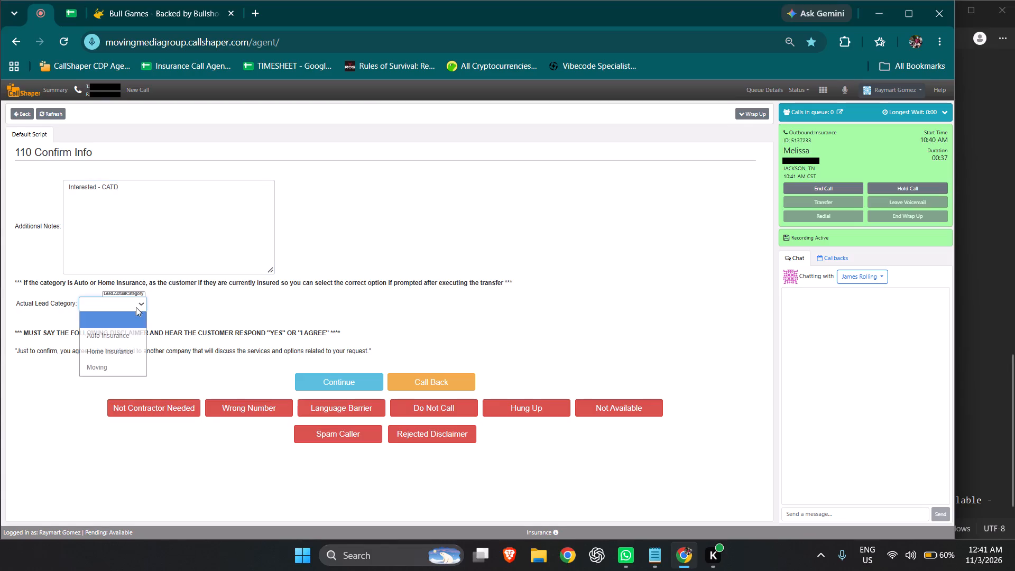
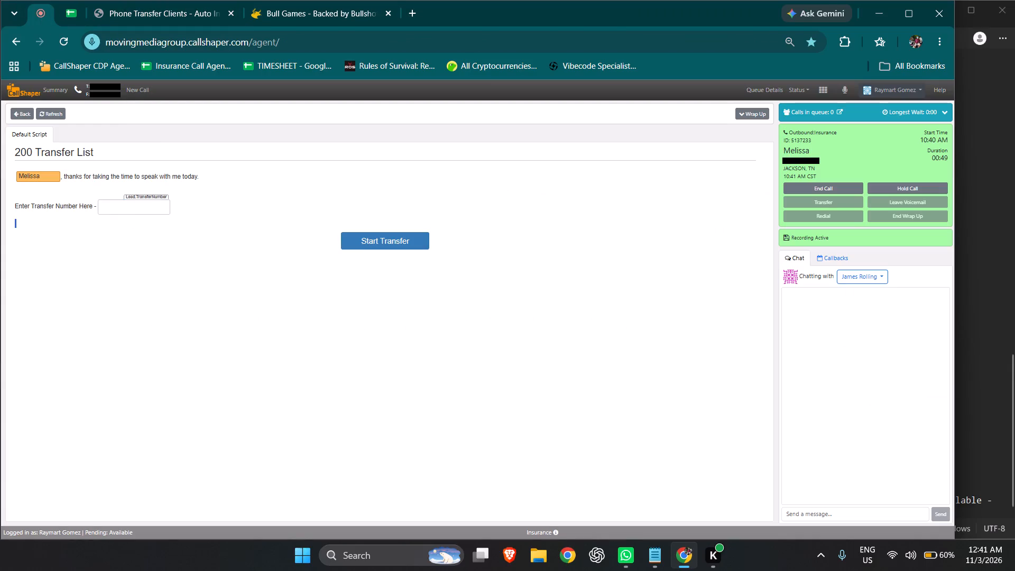
Enter the copied transfer number for Melissa's call, put her on hold, and start the transfer.
{"action": "key", "text": "ctrl+v"}
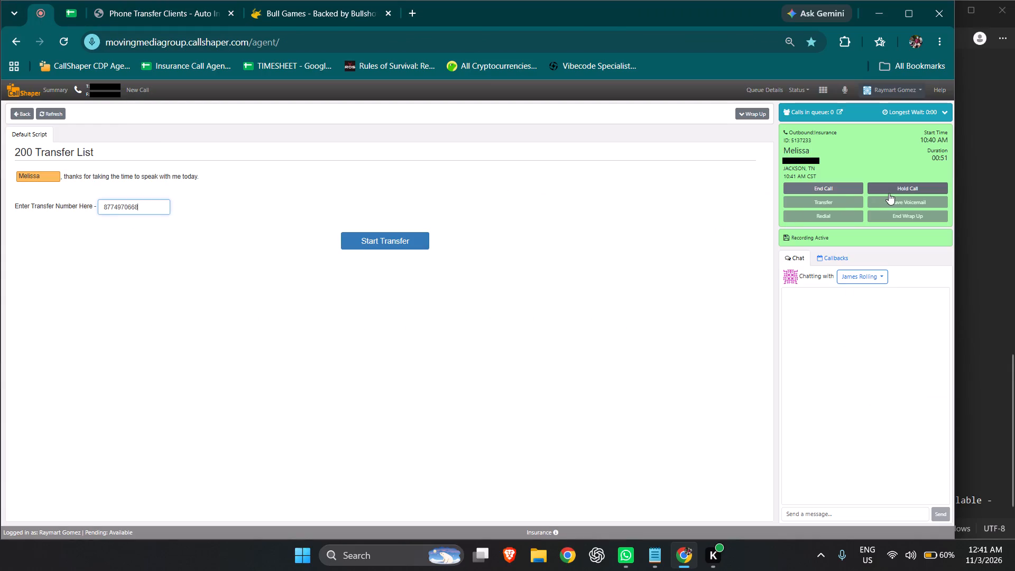
{"action": "left_click", "coordinate": [889, 193]}
{"action": "left_click", "coordinate": [428, 238]}
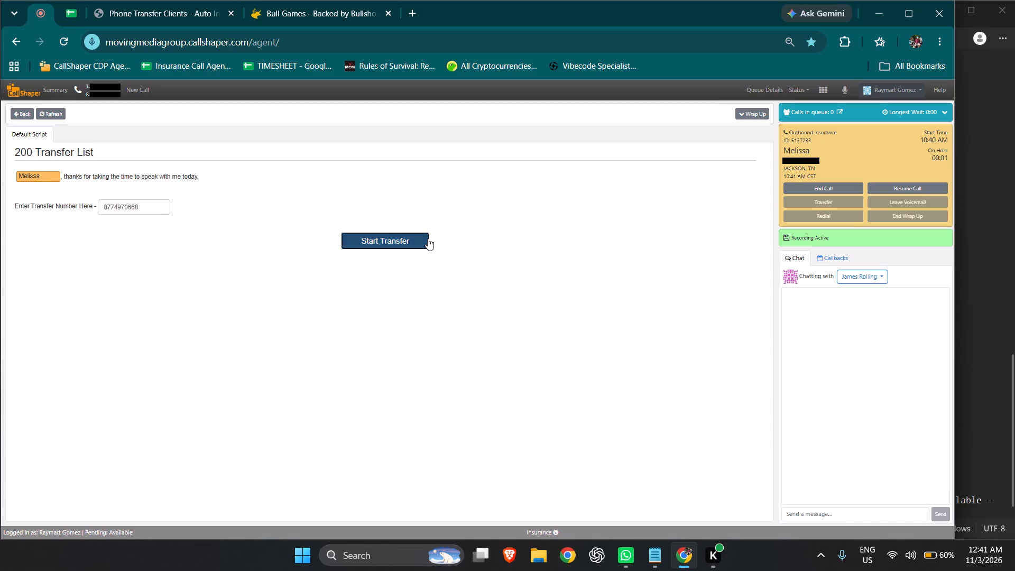
Check the Auto Insurance ZIP in the Notepad notes and send 38301# to the transfer line as keypad tones.
{"action": "left_click", "coordinate": [967, 200]}
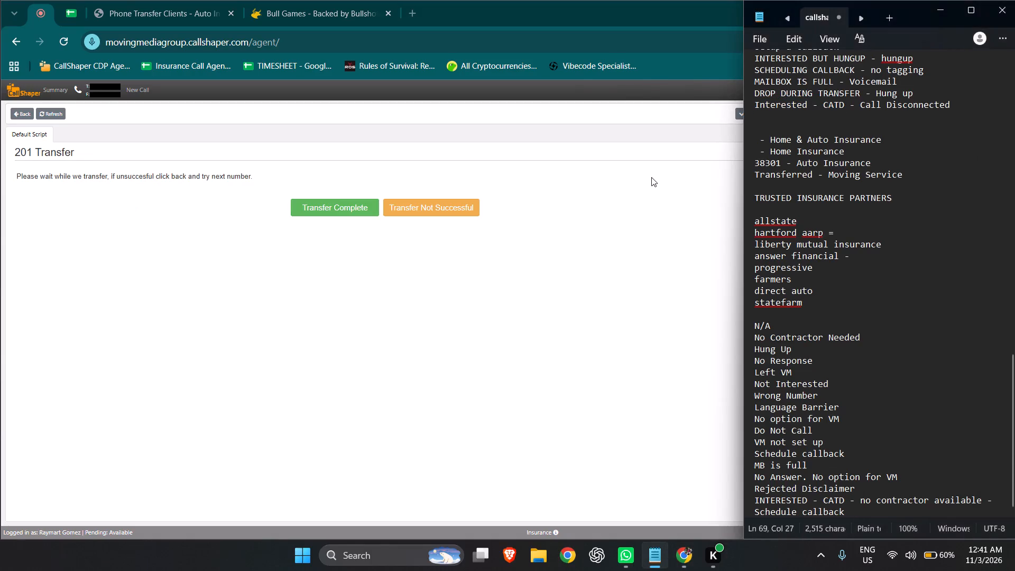
{"action": "left_click", "coordinate": [651, 177]}
{"action": "left_click", "coordinate": [826, 92]}
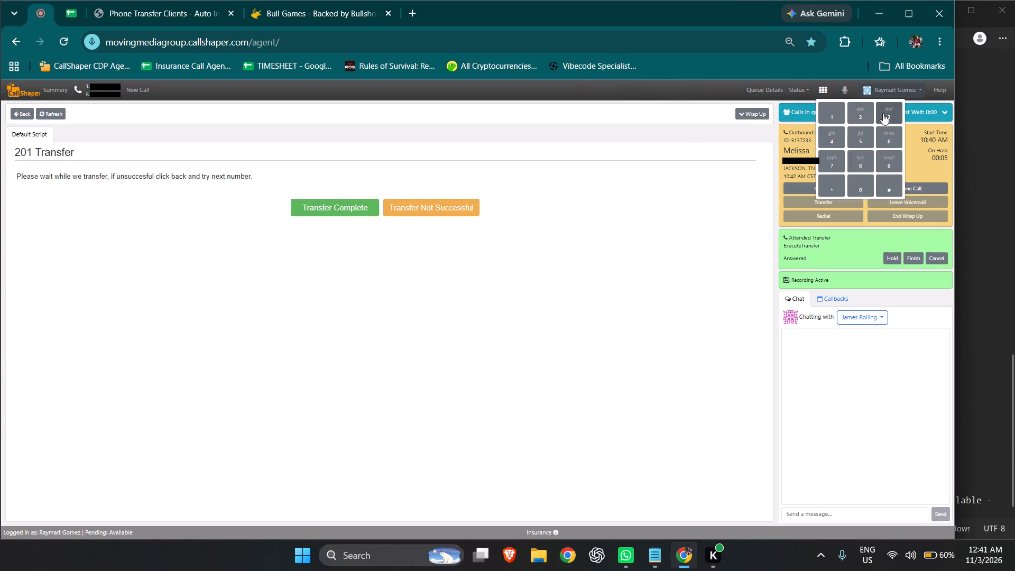
{"action": "left_click", "coordinate": [883, 113]}
{"action": "left_click", "coordinate": [856, 161]}
{"action": "left_click", "coordinate": [888, 119]}
{"action": "left_click", "coordinate": [862, 187]}
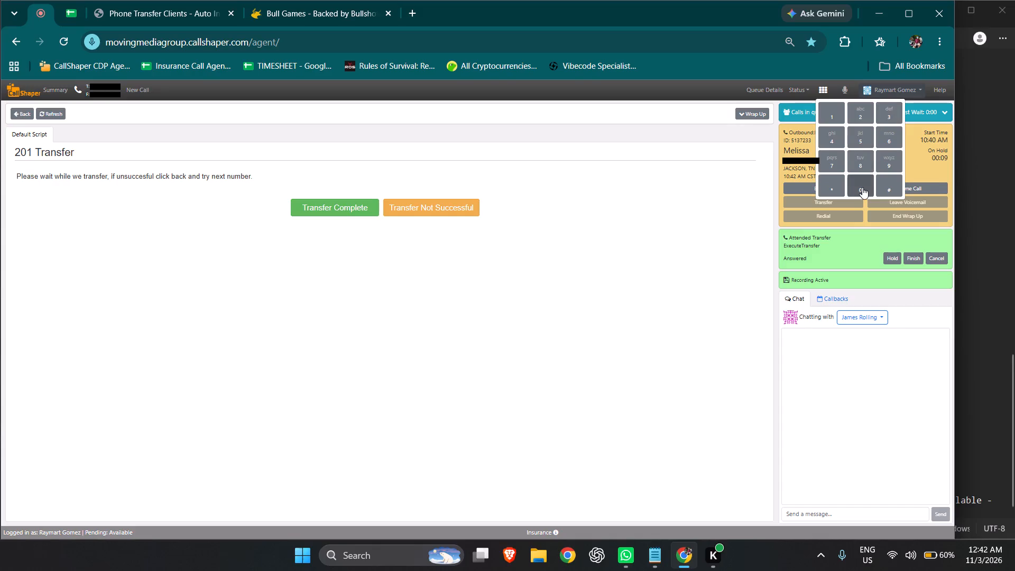
{"action": "left_click", "coordinate": [821, 112]}
{"action": "left_click", "coordinate": [894, 184]}
Answer the transfer line's follow-up prompts with keypad tones 1 and 2.
{"action": "left_click", "coordinate": [837, 112]}
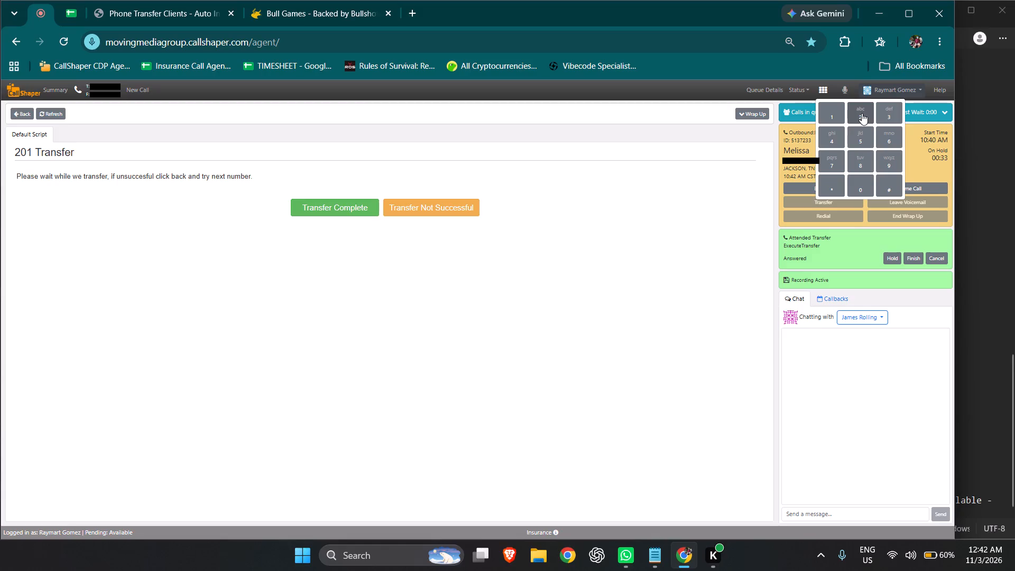
{"action": "left_click", "coordinate": [862, 113]}
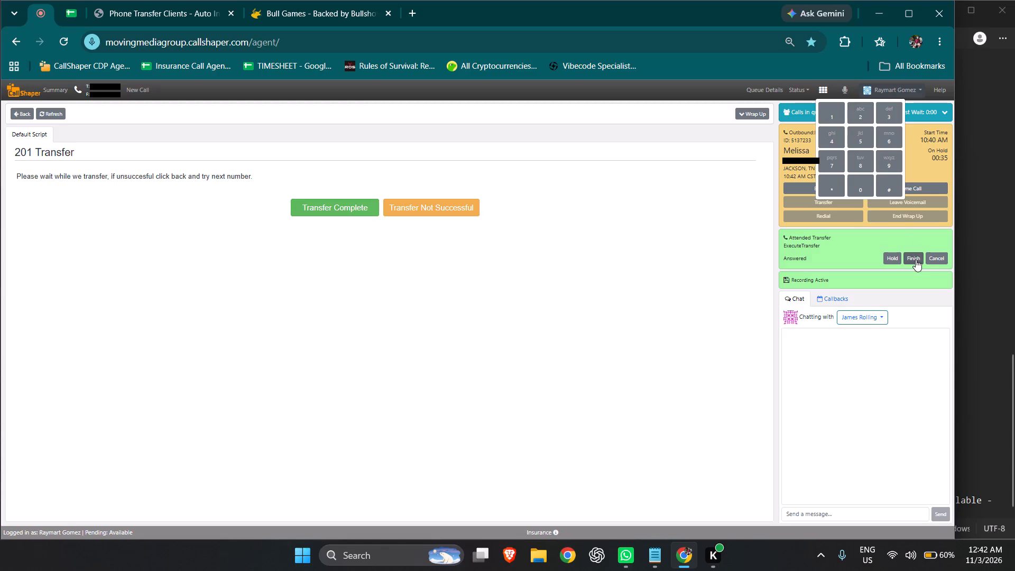
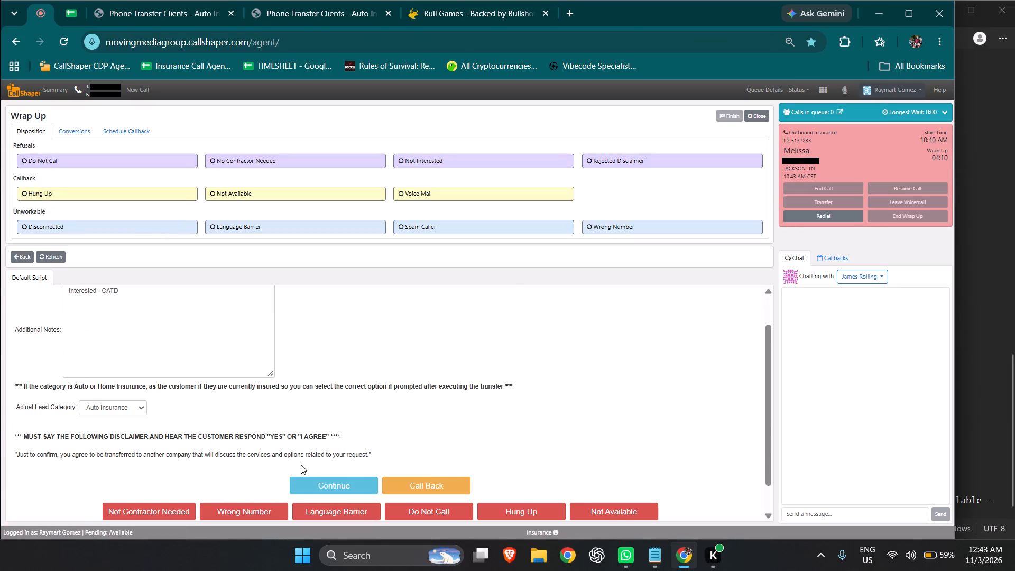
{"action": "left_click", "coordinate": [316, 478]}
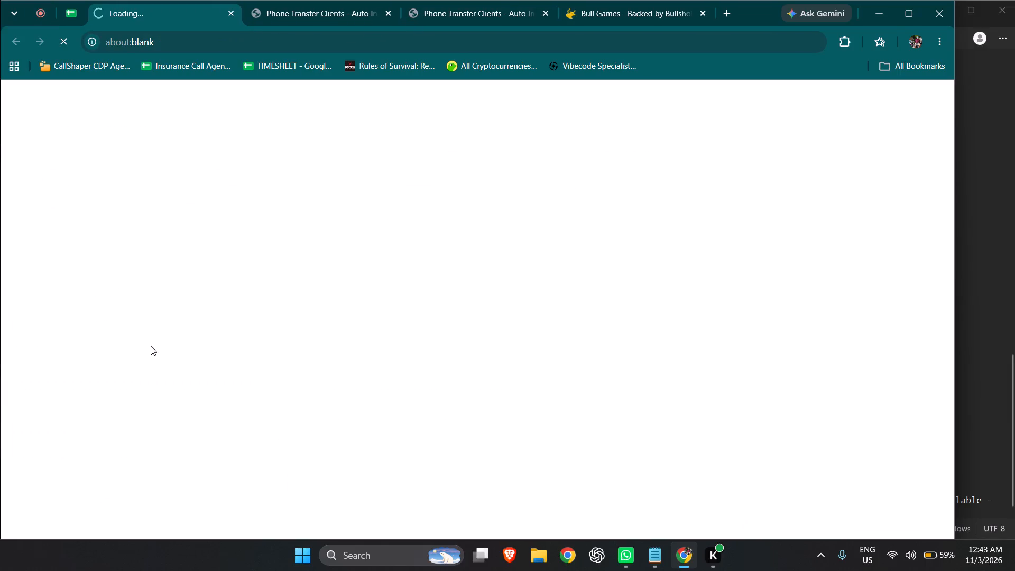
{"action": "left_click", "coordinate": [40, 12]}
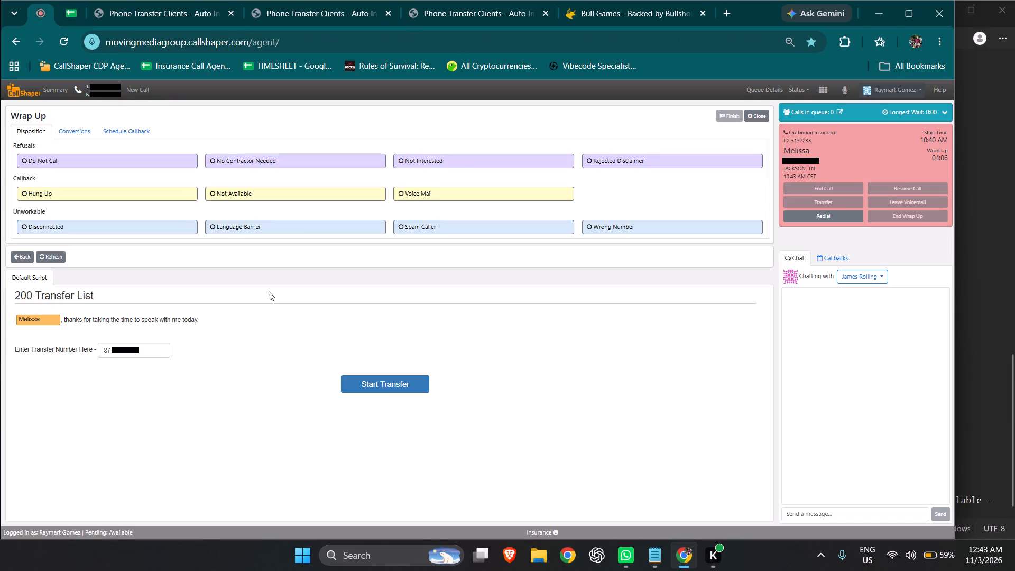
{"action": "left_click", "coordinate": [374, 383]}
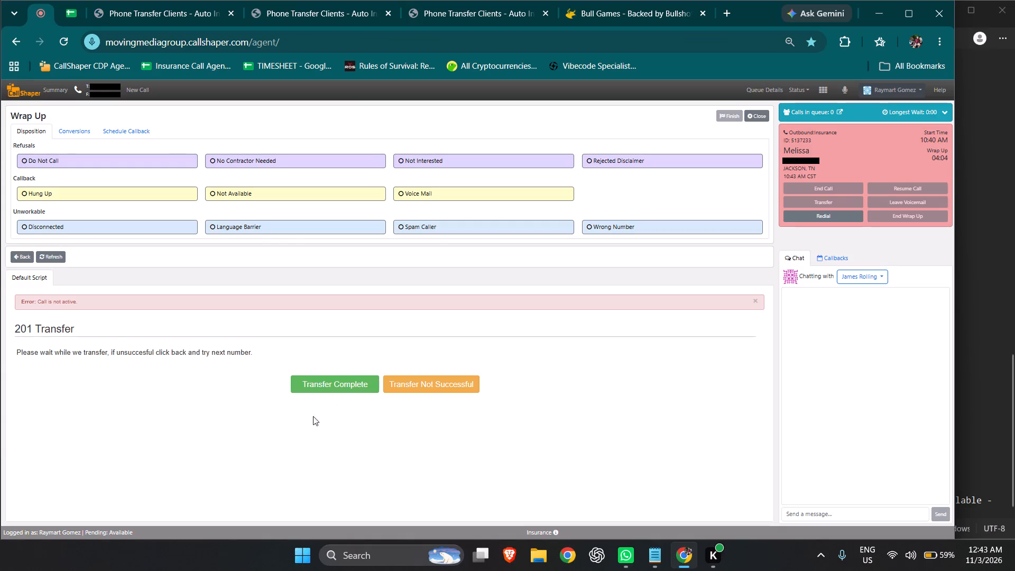
Mark Melissa's transfer as complete in the script and finish the wrap-up with the Transfer conversion.
{"action": "left_click", "coordinate": [309, 377]}
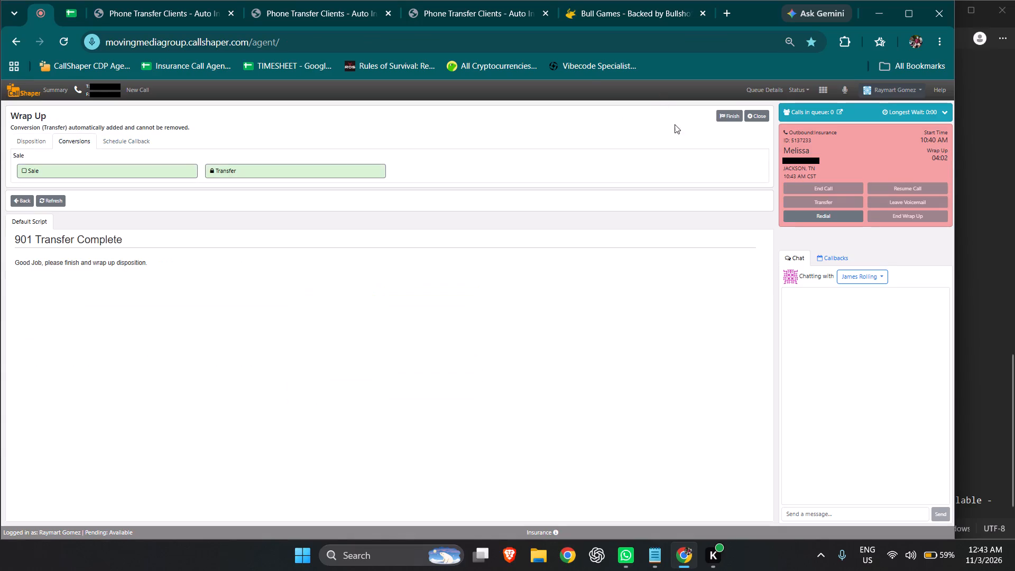
{"action": "left_click", "coordinate": [723, 113]}
Copy the "38301 - Auto Insurance" line from the Notepad notes.
{"action": "left_click", "coordinate": [966, 183]}
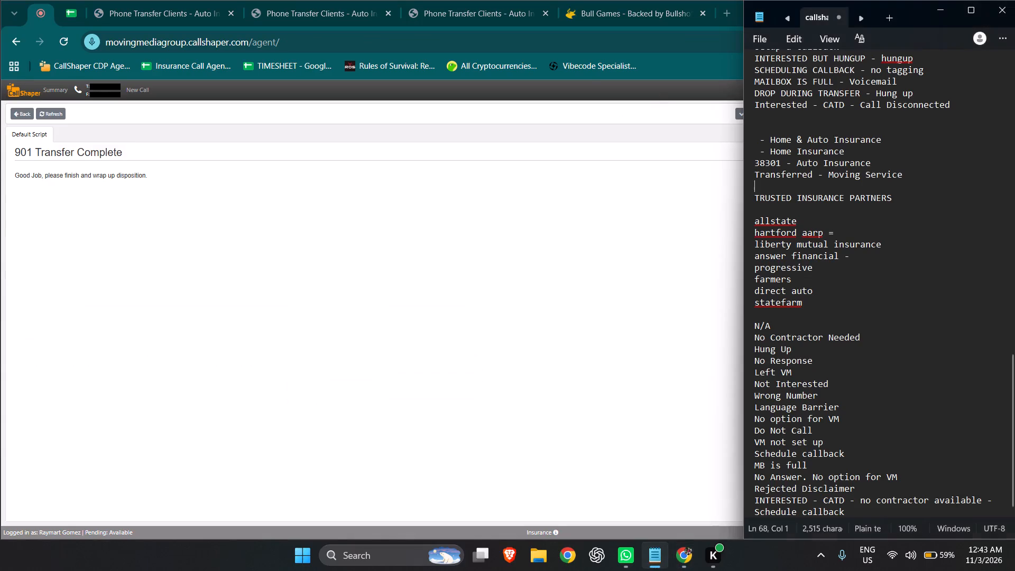
{"action": "left_click", "coordinate": [753, 159]}
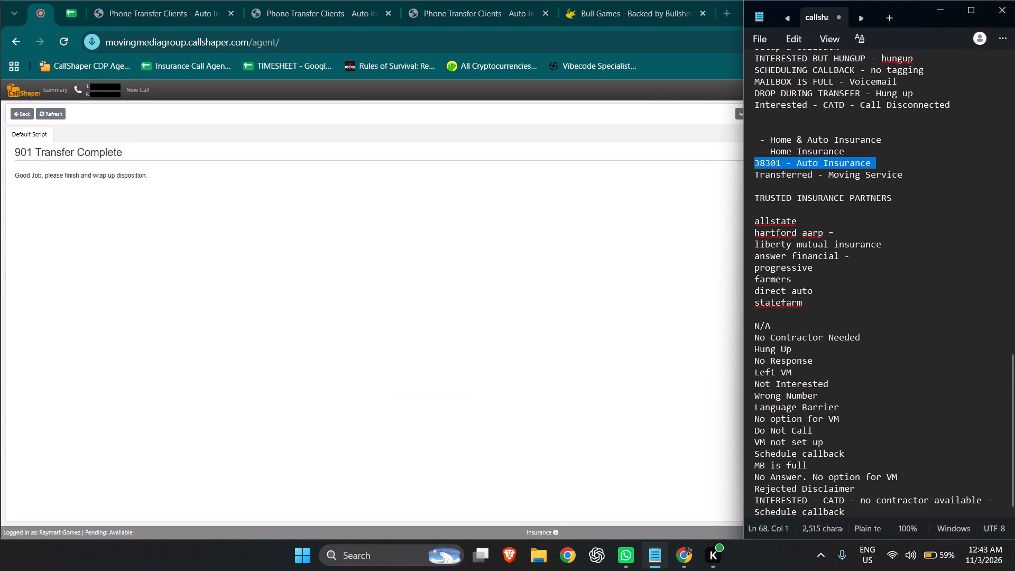
{"action": "key", "text": "ctrl+c"}
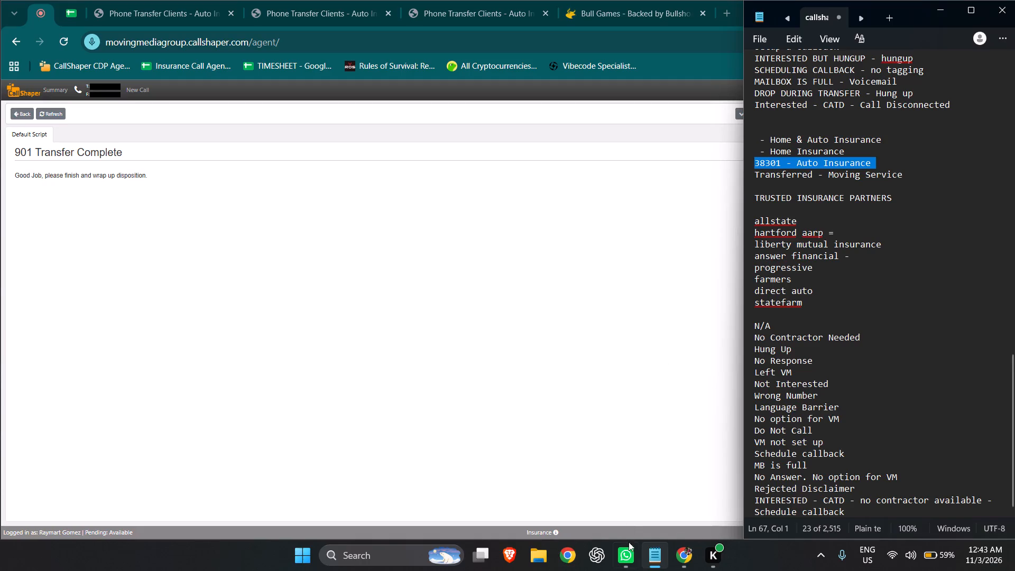
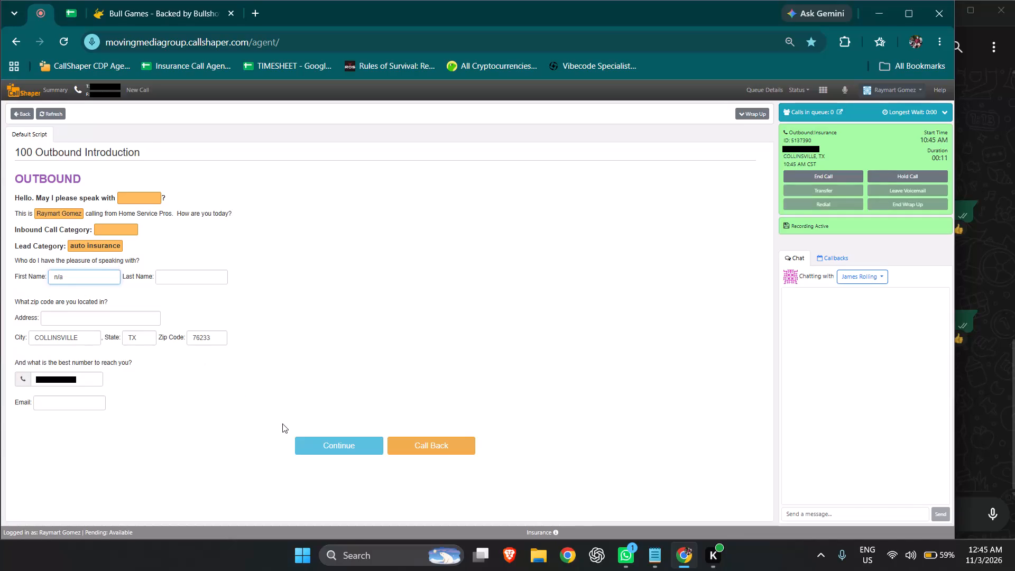
Continue the Collinsville, TX auto insurance call past the 100 Outbound Introduction page of the script.
{"action": "left_click", "coordinate": [340, 452]}
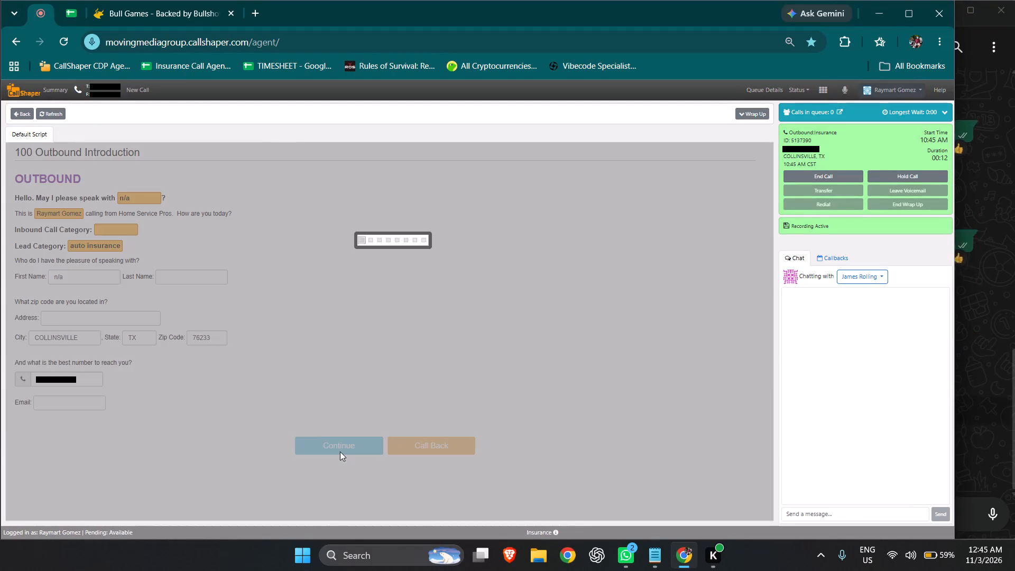
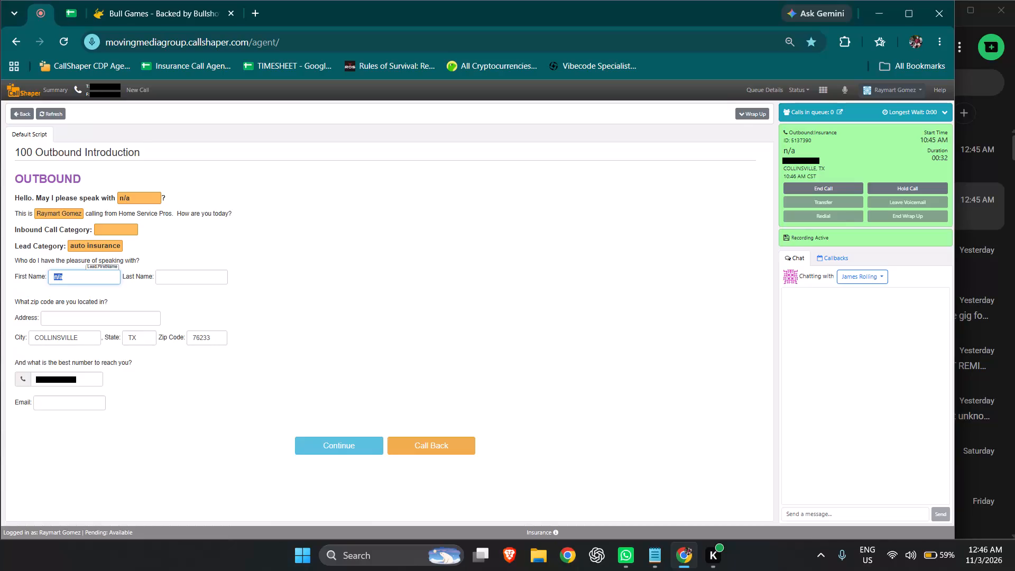
Set the lead's first name to Tifanny on the Outbound Introduction page.
{"action": "type", "text": "Tifanny"}
{"action": "double_click", "coordinate": [201, 339]}
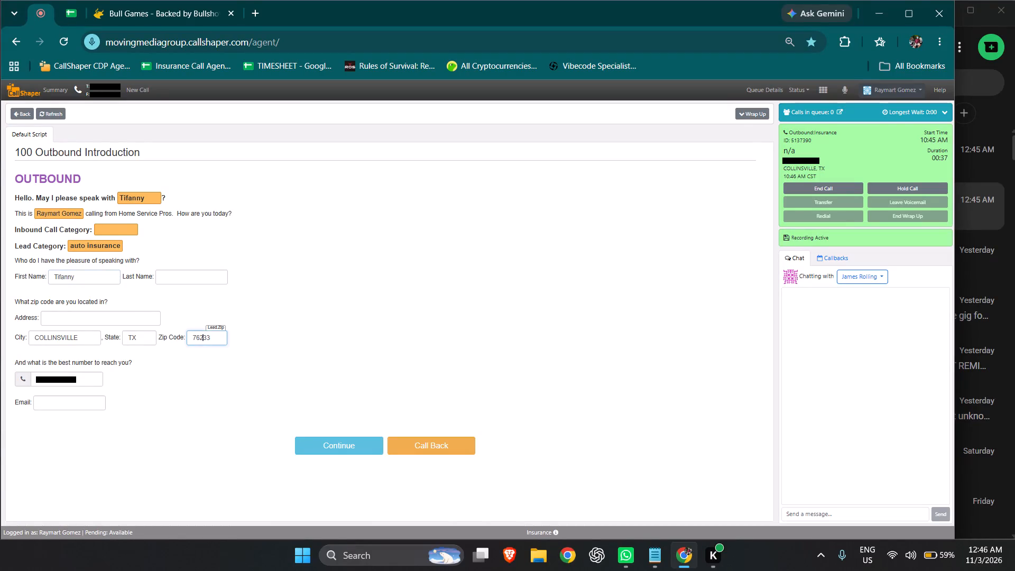
{"action": "key", "text": "ctrl+c"}
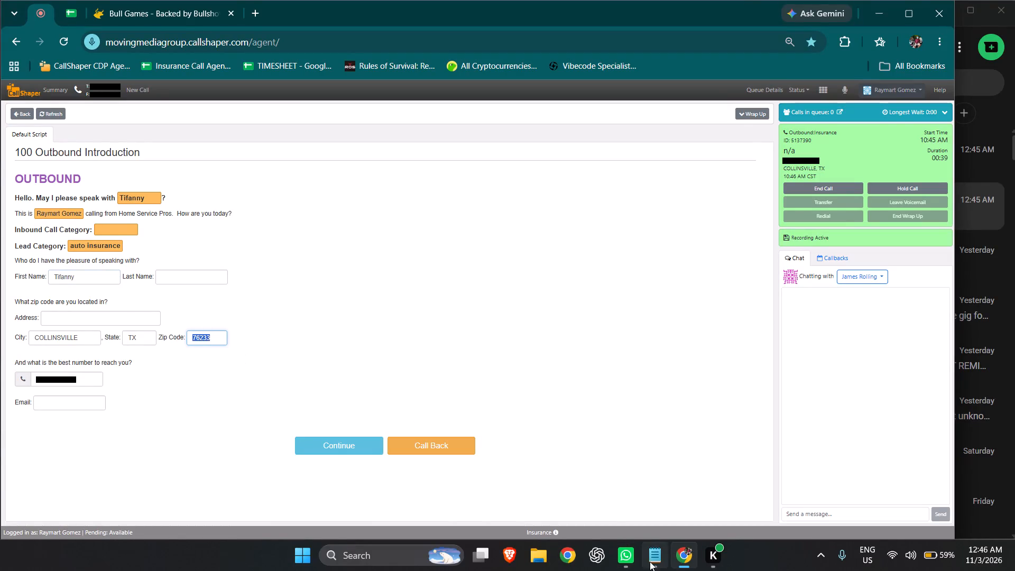
{"action": "left_click", "coordinate": [651, 562]}
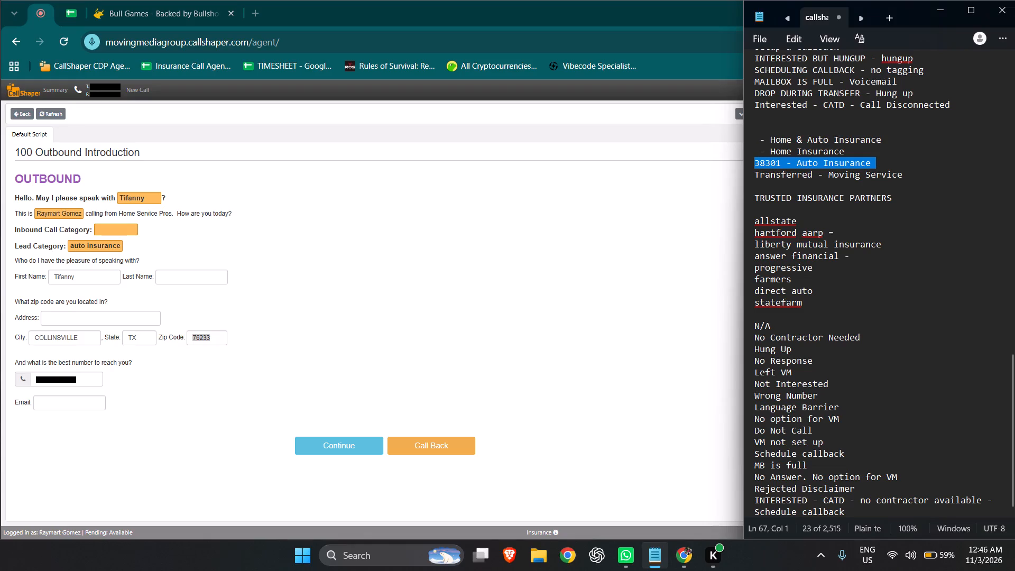
{"action": "left_click", "coordinate": [785, 163]}
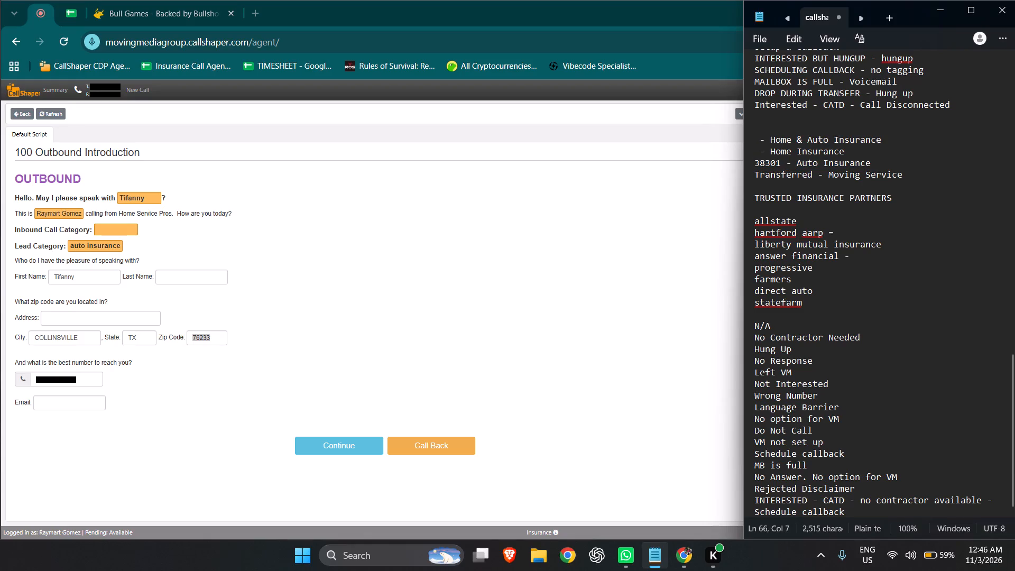
{"action": "left_click_drag", "start_coordinate": [781, 161], "coordinate": [741, 163]}
{"action": "left_click", "coordinate": [741, 163]}
{"action": "key", "text": "ctrl+v"}
Continue the script to 110 Confirm Info and copy "Interested - CATD" from the Notepad notes into Additional Notes.
{"action": "left_click", "coordinate": [337, 441]}
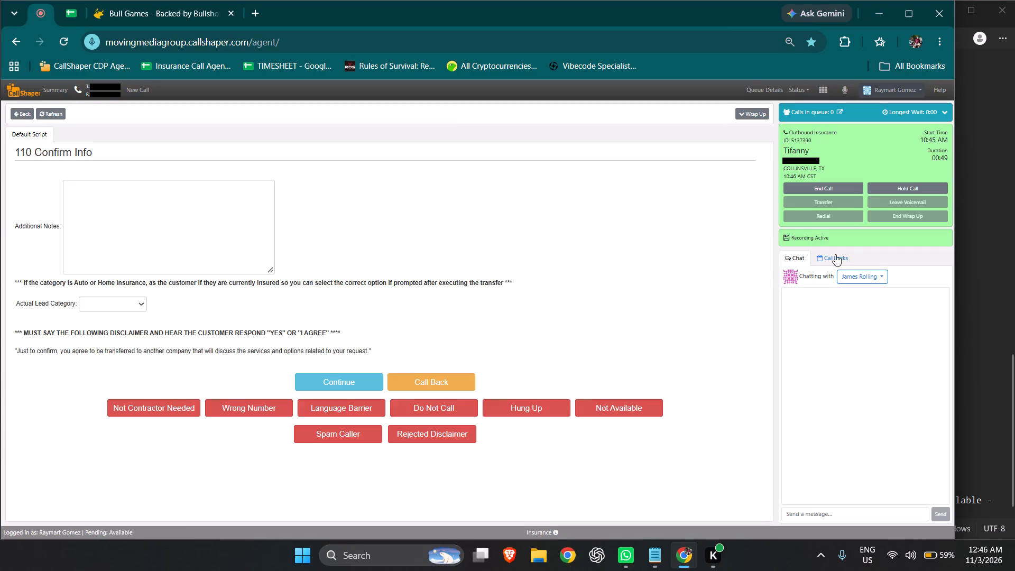
{"action": "left_click", "coordinate": [967, 225]}
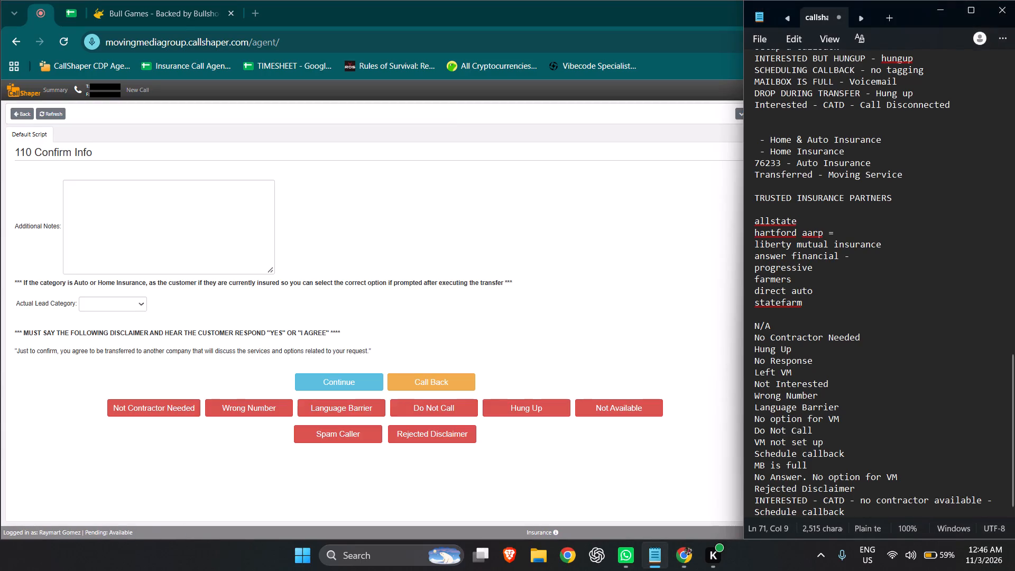
{"action": "left_click_drag", "start_coordinate": [847, 102], "coordinate": [747, 105]}
{"action": "key", "text": "ctrl+c"}
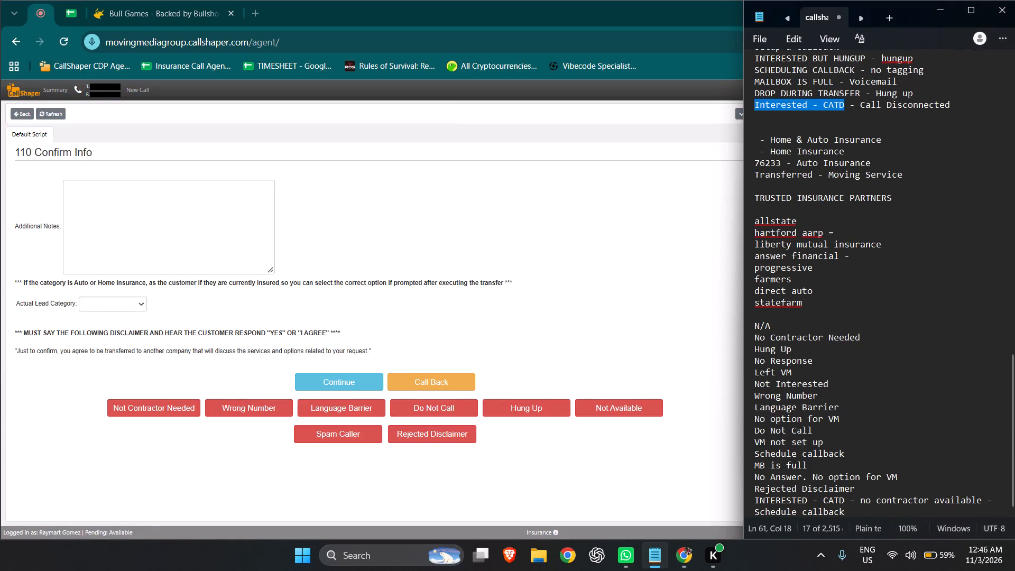
{"action": "left_click", "coordinate": [165, 200]}
{"action": "key", "text": "ctrl+v"}
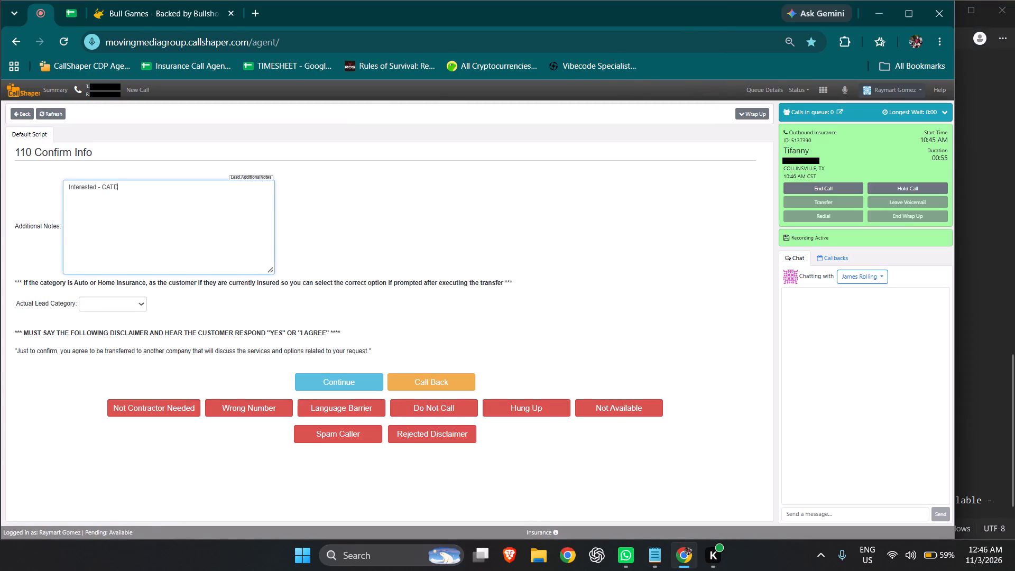
Set the Actual Lead Category to Auto Insurance, keeping the Notepad reference notes at hand.
{"action": "left_click", "coordinate": [1004, 235]}
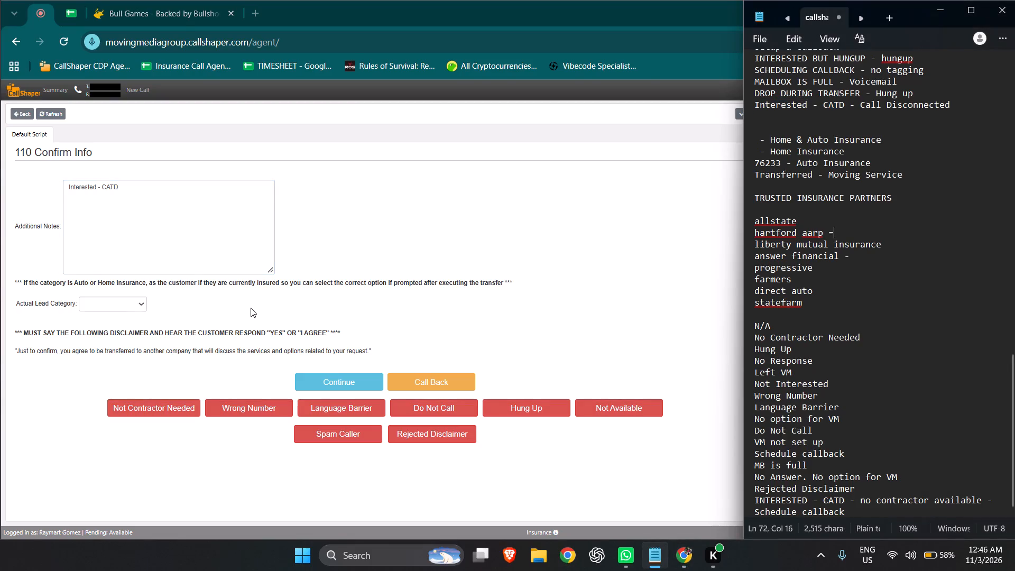
{"action": "left_click", "coordinate": [145, 305]}
{"action": "left_click", "coordinate": [128, 332]}
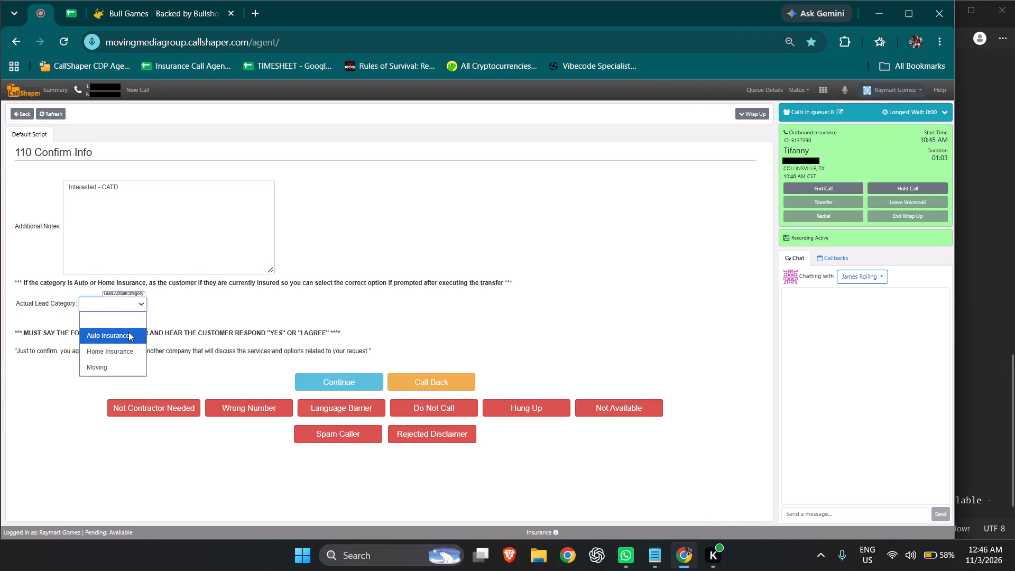
{"action": "left_click", "coordinate": [982, 290]}
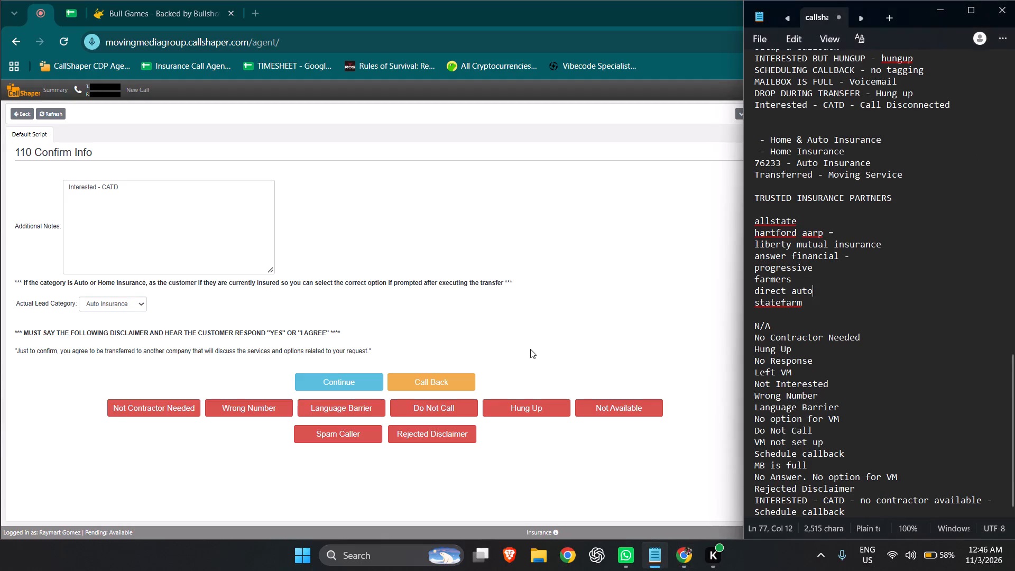
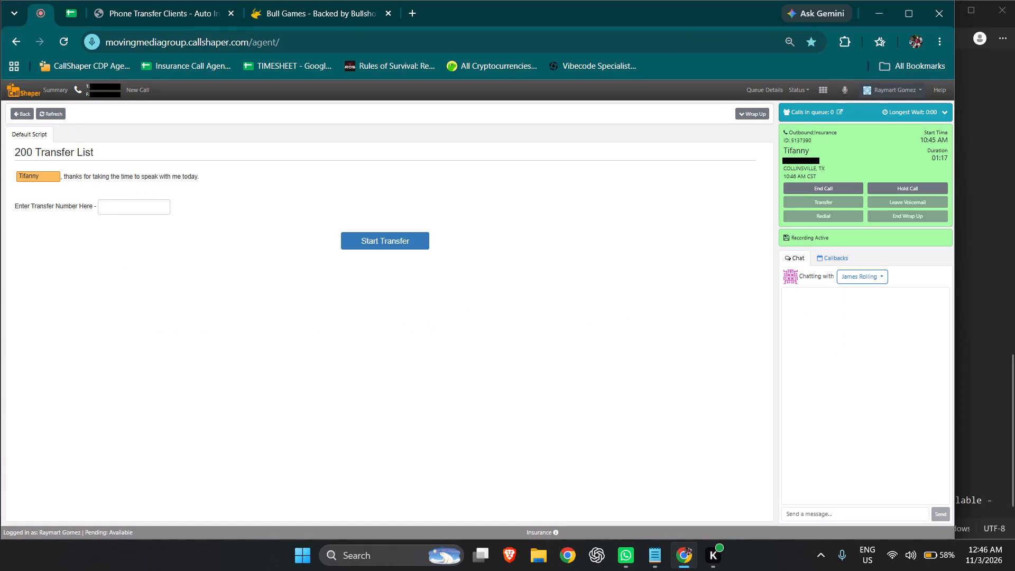
Enter the copied contractor phone number as the transfer number on the 200 Transfer List page.
{"action": "left_click", "coordinate": [112, 213]}
{"action": "key", "text": "ctrl+v"}
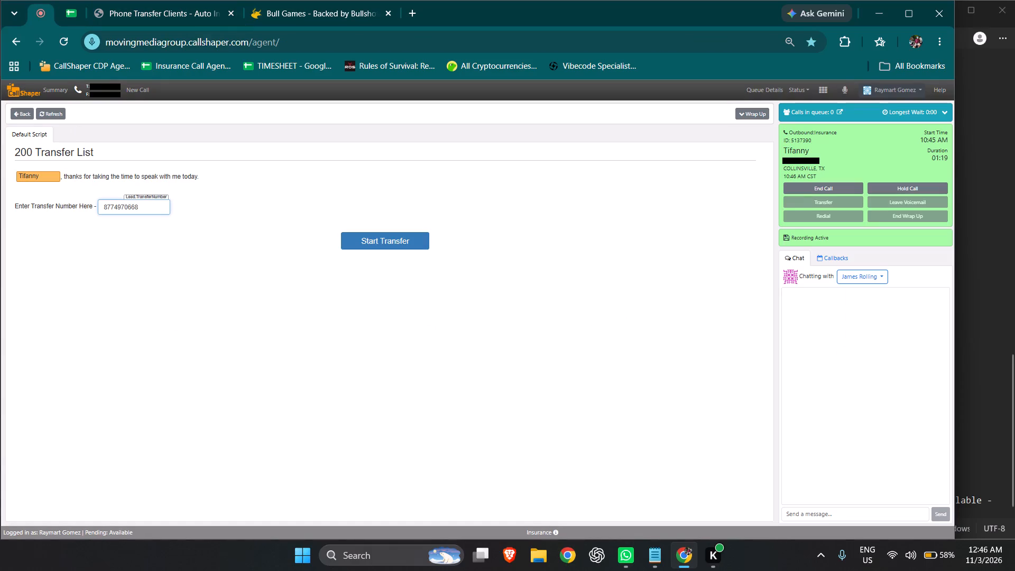
Check the trusted insurance partners in the Notepad notes, put the lead's call on hold and start the transfer.
{"action": "left_click", "coordinate": [968, 263]}
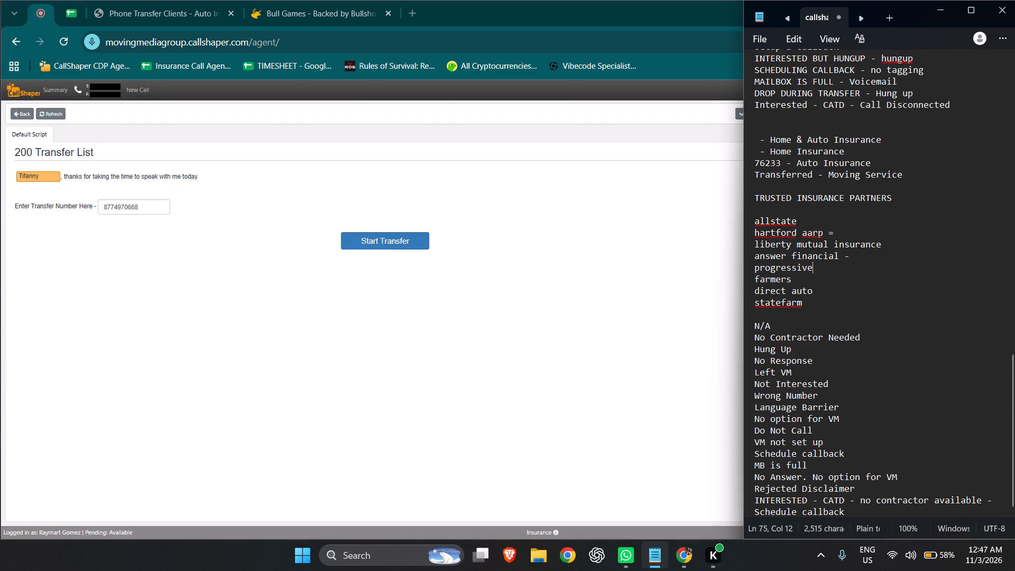
{"action": "scroll", "coordinate": [881, 206], "scroll_direction": "up", "scroll_amount": 4}
{"action": "scroll", "coordinate": [906, 155], "scroll_direction": "down", "scroll_amount": 4}
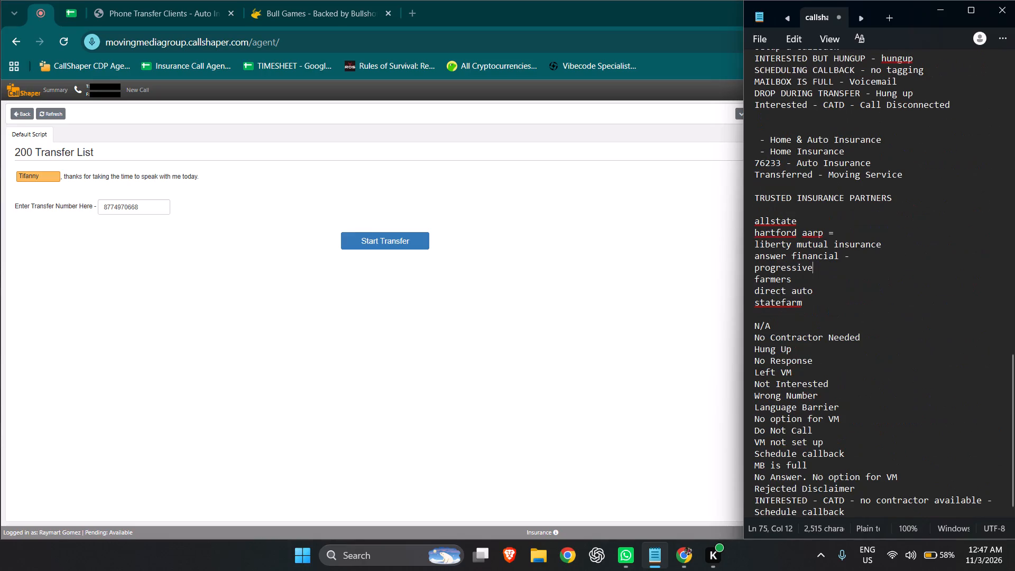
{"action": "left_click", "coordinate": [506, 242]}
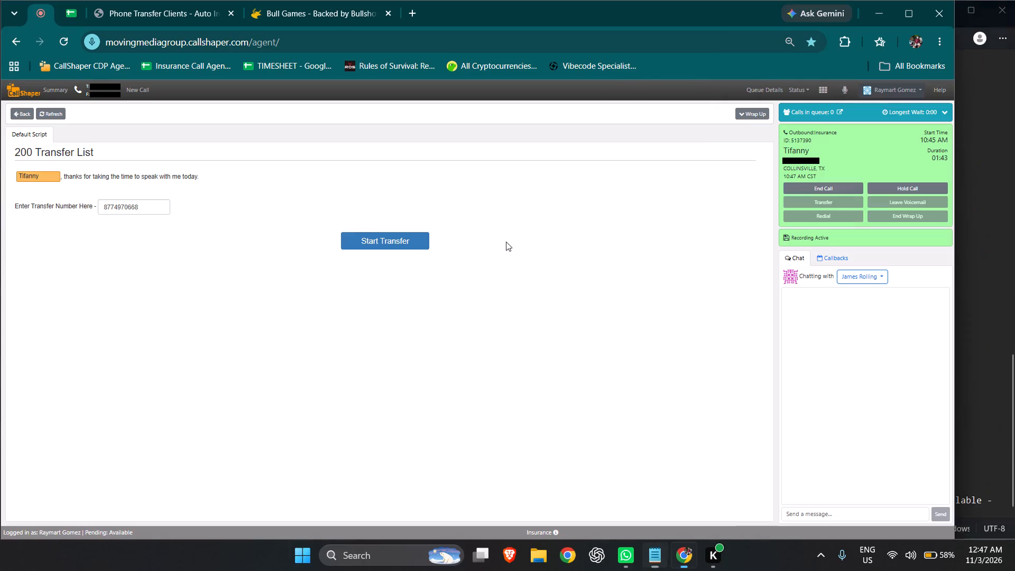
{"action": "left_click", "coordinate": [901, 188]}
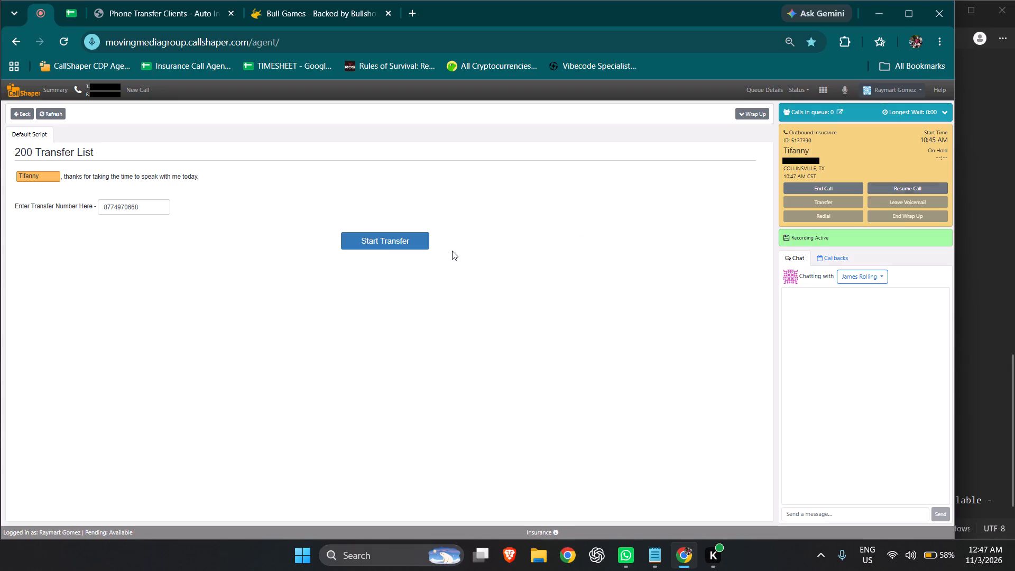
{"action": "left_click", "coordinate": [385, 247]}
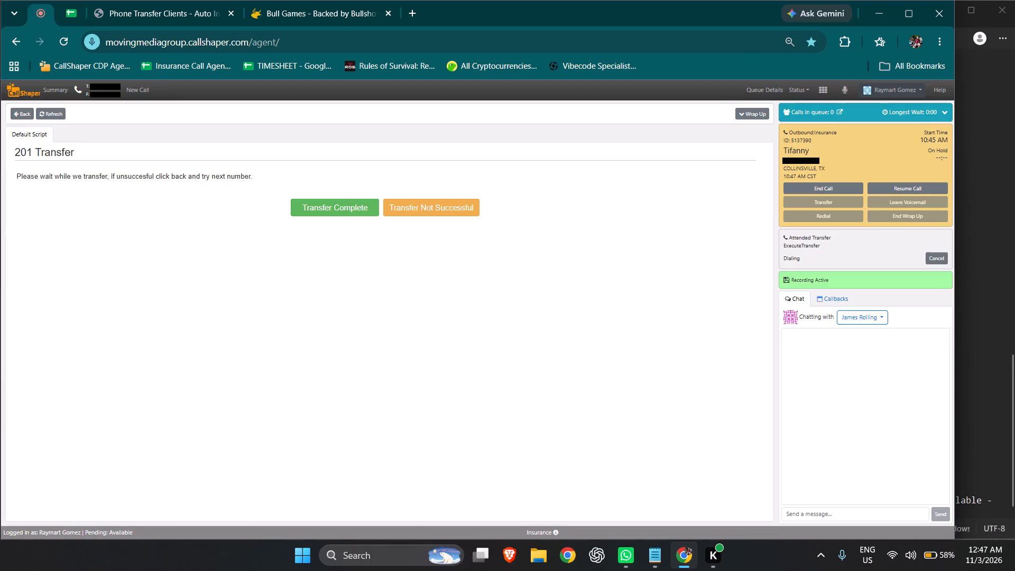
{"action": "left_click", "coordinate": [984, 126]}
{"action": "left_click_drag", "start_coordinate": [572, 234], "coordinate": [663, 161]}
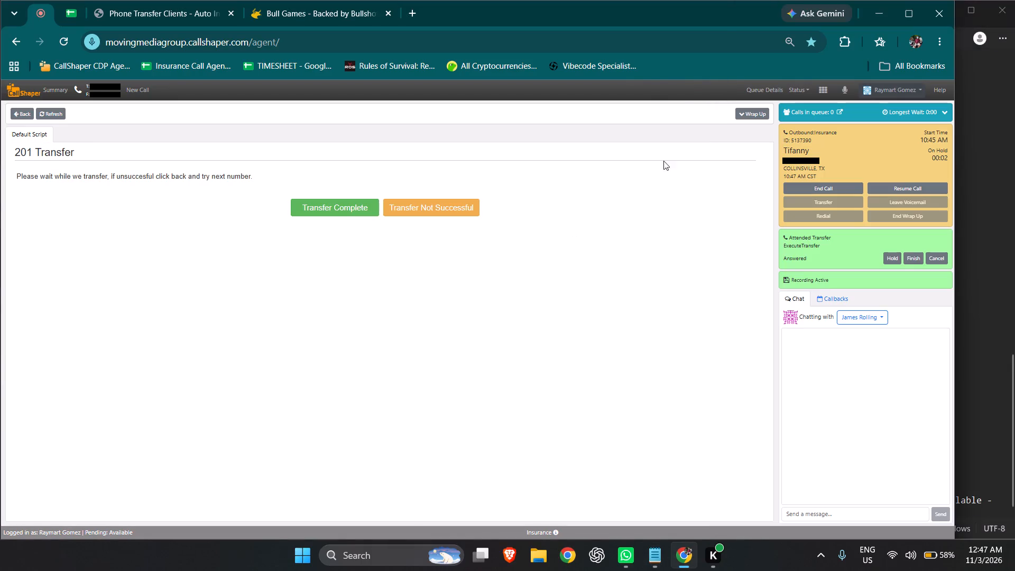
{"action": "left_click_drag", "start_coordinate": [663, 161], "coordinate": [822, 88]}
{"action": "left_click", "coordinate": [822, 88]}
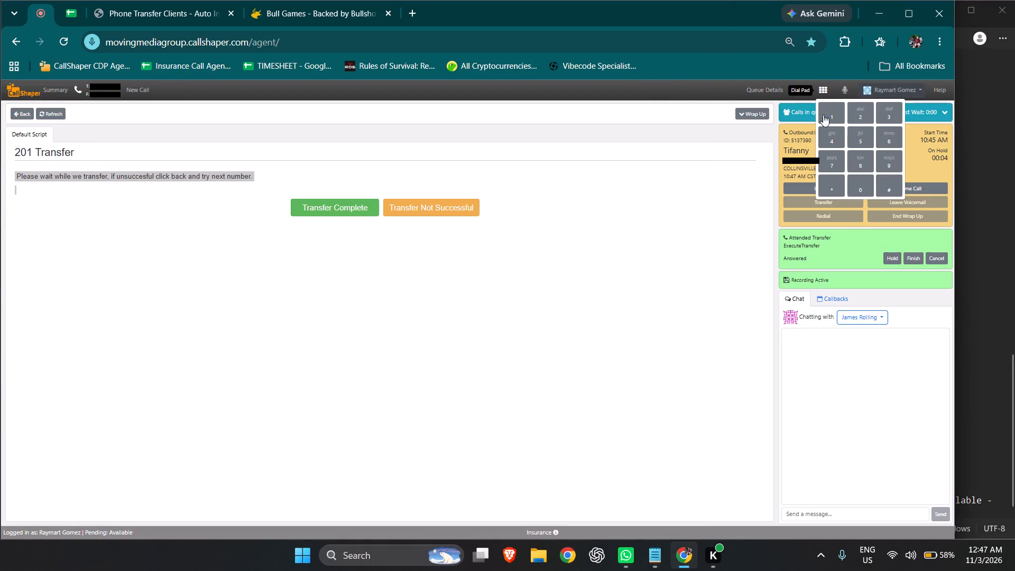
{"action": "left_click", "coordinate": [828, 156]}
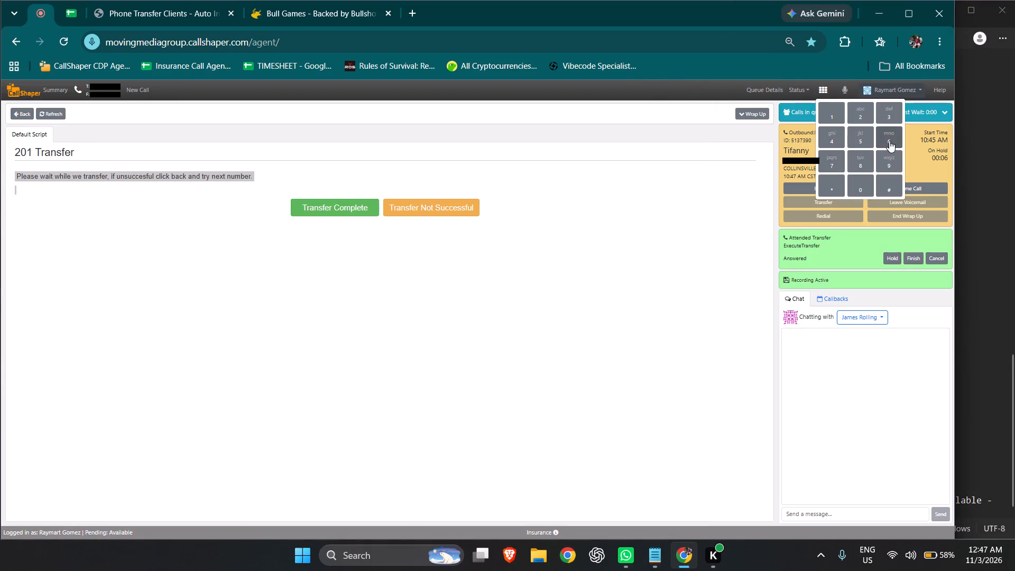
{"action": "left_click", "coordinate": [889, 141]}
{"action": "left_click", "coordinate": [867, 118]}
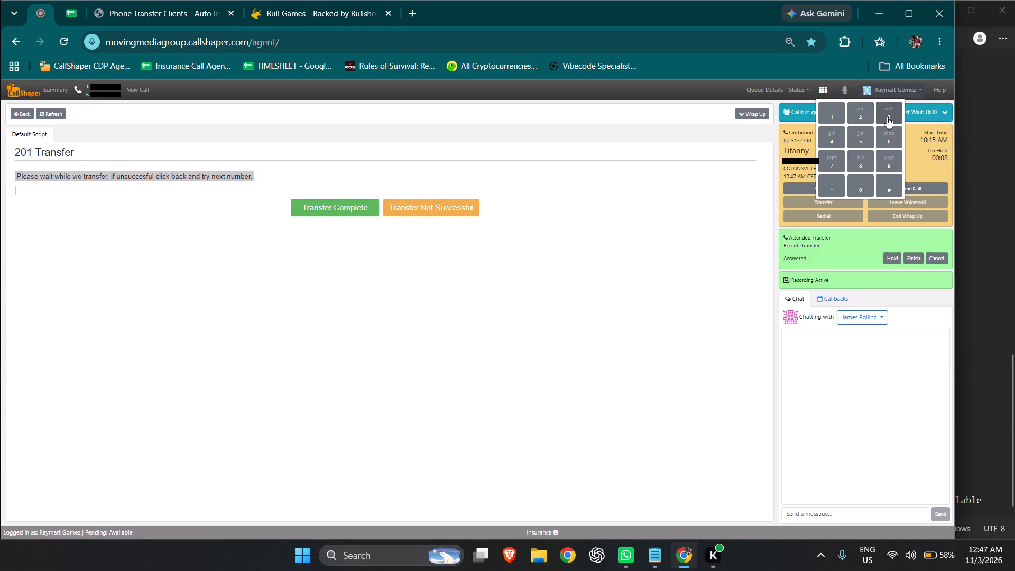
{"action": "left_click", "coordinate": [887, 117]}
{"action": "left_click", "coordinate": [887, 117]}
{"action": "left_click", "coordinate": [887, 180]}
Respond to the transfer line's automated prompts with 1 on the dial pad, five times in all.
{"action": "left_click", "coordinate": [831, 107]}
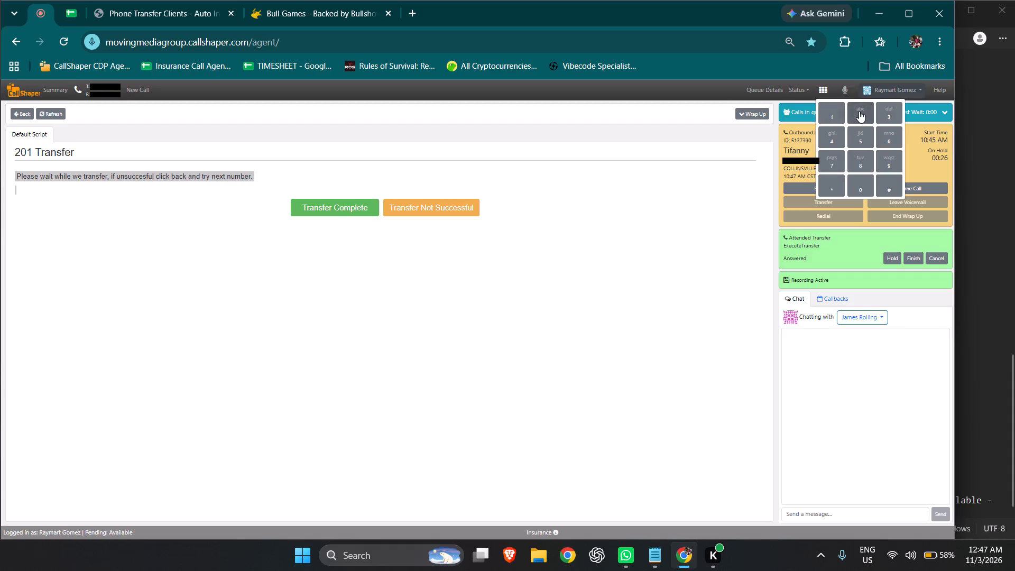
{"action": "left_click", "coordinate": [830, 110]}
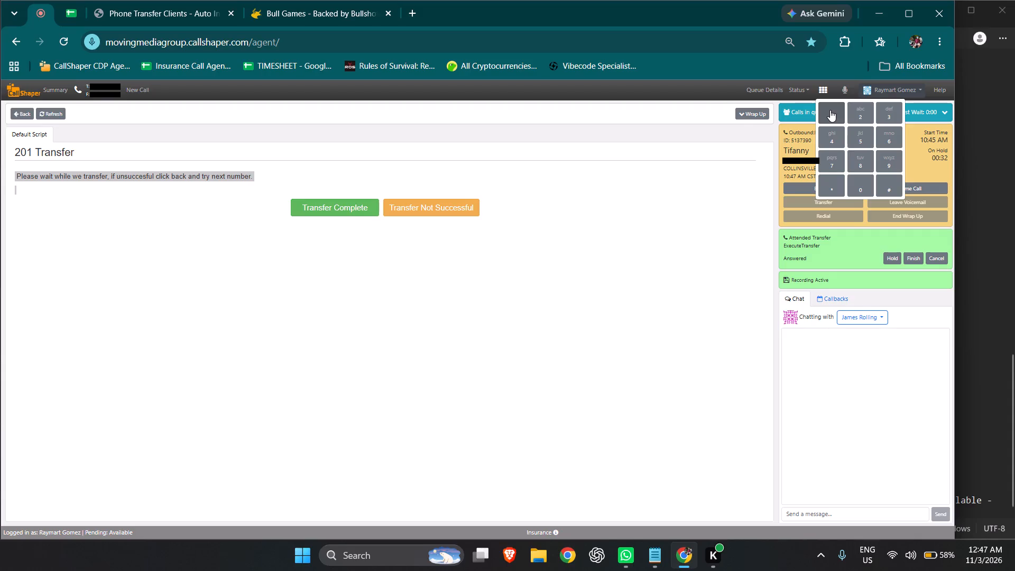
{"action": "left_click", "coordinate": [830, 110]}
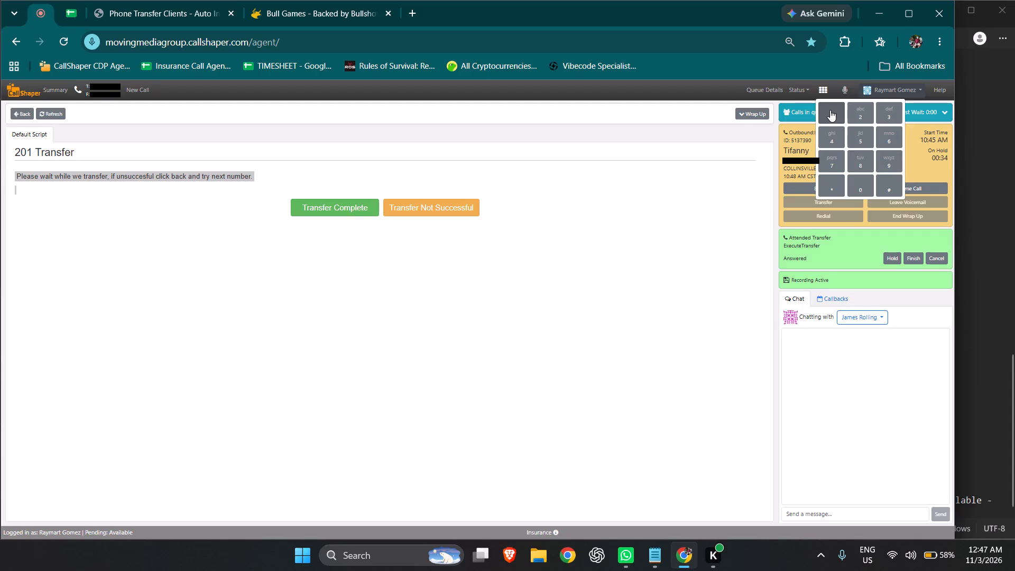
{"action": "left_click", "coordinate": [830, 110]}
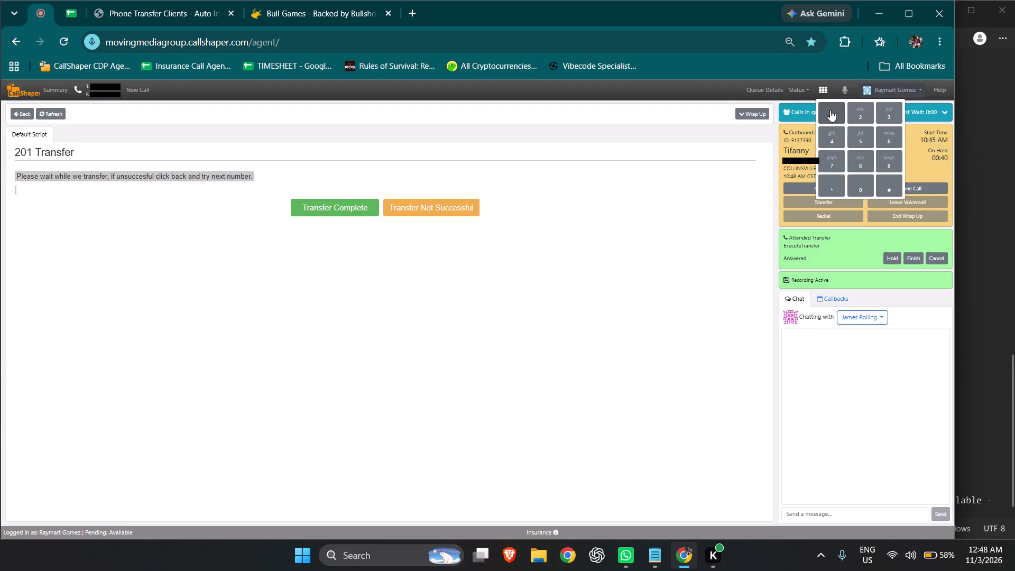
{"action": "left_click", "coordinate": [830, 110]}
Finish the attended transfer to hand the held lead over to the contractor line.
{"action": "left_click", "coordinate": [823, 84]}
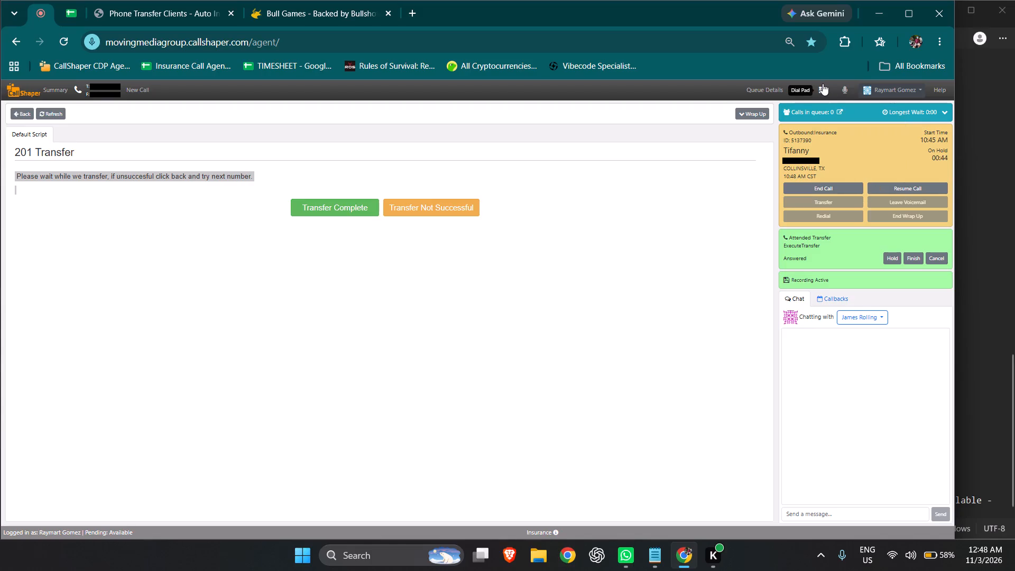
{"action": "left_click", "coordinate": [823, 84]}
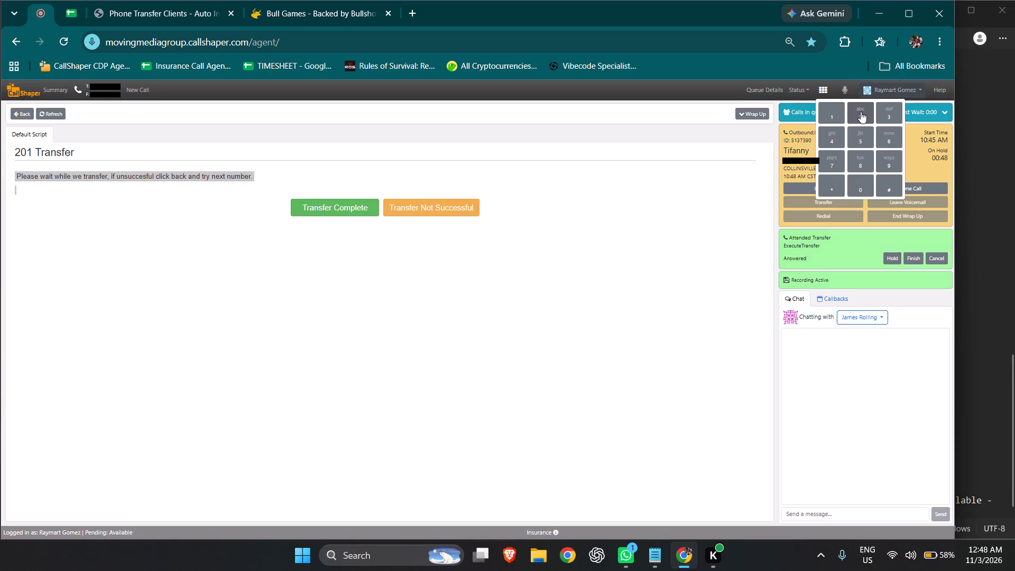
{"action": "left_click", "coordinate": [916, 254]}
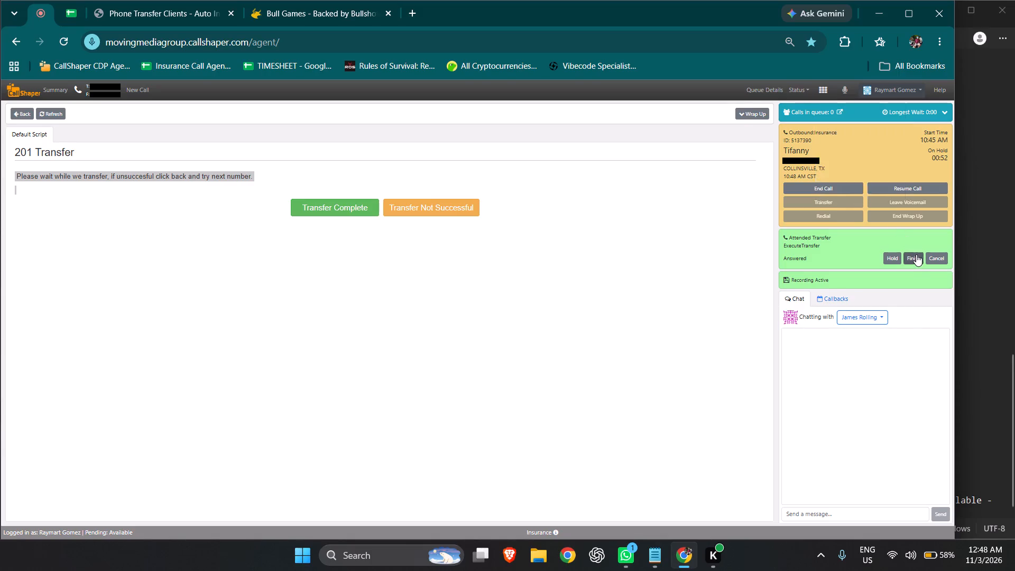
On the Phone Transfer Clients page, open the transfer form for MILI - Zip Code Input Blind Transfer, ready for its call notes.
{"action": "left_click", "coordinate": [1000, 251]}
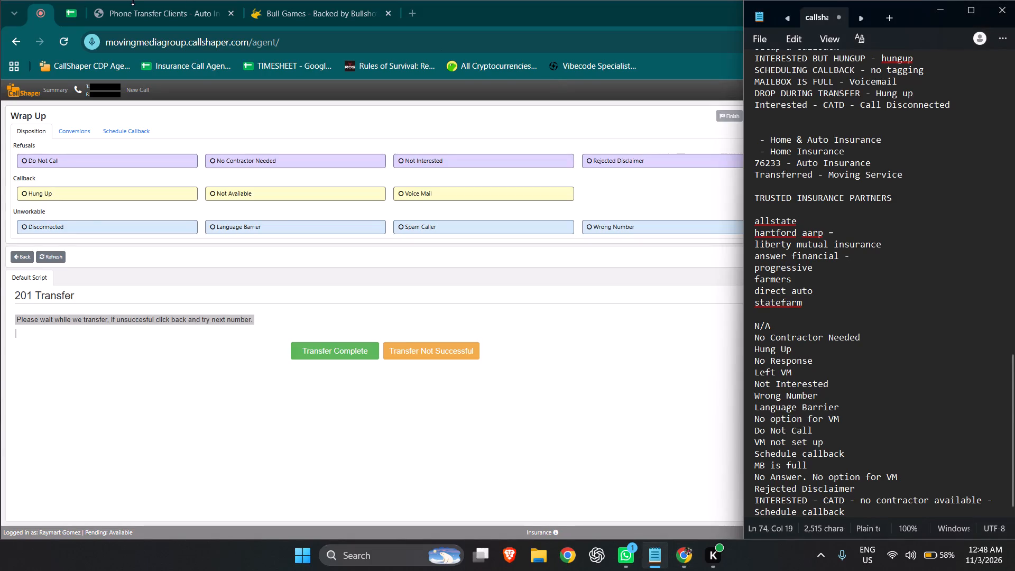
{"action": "left_click", "coordinate": [134, 6]}
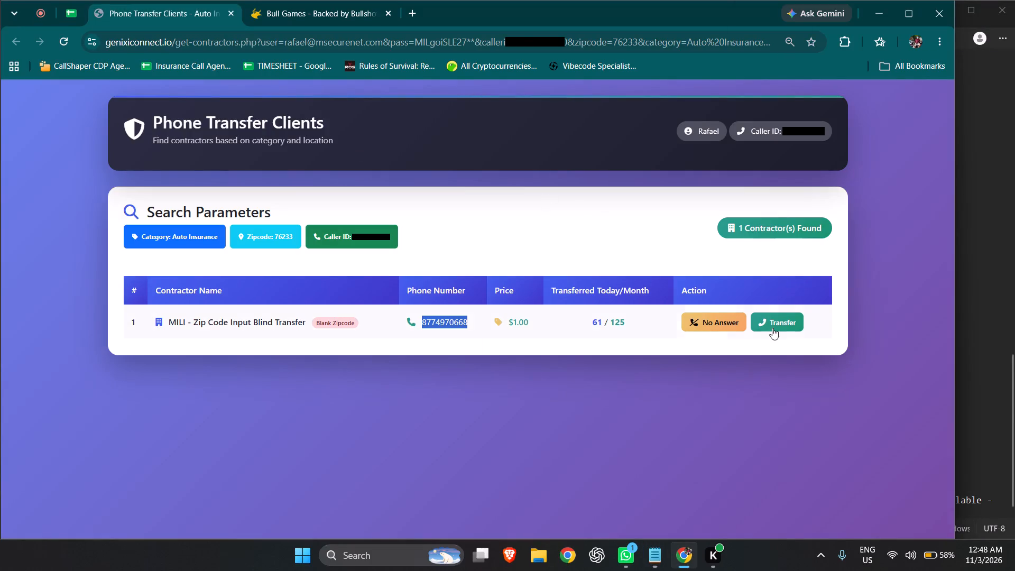
{"action": "left_click", "coordinate": [770, 331]}
{"action": "left_click", "coordinate": [765, 321]}
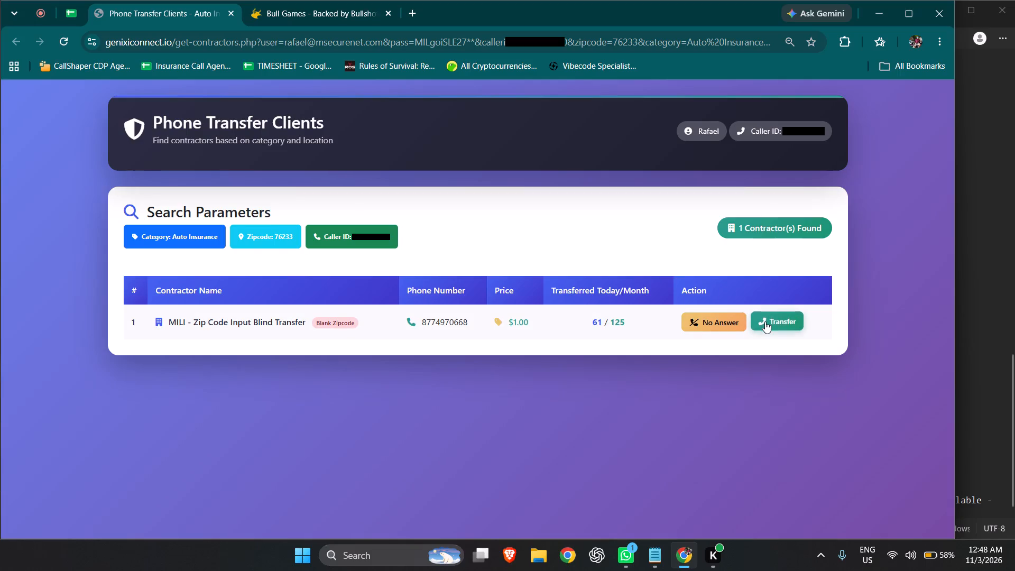
{"action": "left_click", "coordinate": [445, 223]}
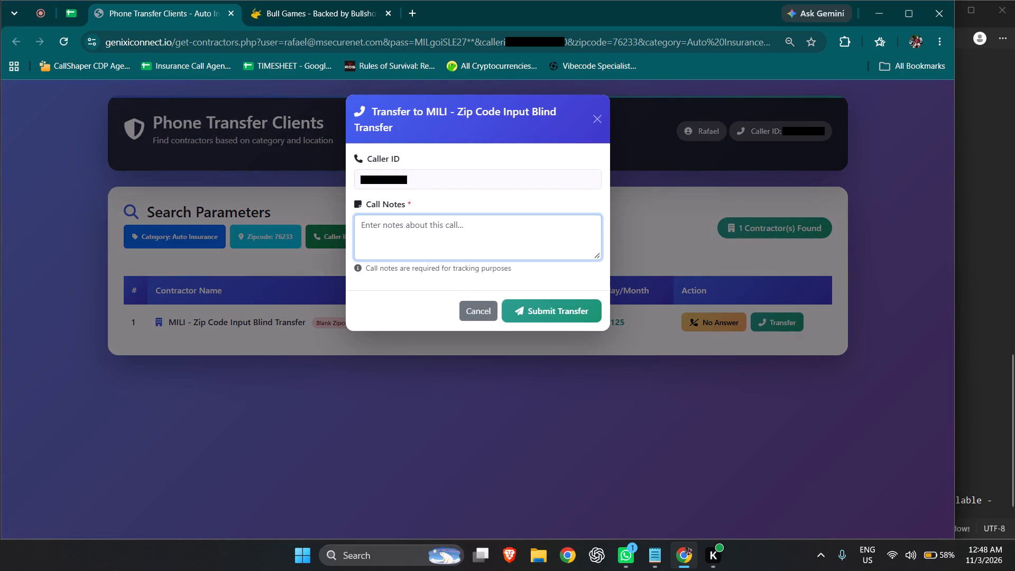
Submit the MILI - Zip Code Input Blind Transfer form with the call note "Interested" and return to the CallShaper agent page.
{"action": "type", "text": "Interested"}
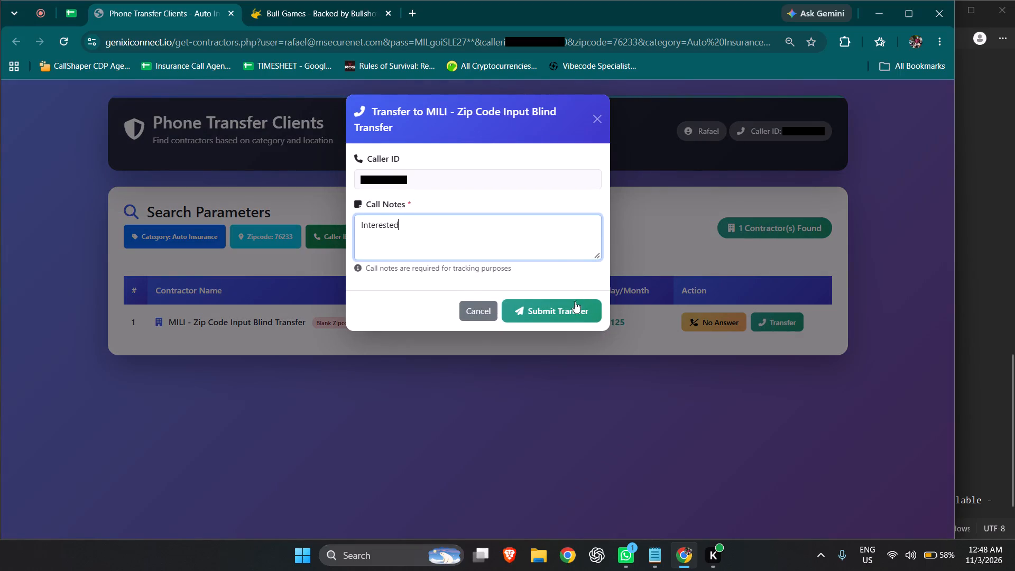
{"action": "left_click", "coordinate": [570, 308]}
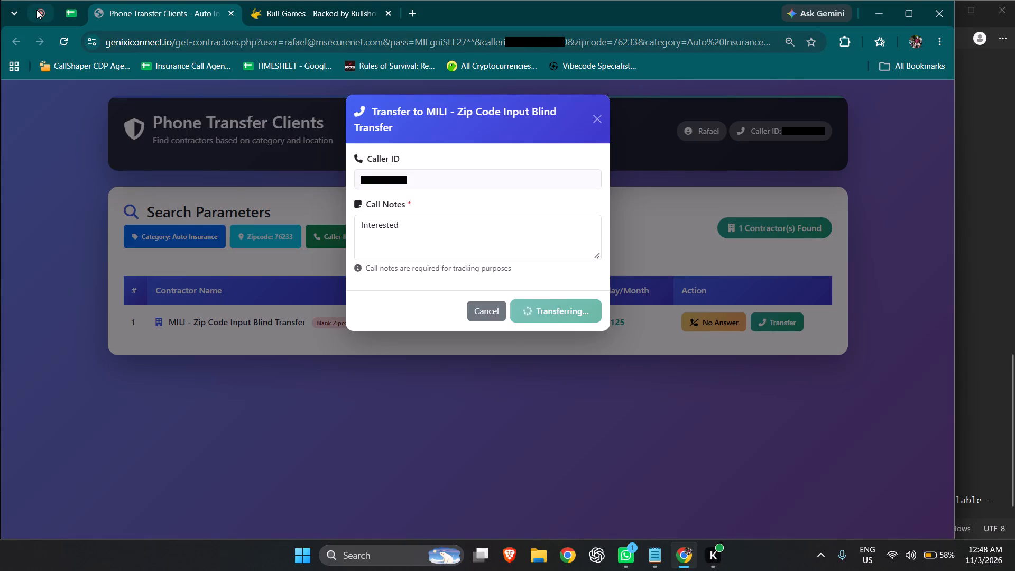
{"action": "left_click", "coordinate": [36, 10]}
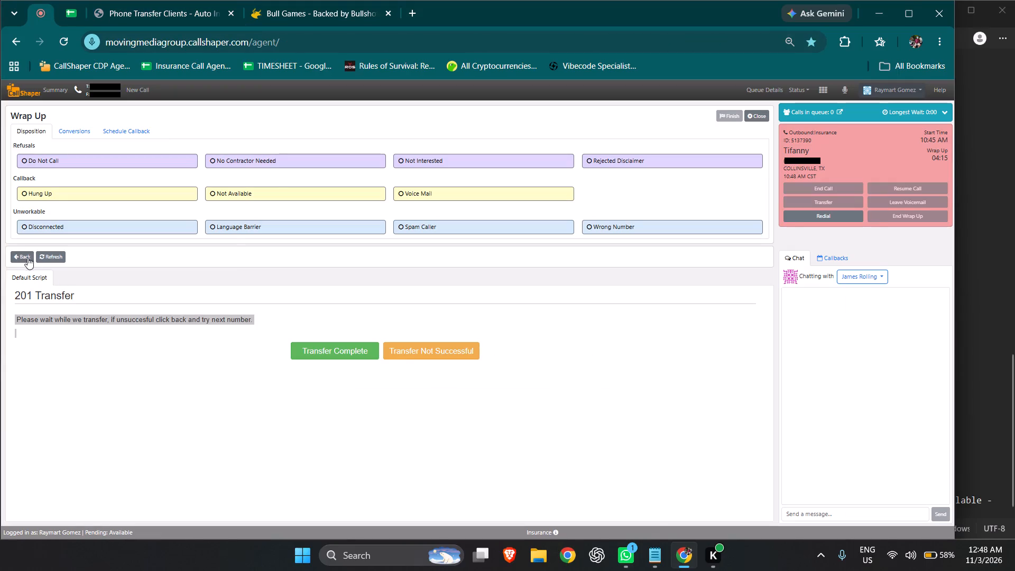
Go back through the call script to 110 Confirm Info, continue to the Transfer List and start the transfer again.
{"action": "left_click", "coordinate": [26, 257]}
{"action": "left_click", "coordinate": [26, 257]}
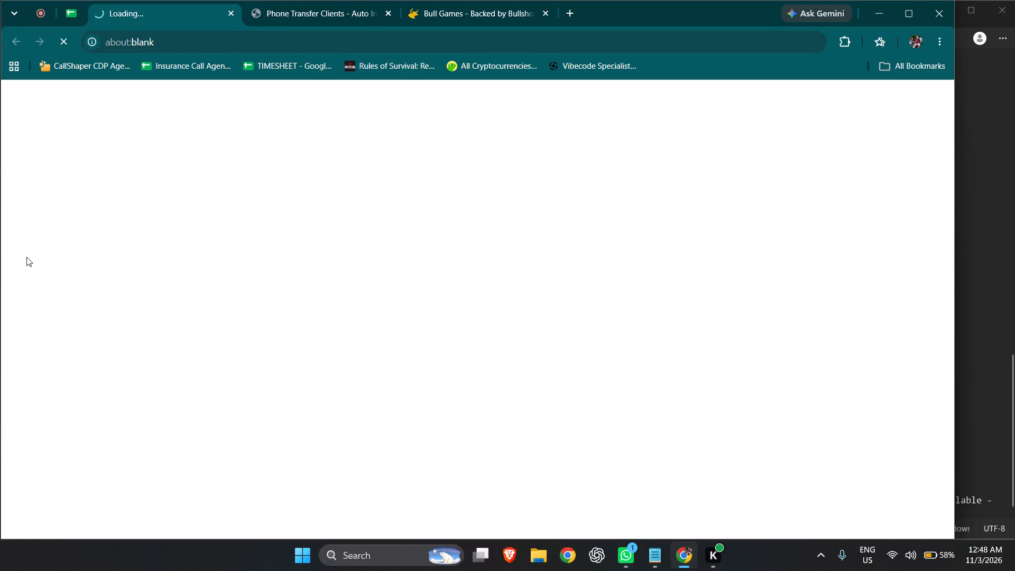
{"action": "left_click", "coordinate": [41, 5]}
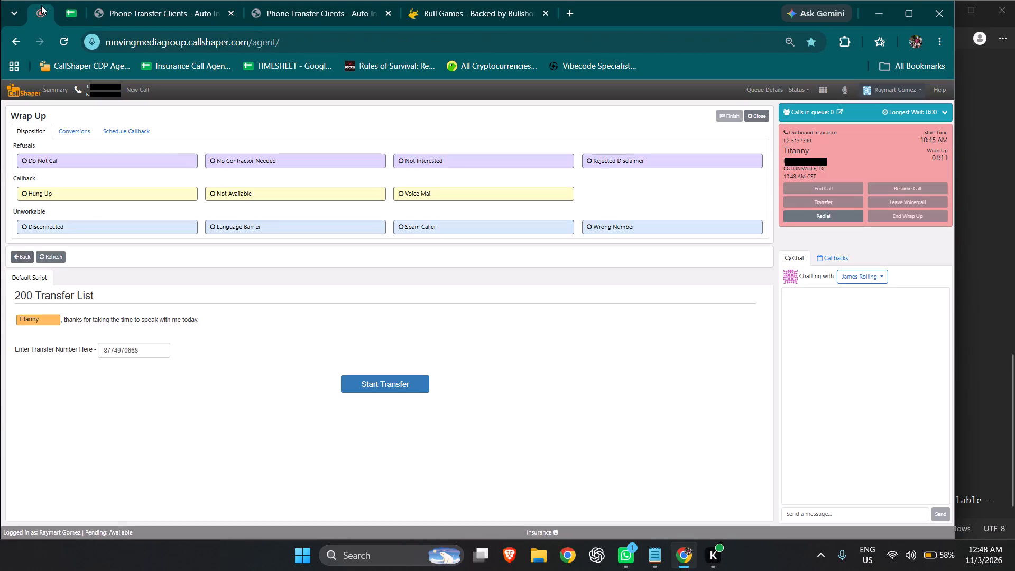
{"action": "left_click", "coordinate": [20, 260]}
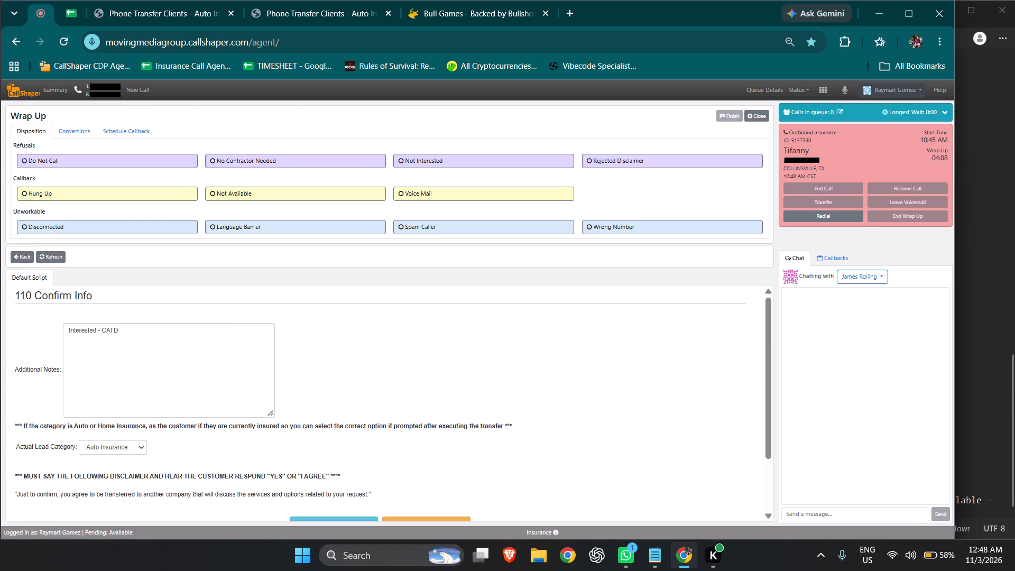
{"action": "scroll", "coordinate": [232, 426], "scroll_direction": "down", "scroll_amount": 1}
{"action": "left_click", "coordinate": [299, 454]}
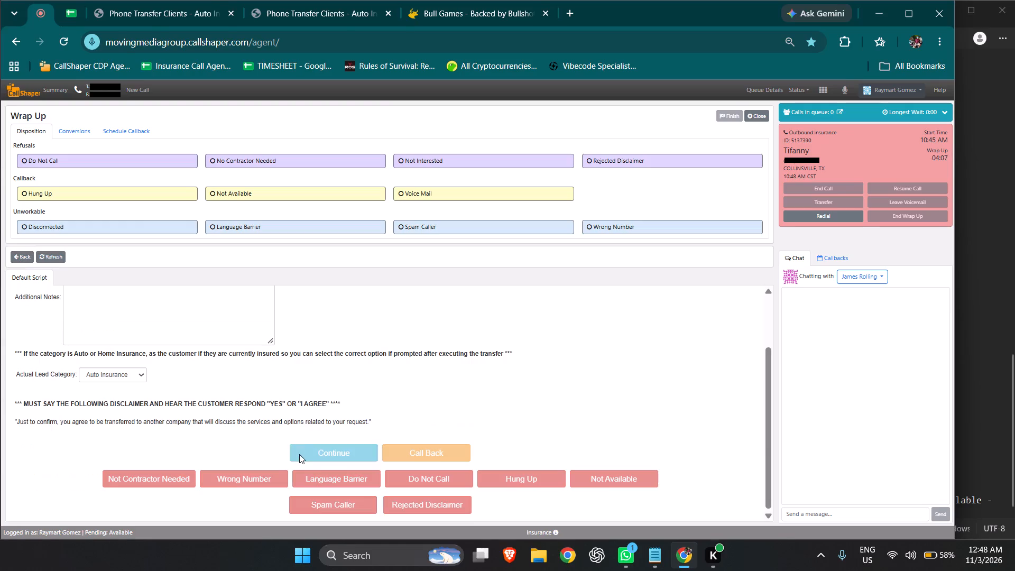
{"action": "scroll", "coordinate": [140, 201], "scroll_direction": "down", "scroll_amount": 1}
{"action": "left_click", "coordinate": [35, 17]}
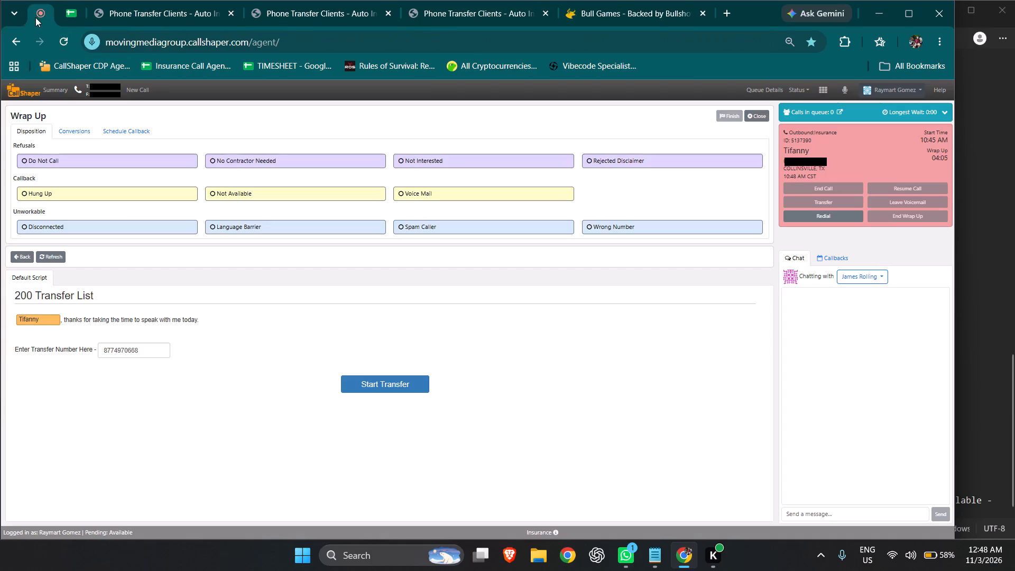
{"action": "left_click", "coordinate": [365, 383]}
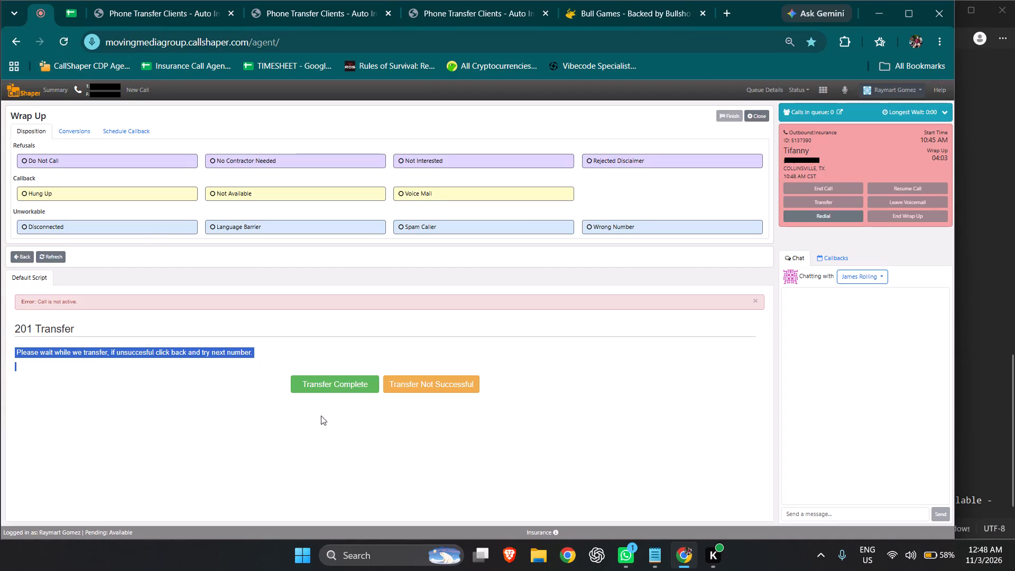
Mark the lead's transfer as complete in the call script and finish the wrap-up.
{"action": "left_click", "coordinate": [326, 381]}
{"action": "left_click", "coordinate": [723, 122]}
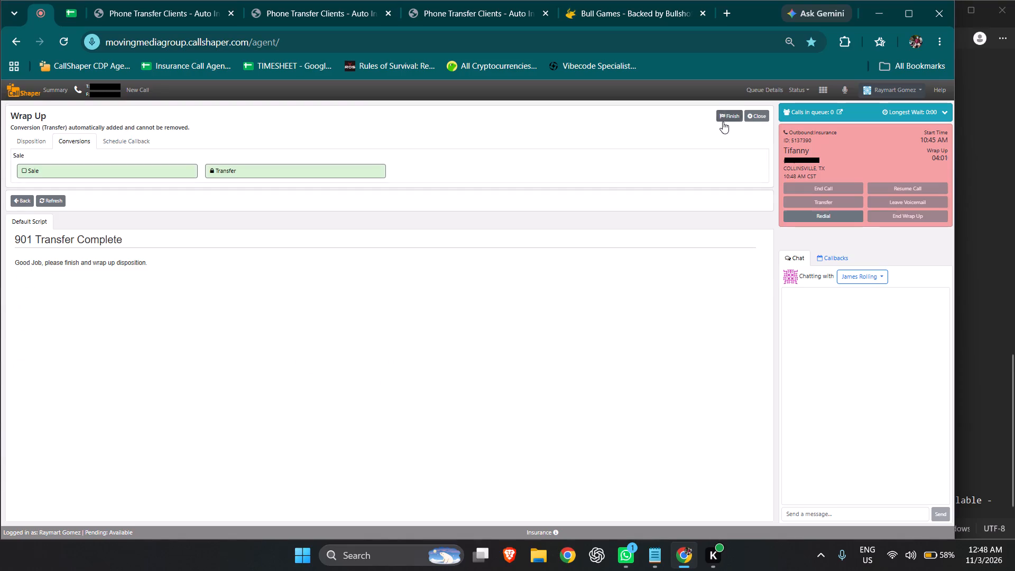
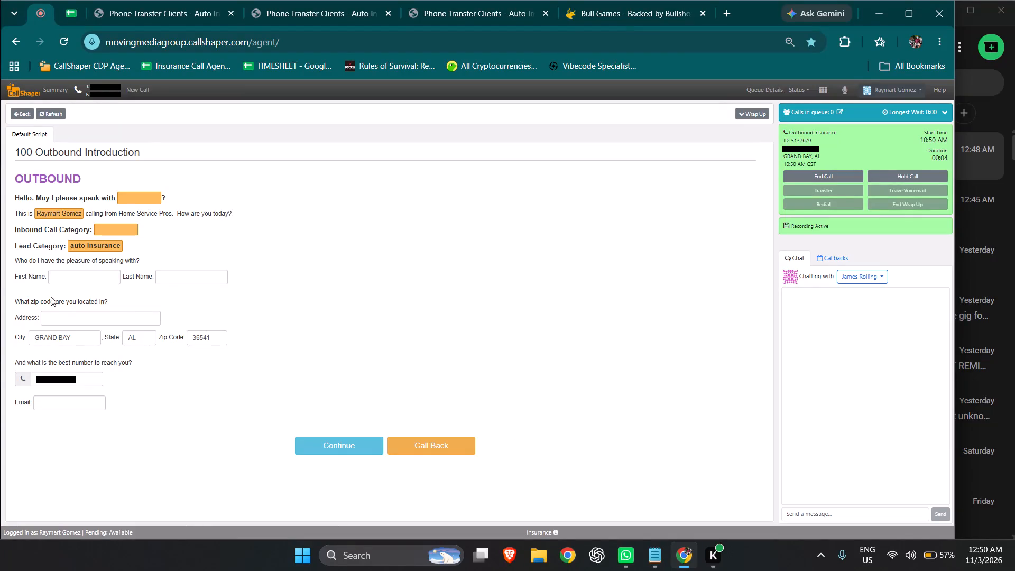
Enter na as the lead's first name in the outbound introduction and continue to the 110 Confirm Info page.
{"action": "left_click", "coordinate": [72, 278]}
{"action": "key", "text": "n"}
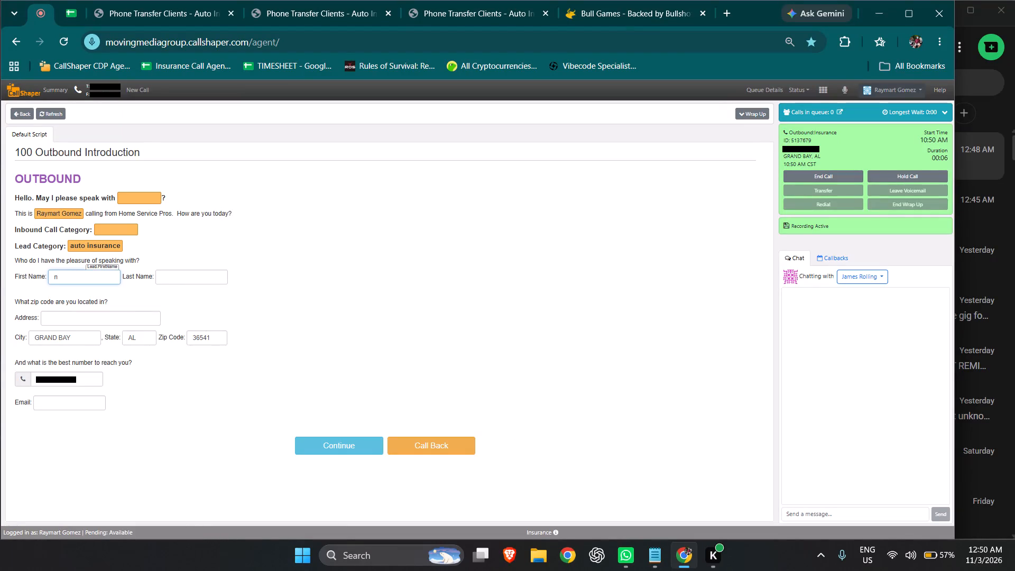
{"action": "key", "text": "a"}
{"action": "left_click", "coordinate": [309, 449]}
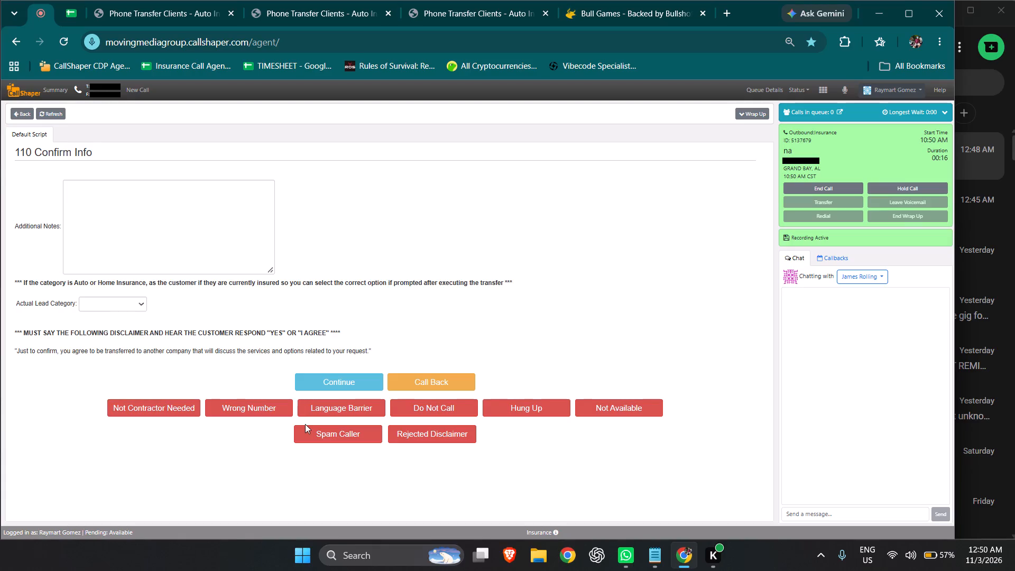
Activate the empty Additional Notes box on the 110 Confirm Info script page, ready for note entry.
{"action": "left_click", "coordinate": [175, 215]}
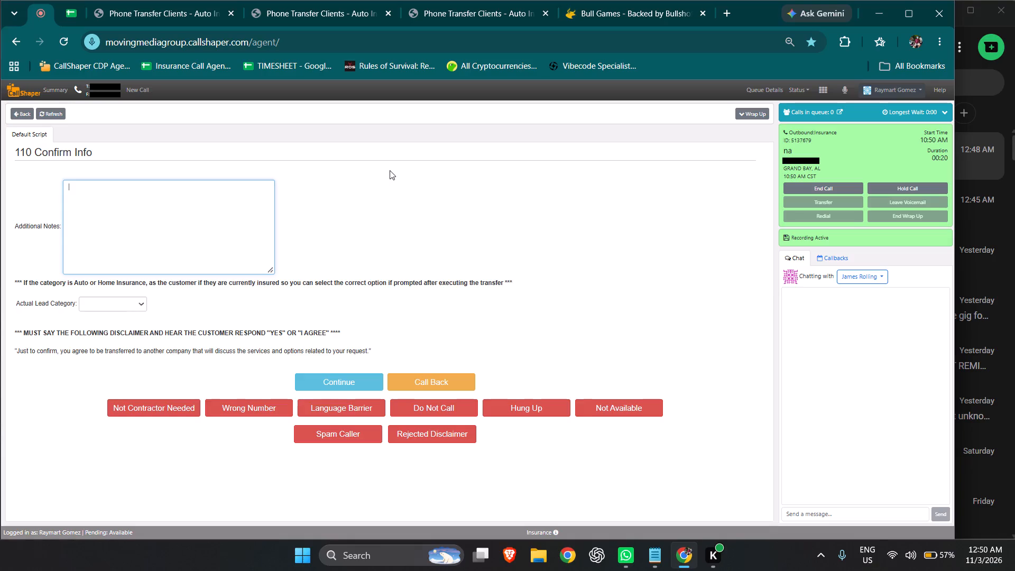
{"action": "left_click", "coordinate": [190, 185]}
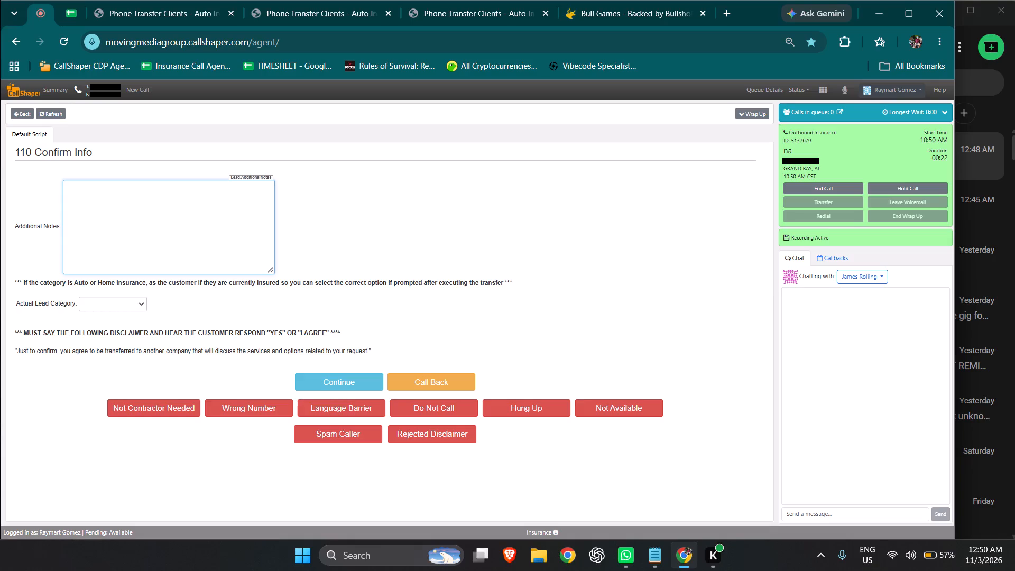
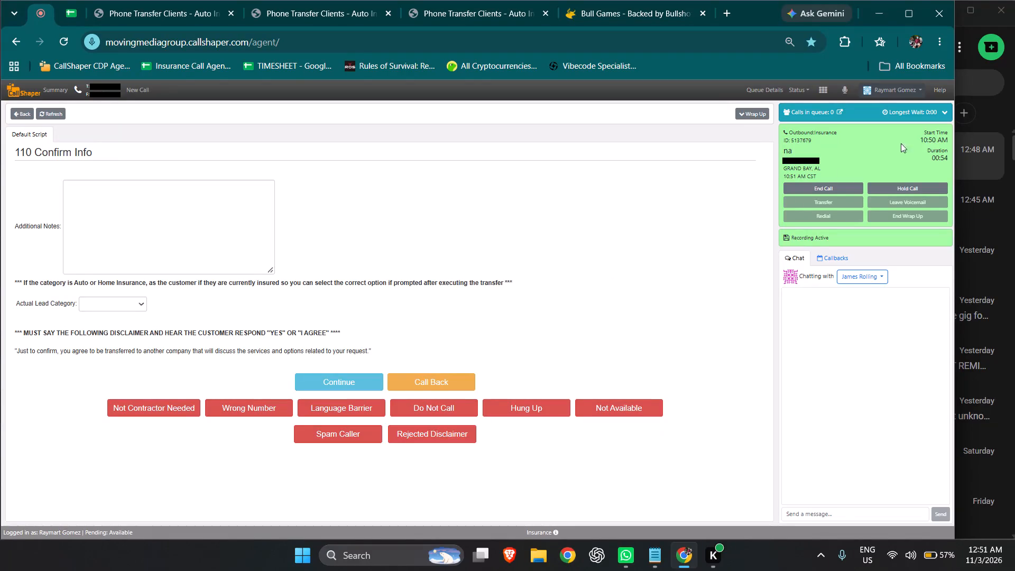
End the current outbound insurance call and enter "no contractor needed" in the Additional Notes.
{"action": "left_click", "coordinate": [805, 192]}
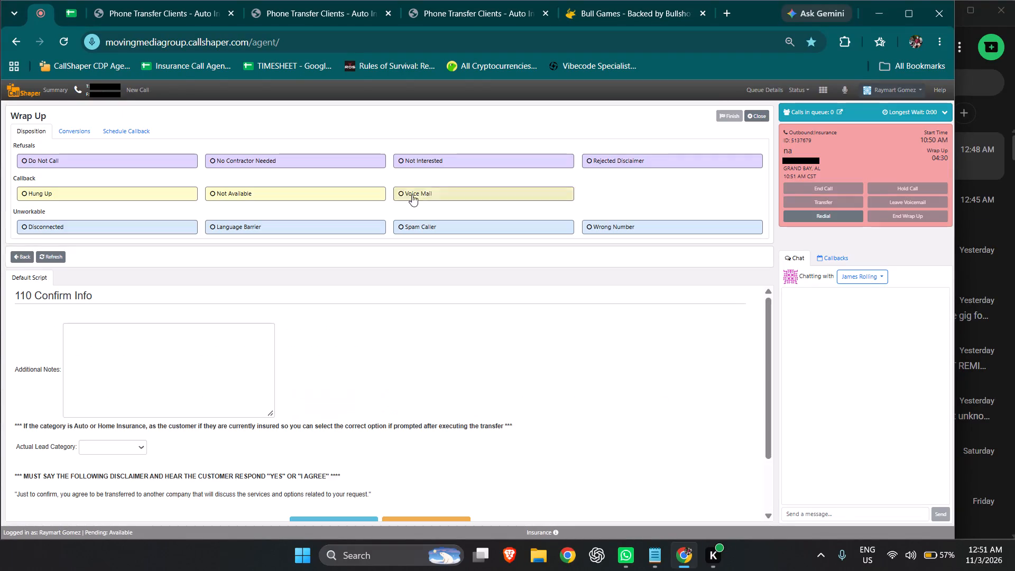
{"action": "left_click", "coordinate": [152, 395]}
{"action": "type", "text": "no contractor needed"}
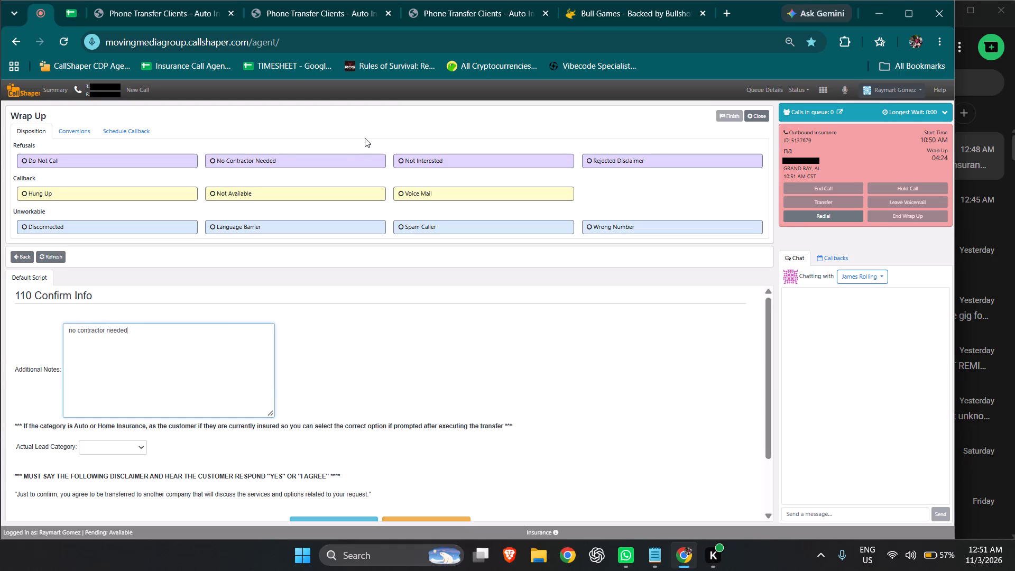
Disposition the ended call as No Contractor Needed and end its wrap-up.
{"action": "left_click", "coordinate": [350, 154]}
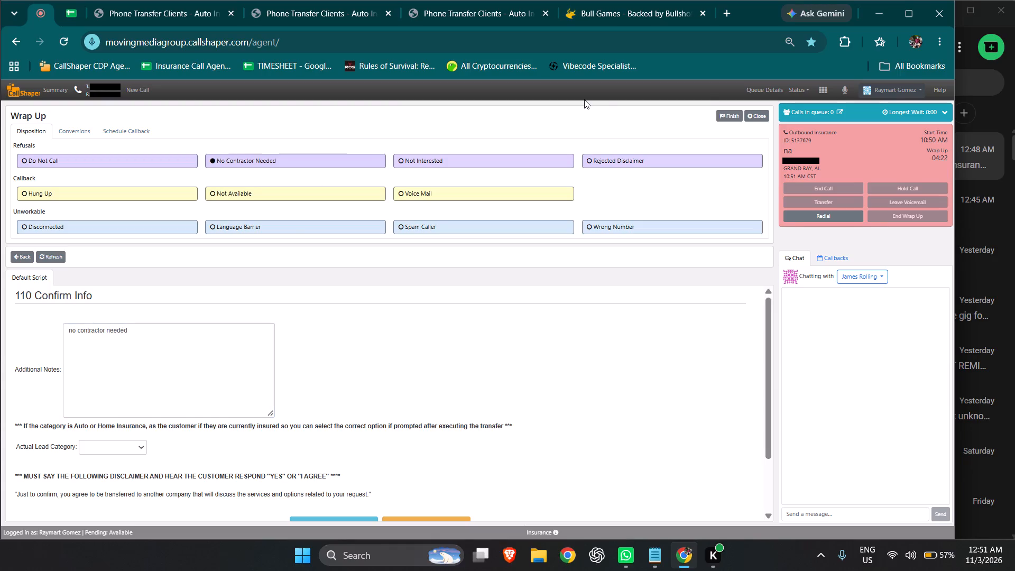
{"action": "left_click", "coordinate": [734, 114]}
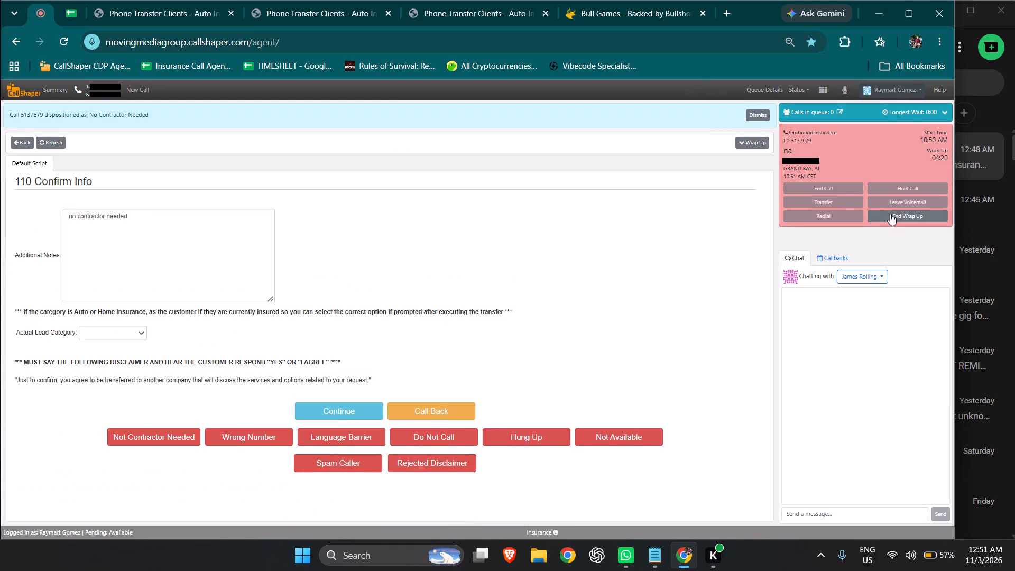
{"action": "left_click", "coordinate": [896, 216]}
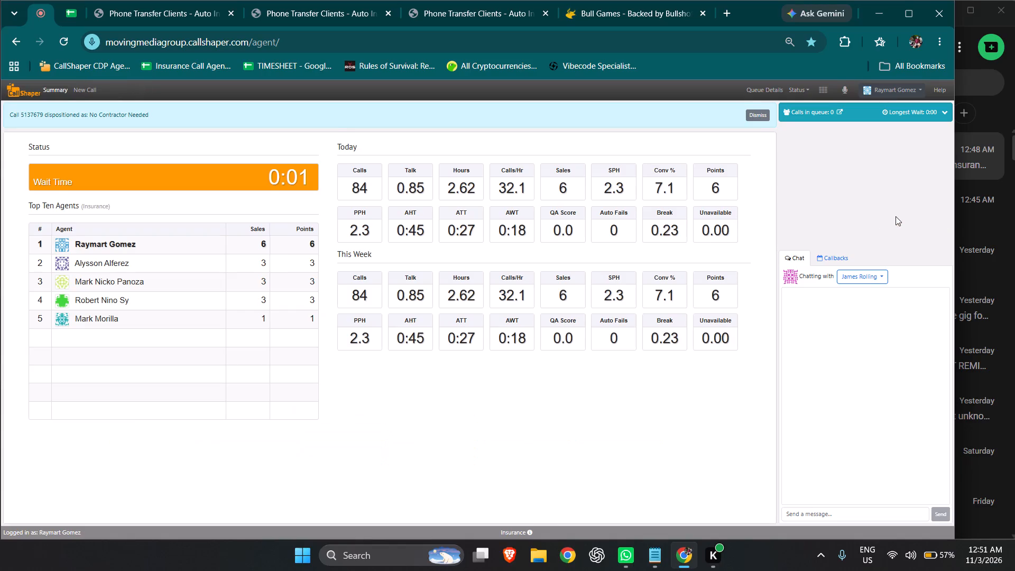
Close the leftover Phone Transfer Clients browser tabs from the earlier calls.
{"action": "left_click", "coordinate": [226, 17]}
{"action": "left_click", "coordinate": [226, 17]}
{"action": "left_click", "coordinate": [226, 17]}
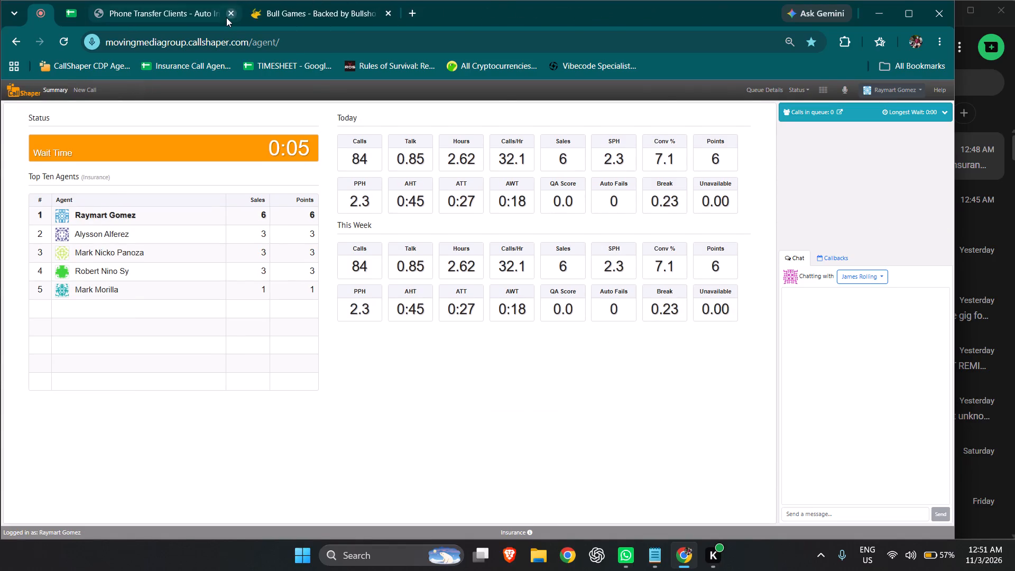
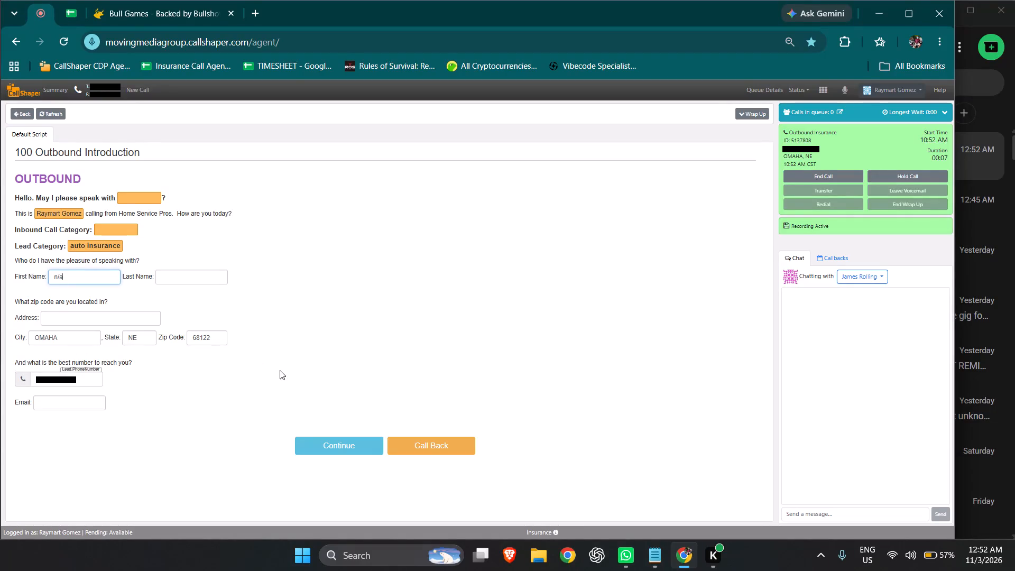
Continue the Omaha lead's script to the 110 Confirm Info page and enter "mb is full" in the Additional Notes.
{"action": "left_click", "coordinate": [356, 444]}
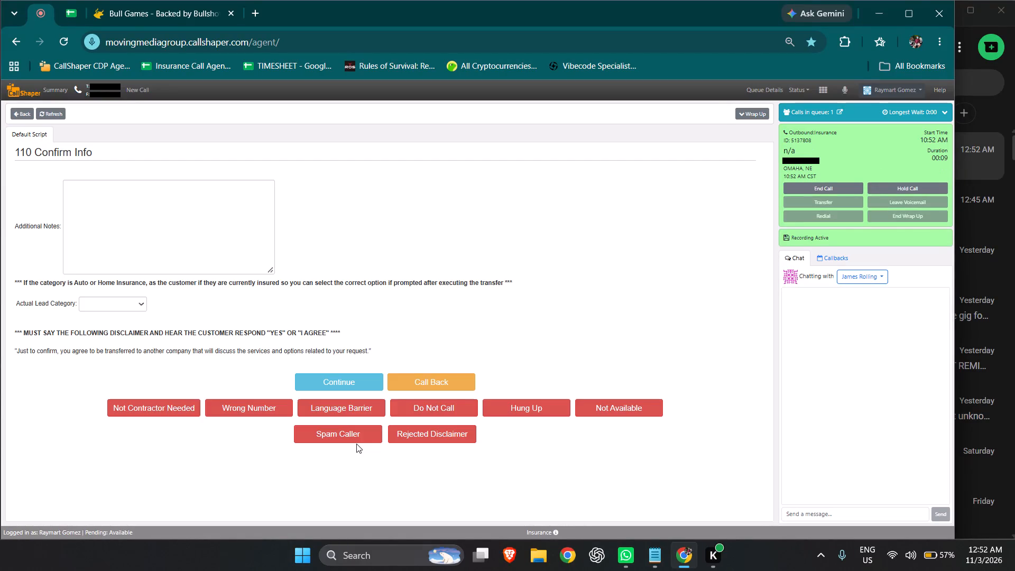
{"action": "left_click", "coordinate": [130, 209]}
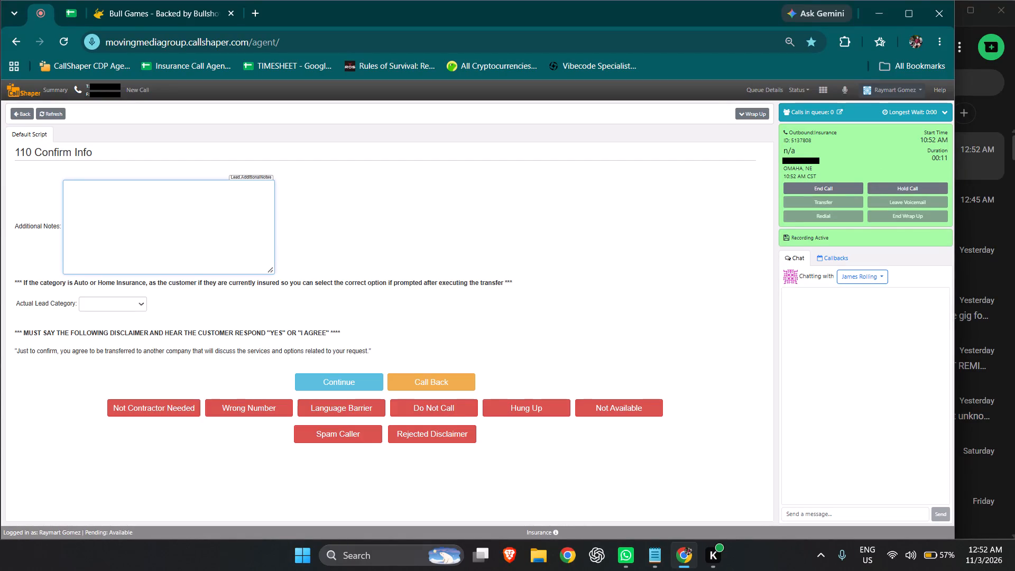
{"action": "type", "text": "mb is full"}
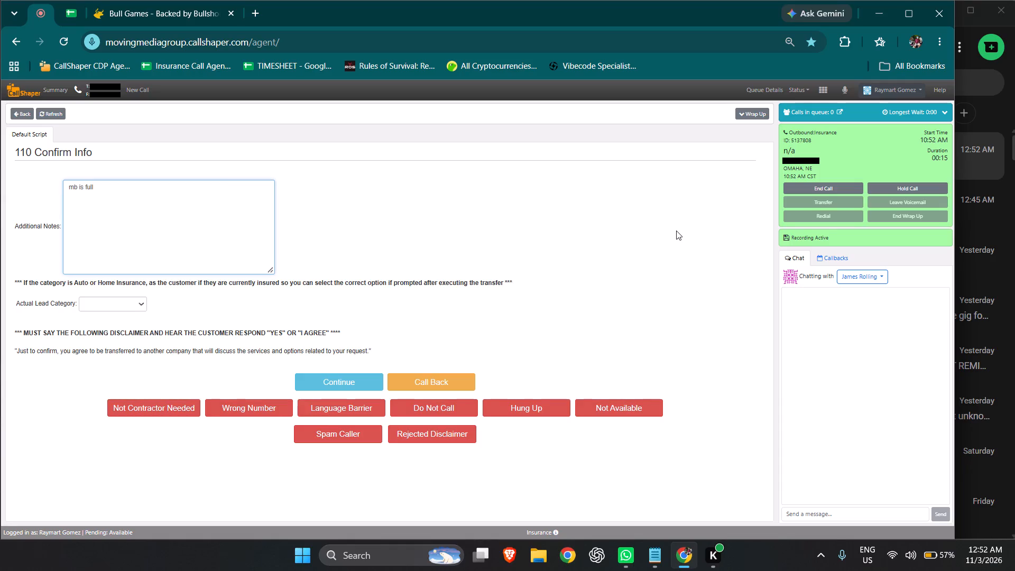
End the current outbound insurance call, disposition it as Voice Mail, and finish its wrap-up.
{"action": "left_click", "coordinate": [821, 191]}
{"action": "left_click", "coordinate": [430, 189]}
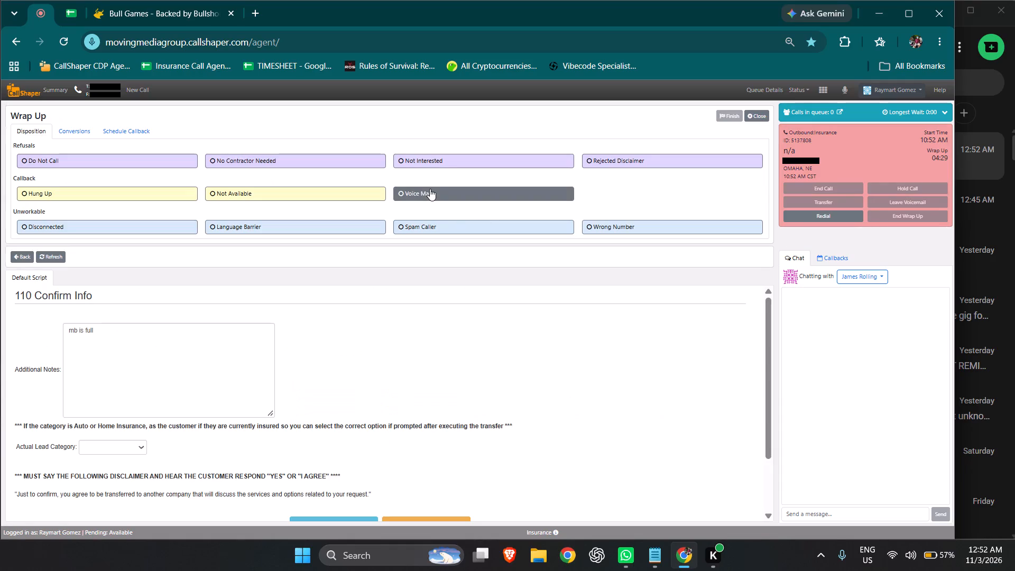
{"action": "left_click", "coordinate": [717, 113]}
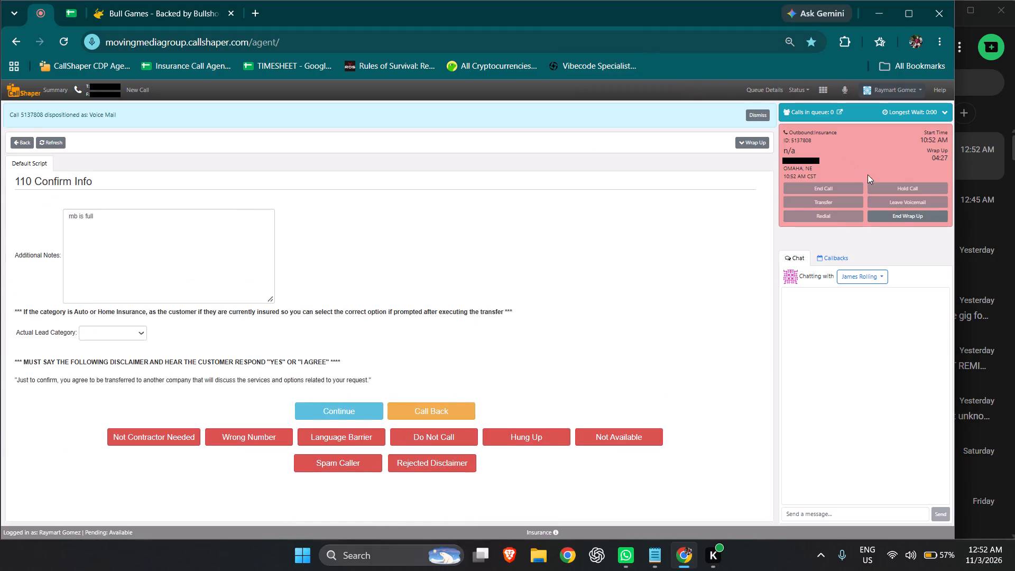
{"action": "left_click", "coordinate": [899, 218]}
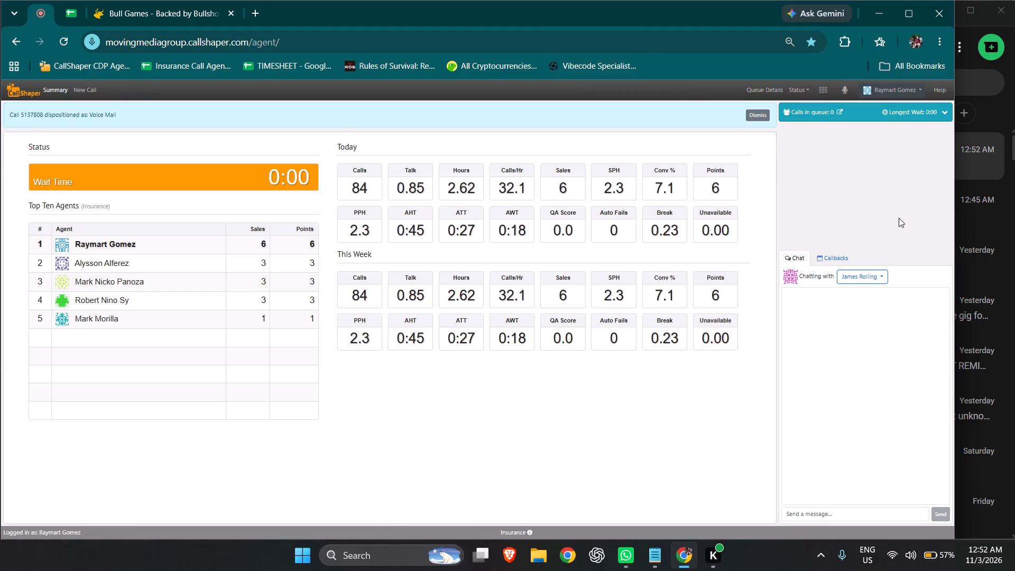
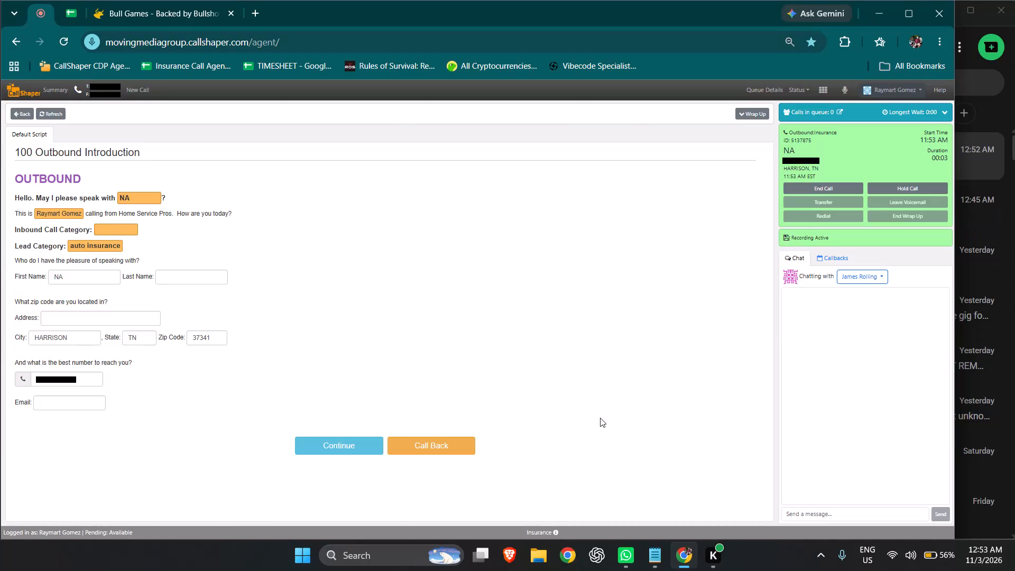
Continue the script to Confirm Info and add a second "Left VM" line to the Additional Notes.
{"action": "left_click", "coordinate": [337, 454]}
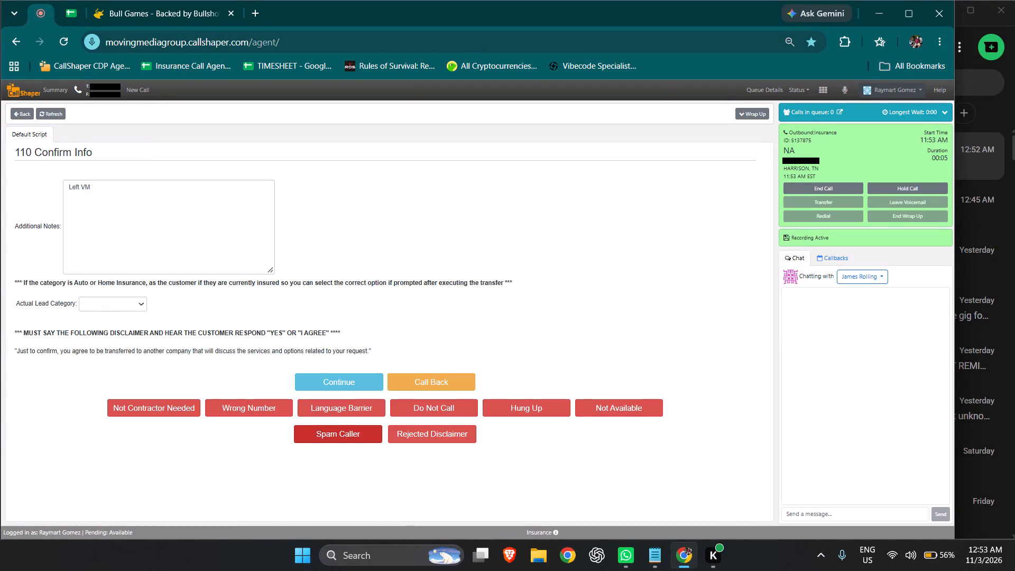
{"action": "left_click", "coordinate": [106, 215]}
{"action": "key", "text": "ctrl+a"}
{"action": "key", "text": "ctrl+c"}
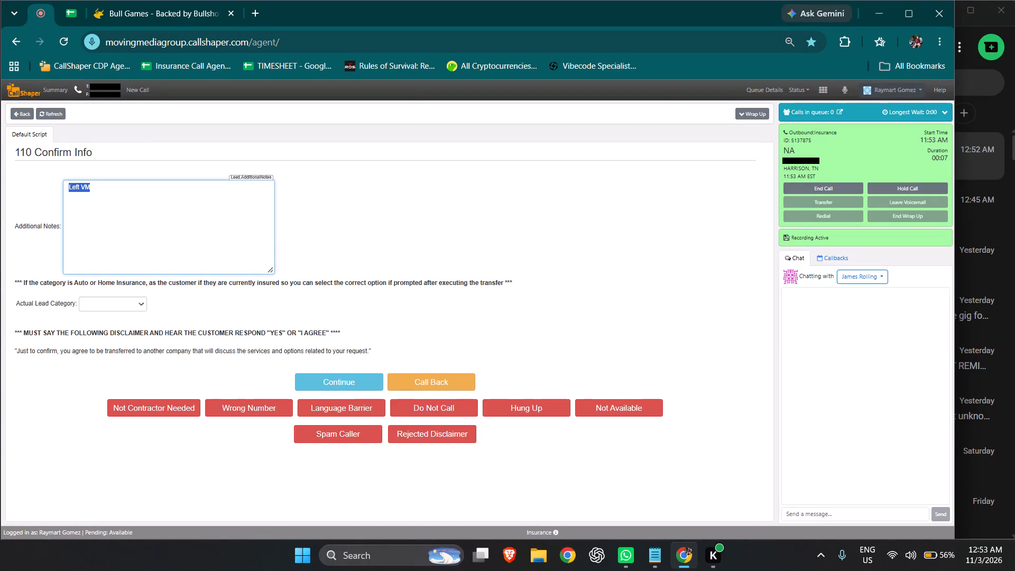
{"action": "key", "text": "Return"}
{"action": "key", "text": "ctrl+v"}
{"action": "key", "text": "Up"}
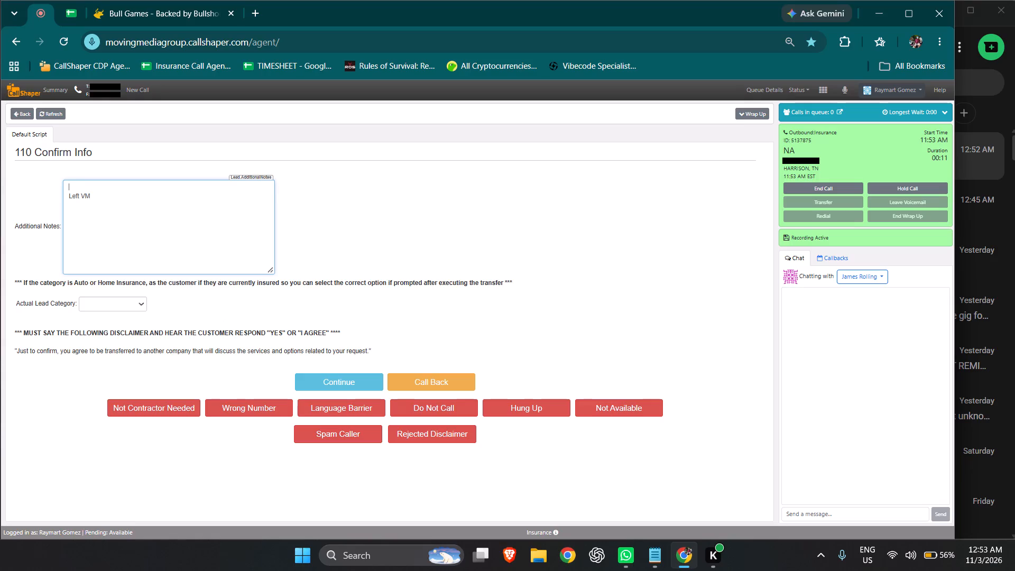
{"action": "key", "text": "ctrl+v"}
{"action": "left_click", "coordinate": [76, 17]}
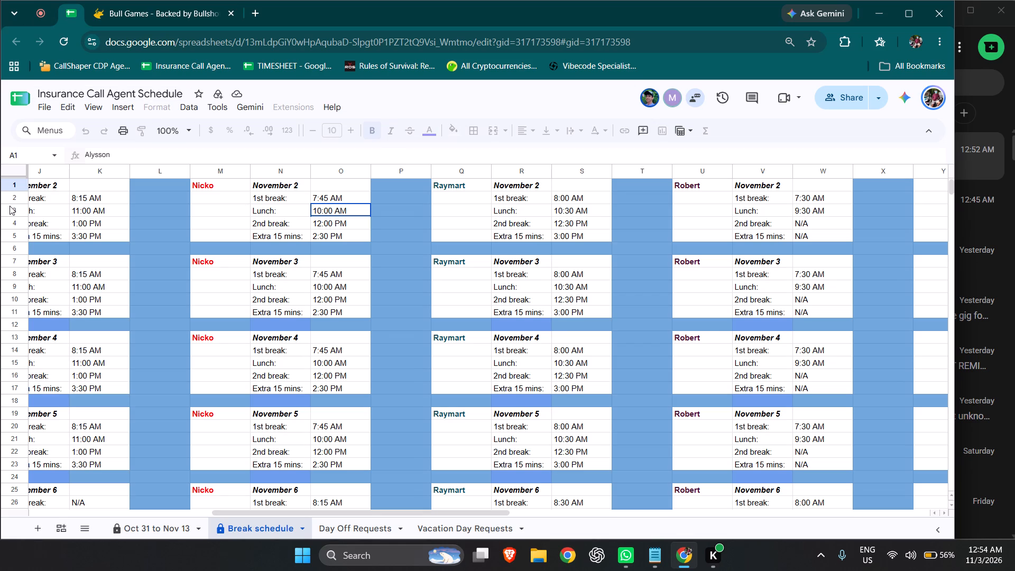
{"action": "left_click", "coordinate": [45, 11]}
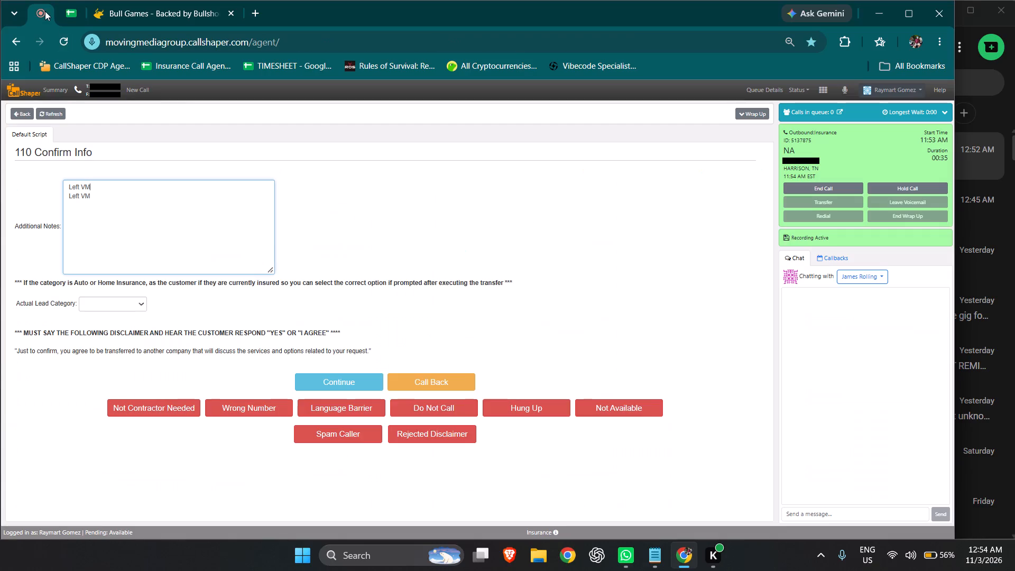
End the current outbound insurance call, disposition it as Not Available, and finish its wrap-up.
{"action": "left_click", "coordinate": [836, 186]}
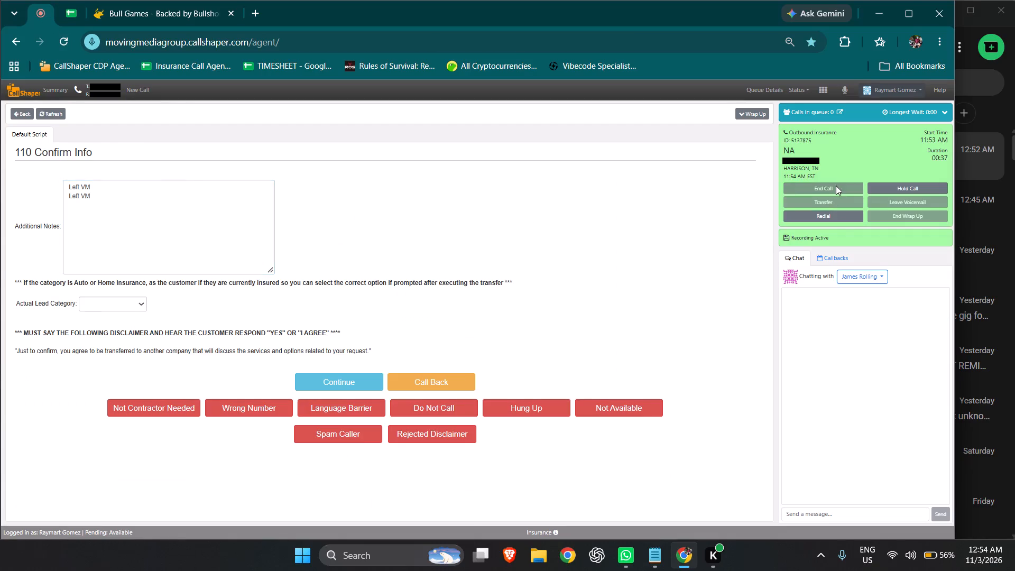
{"action": "left_click", "coordinate": [290, 197]}
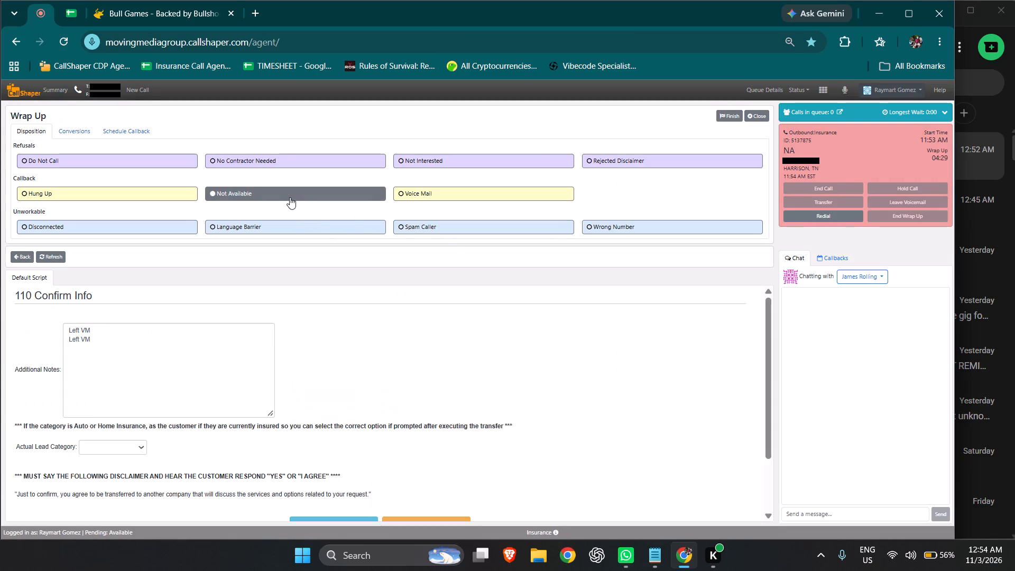
{"action": "left_click", "coordinate": [726, 116]}
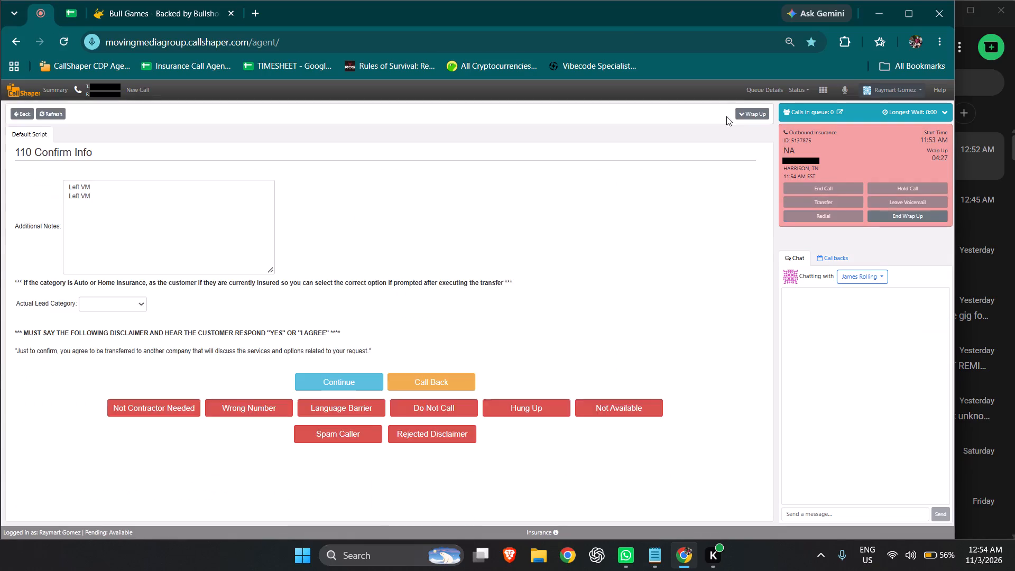
{"action": "left_click", "coordinate": [907, 214]}
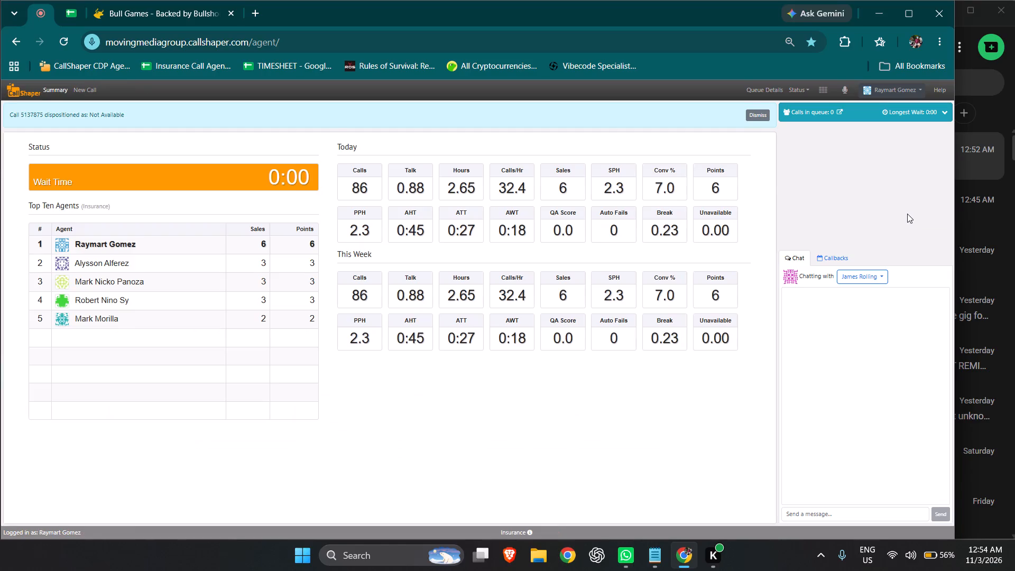
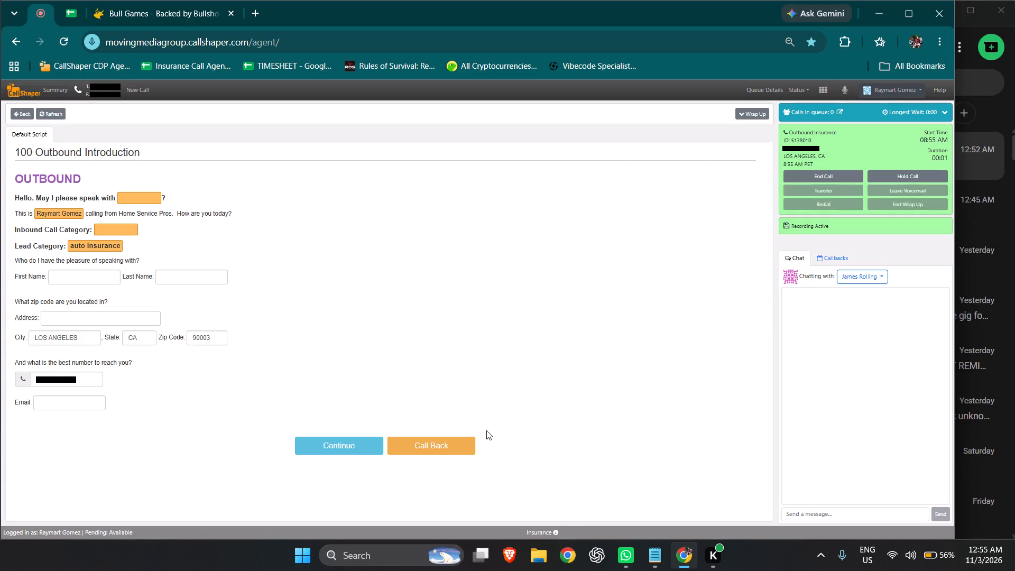
Enter "n/a" as the lead's first name in the outbound introduction and continue the script to Confirm Info.
{"action": "left_click", "coordinate": [343, 397]}
{"action": "left_click", "coordinate": [81, 288]}
{"action": "left_click", "coordinate": [86, 282]}
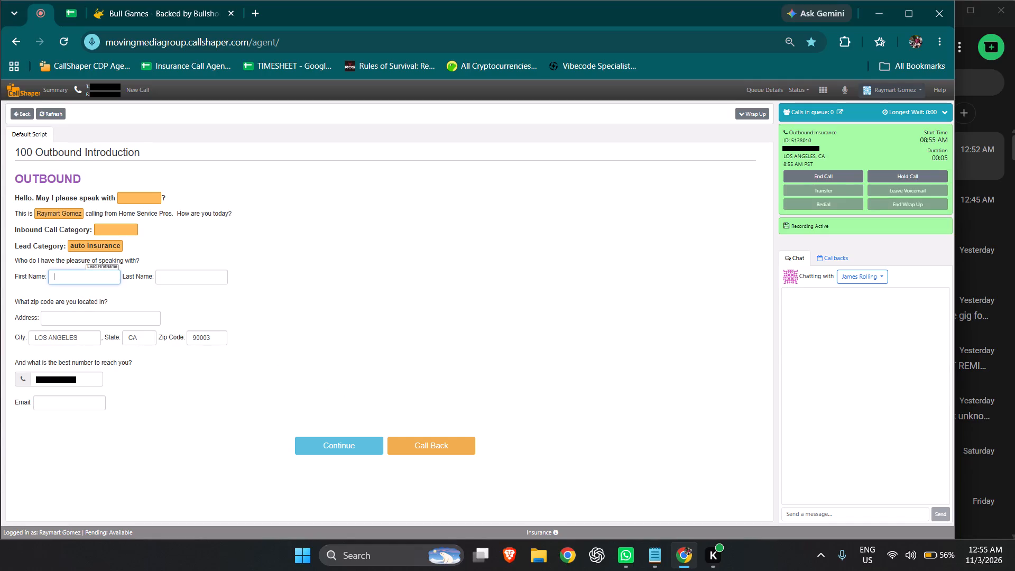
{"action": "type", "text": "n/a"}
{"action": "left_click", "coordinate": [312, 439]}
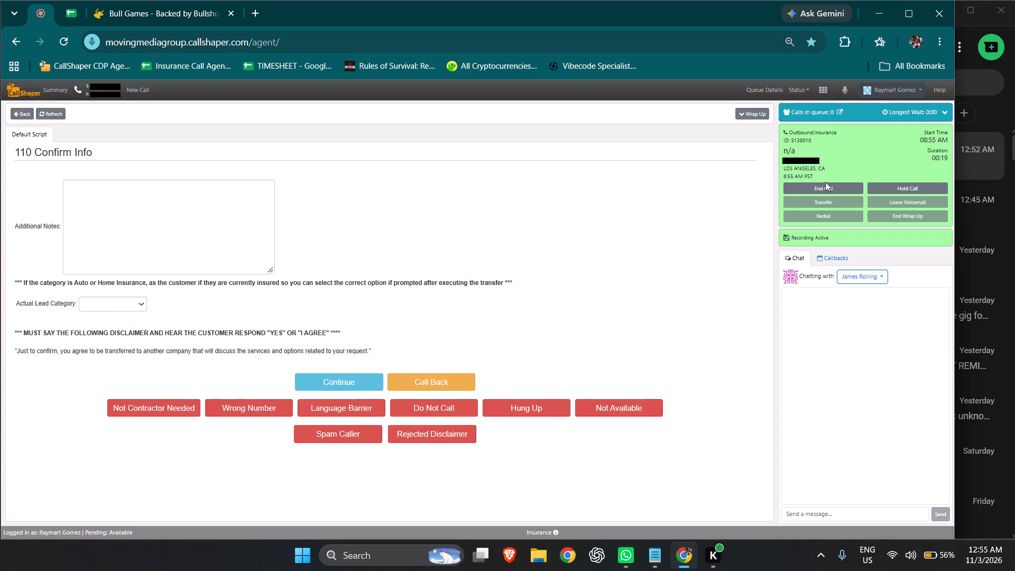
End the current outbound insurance call and enter "no contractor needed" in the Additional Notes.
{"action": "left_click", "coordinate": [813, 186]}
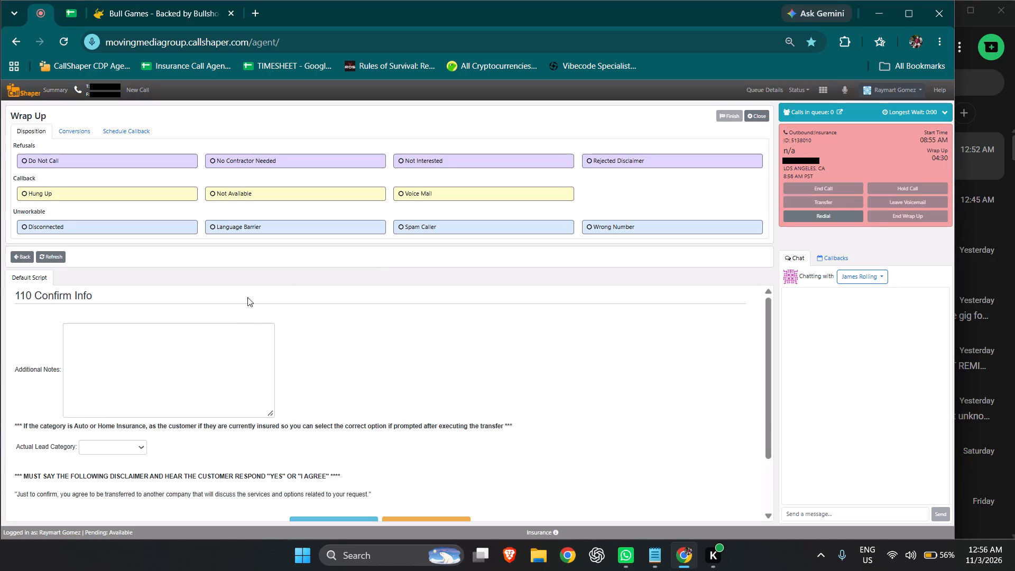
{"action": "left_click", "coordinate": [223, 348]}
{"action": "type", "text": "no contractor"}
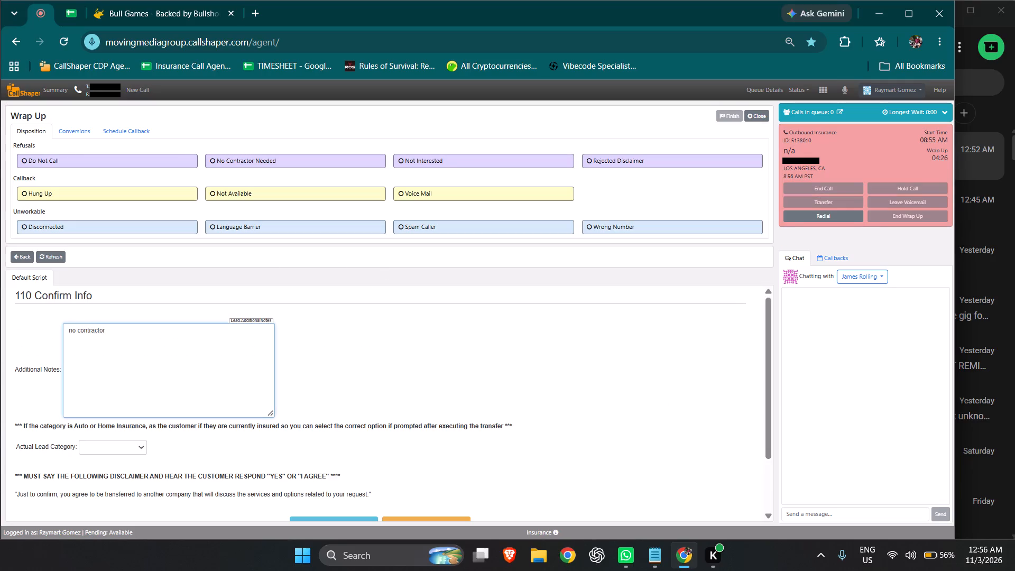
{"action": "key", "text": "space"}
{"action": "type", "text": "needed"}
Disposition the ended call as No Contractor Needed and finish its wrap-up.
{"action": "left_click", "coordinate": [338, 159]}
{"action": "left_click", "coordinate": [723, 112]}
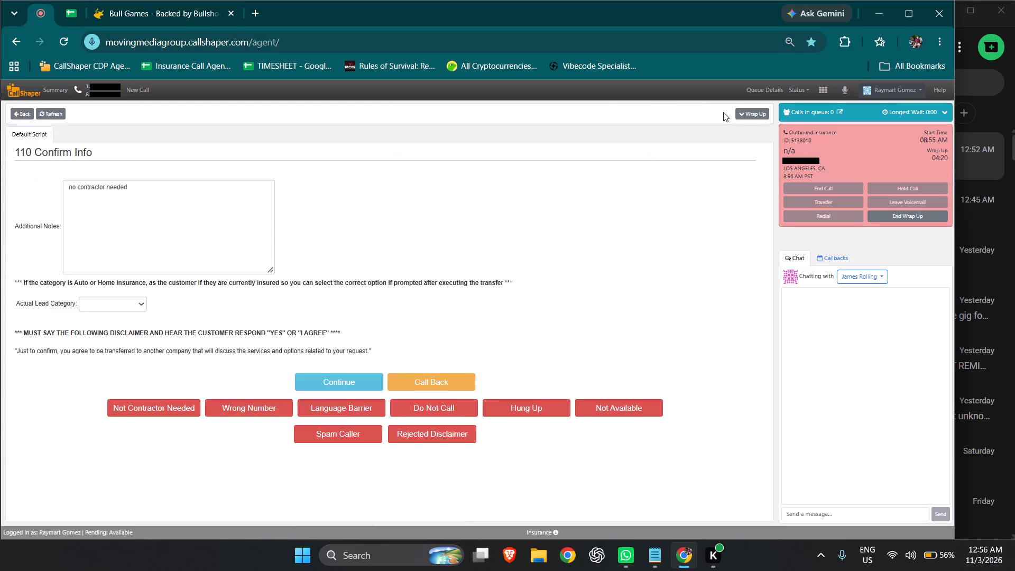
{"action": "left_click", "coordinate": [905, 217]}
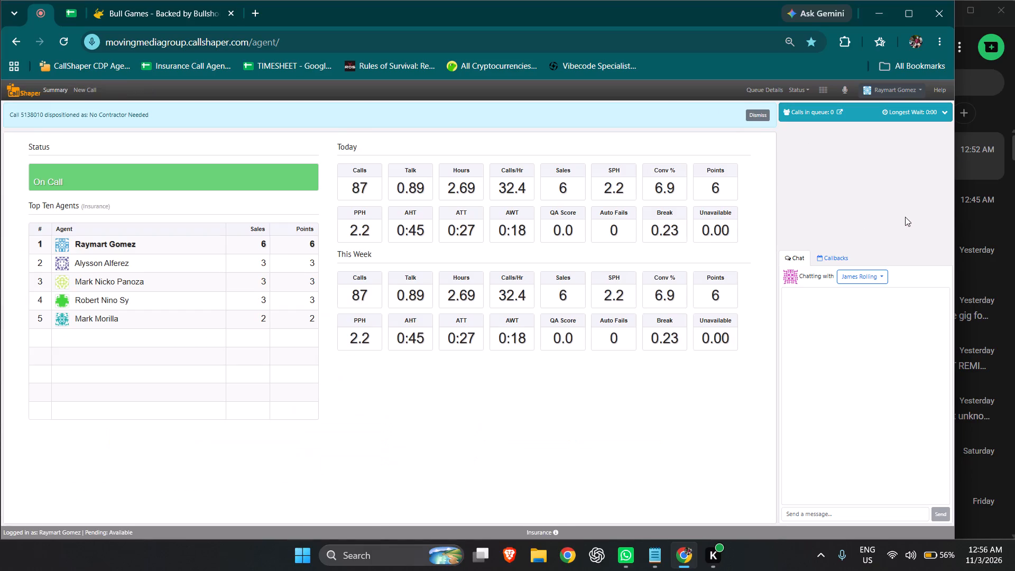
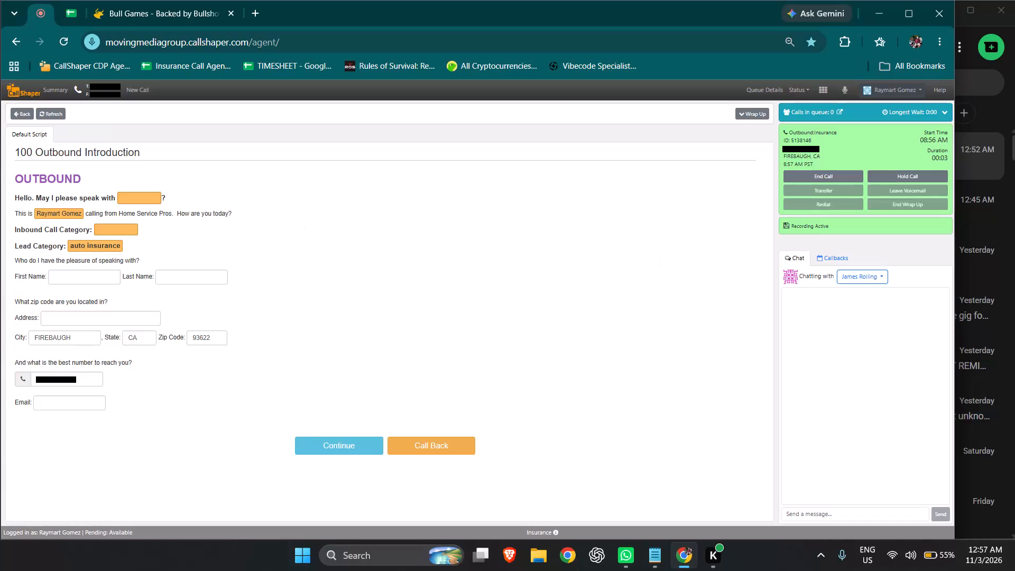
Enter "n/a" as the lead's first name in the outbound introduction and continue the script to Confirm Info.
{"action": "left_click", "coordinate": [59, 277]}
{"action": "type", "text": "n/a"}
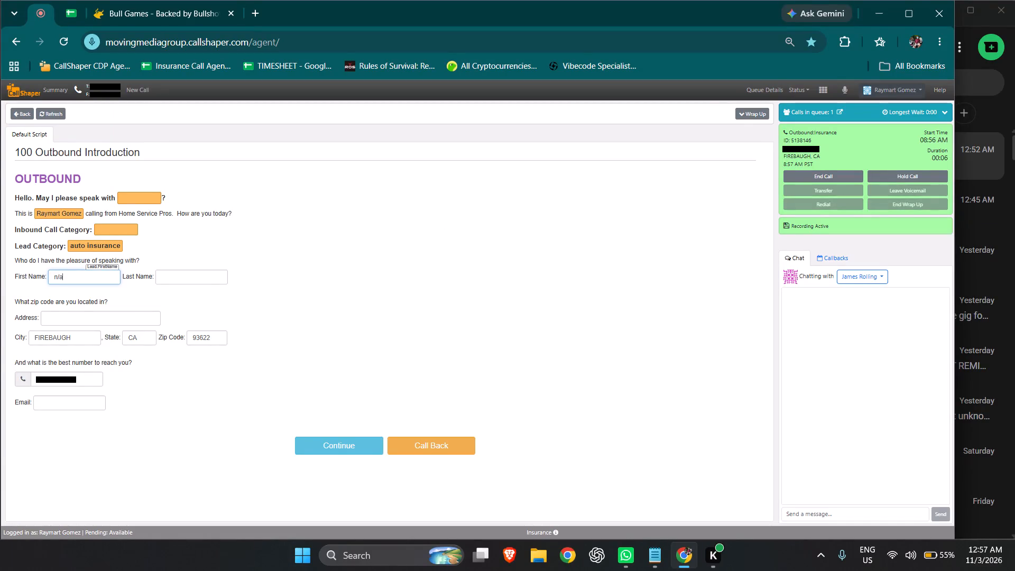
{"action": "left_click", "coordinate": [338, 443]}
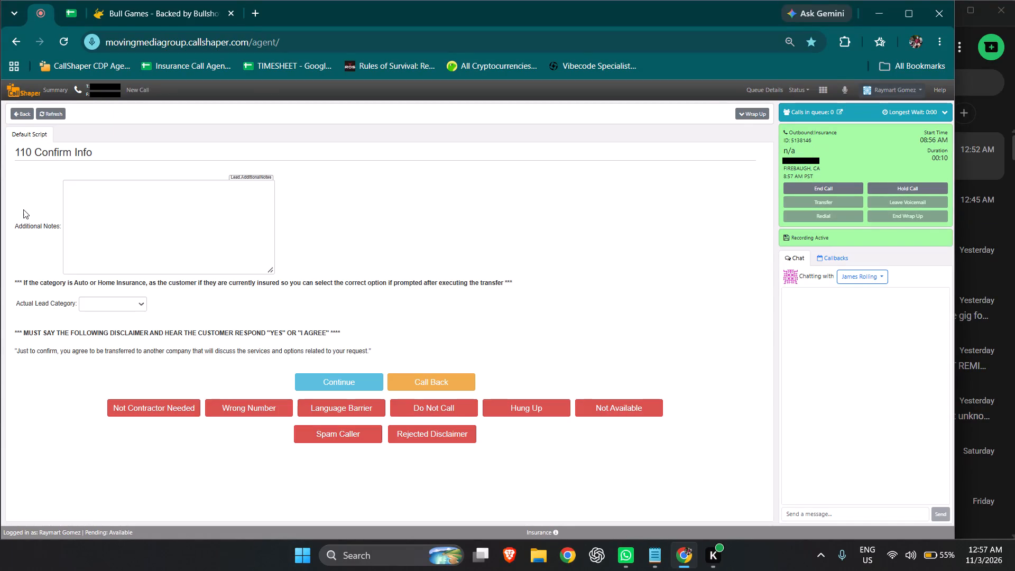
Enter "no contractor needed" in the Additional Notes of the Confirm Info page.
{"action": "left_click", "coordinate": [120, 218]}
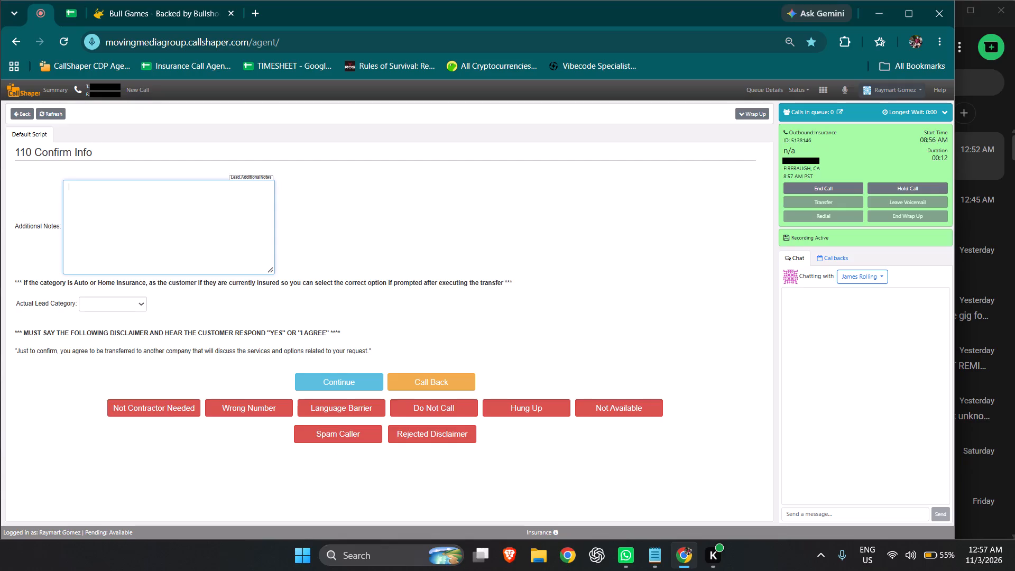
{"action": "type", "text": "no contractor needed"}
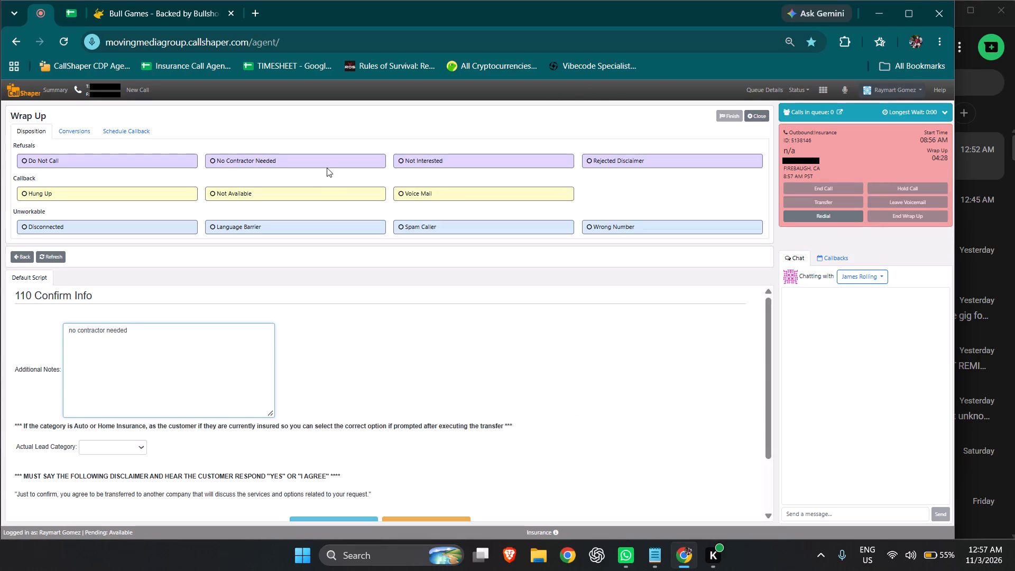
Disposition the outbound insurance call as No Contractor Needed and end its wrap-up.
{"action": "left_click", "coordinate": [330, 166]}
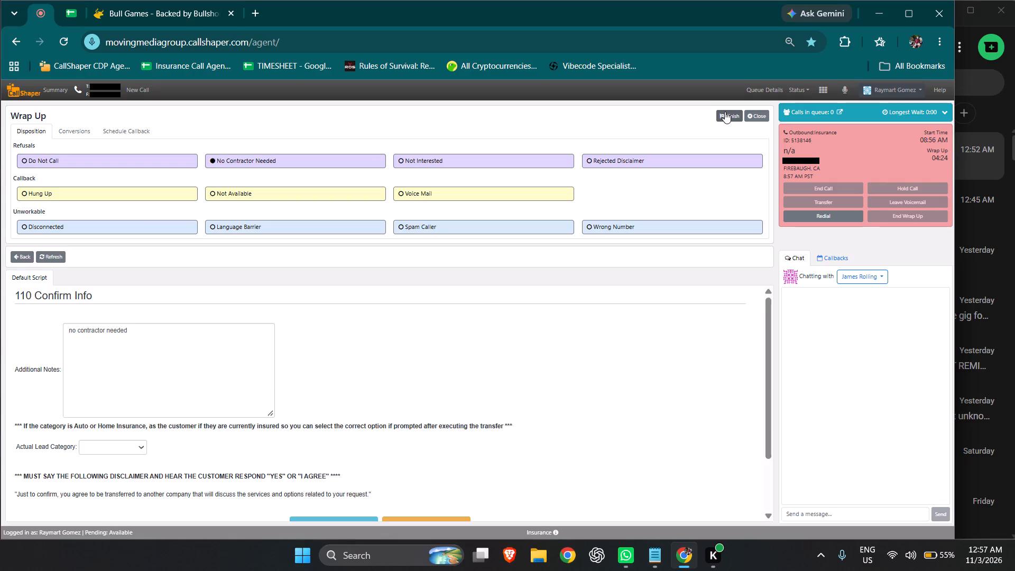
{"action": "left_click", "coordinate": [725, 112]}
{"action": "left_click", "coordinate": [894, 217]}
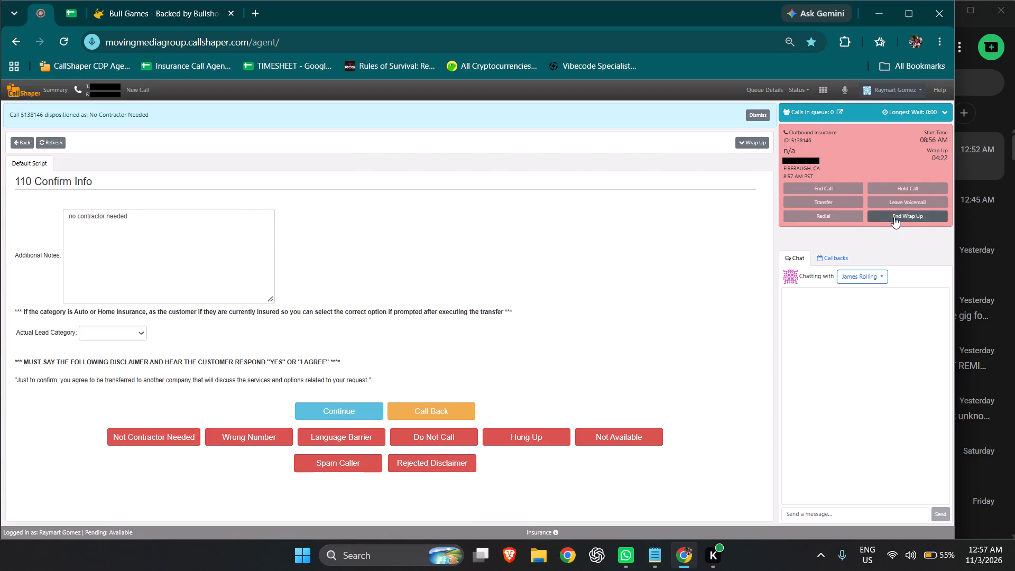
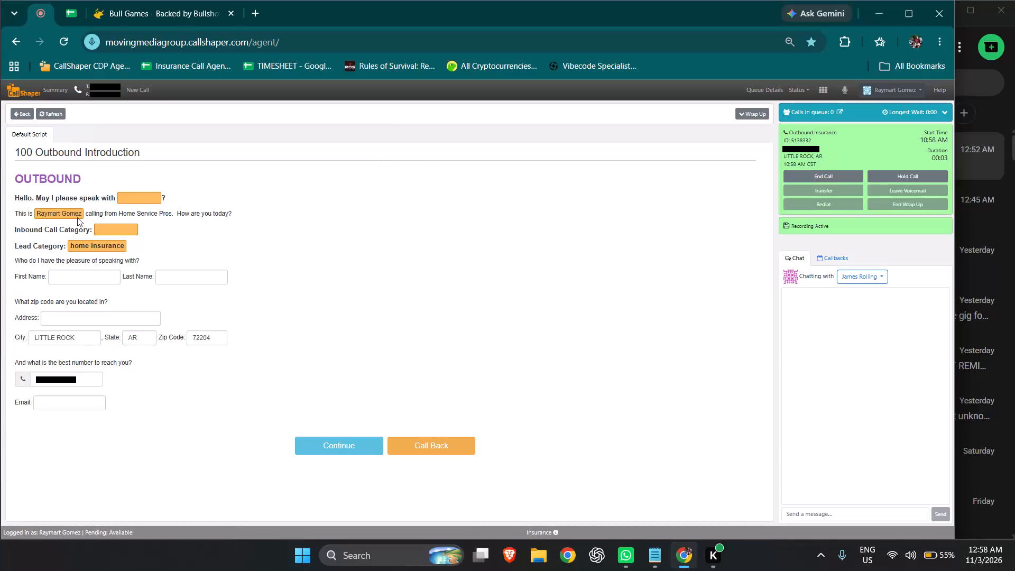
Enter "n/a" as the lead's first name in the outbound introduction and continue the script to Confirm Info.
{"action": "left_click", "coordinate": [62, 282]}
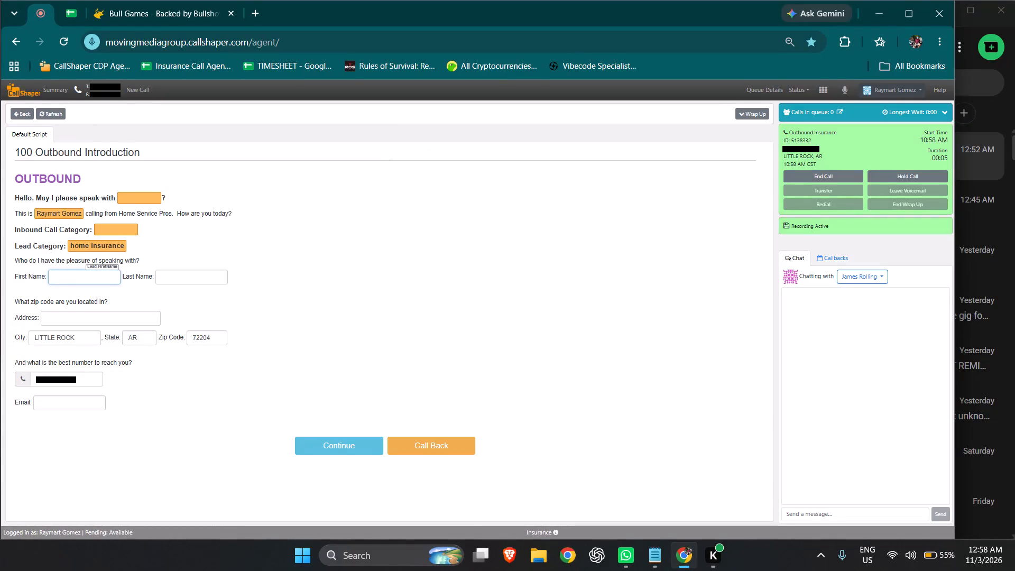
{"action": "type", "text": "n/a"}
{"action": "left_click", "coordinate": [361, 442]}
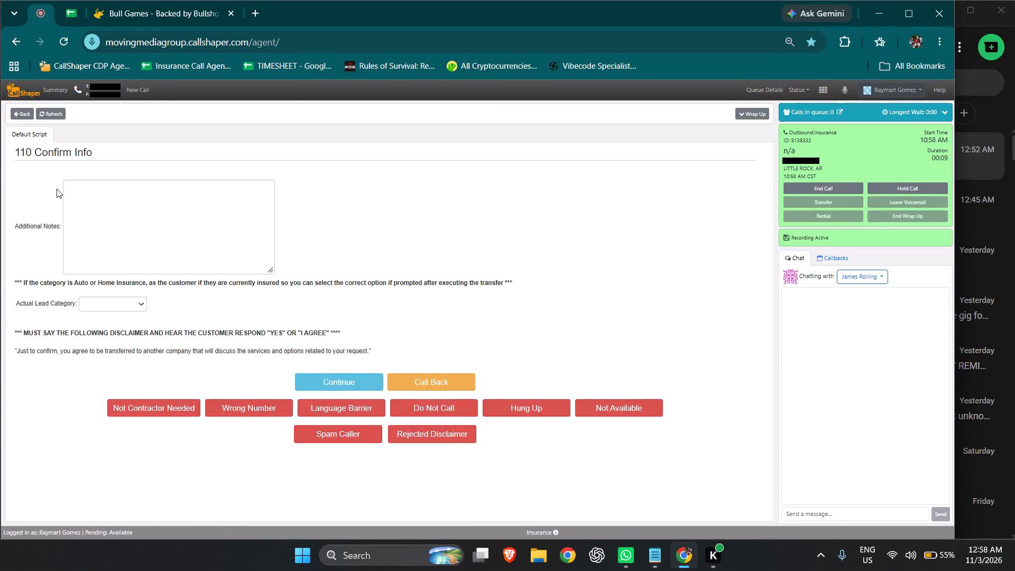
Enter "hung up" in the Additional Notes of the Confirm Info page.
{"action": "left_click", "coordinate": [110, 193]}
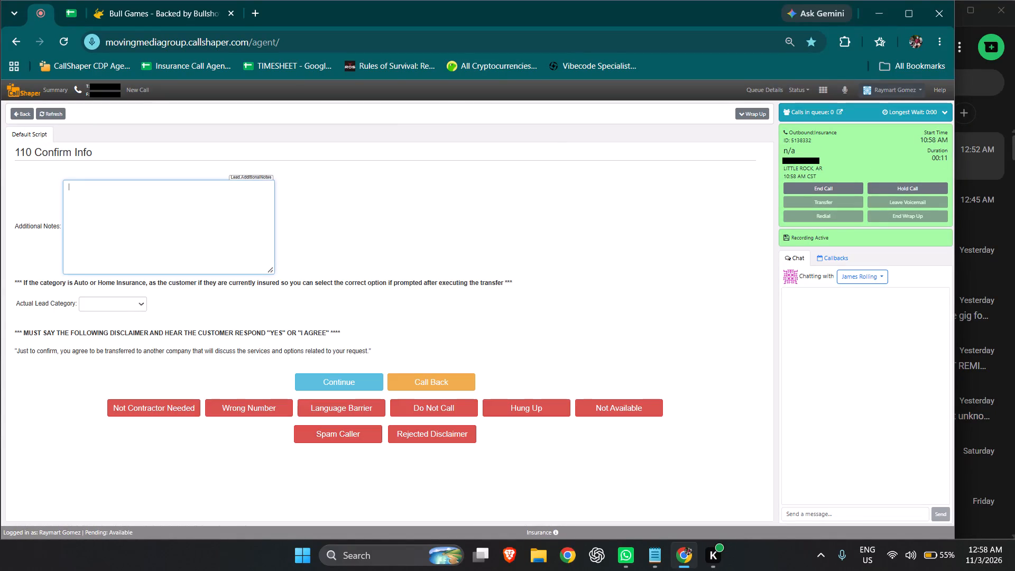
{"action": "type", "text": "hung up"}
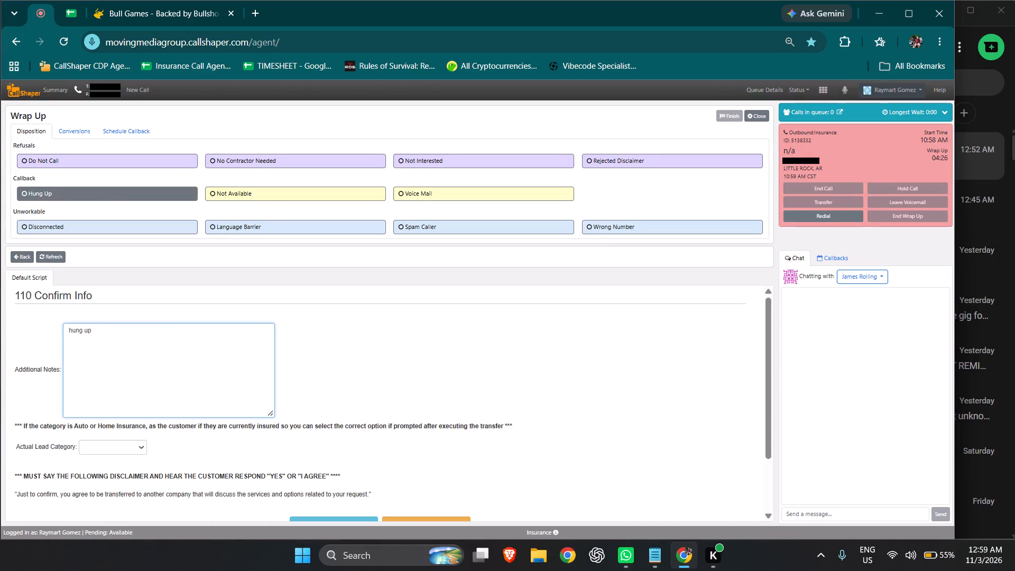
Disposition the outbound insurance call as Hung Up and end its wrap-up.
{"action": "left_click", "coordinate": [80, 161]}
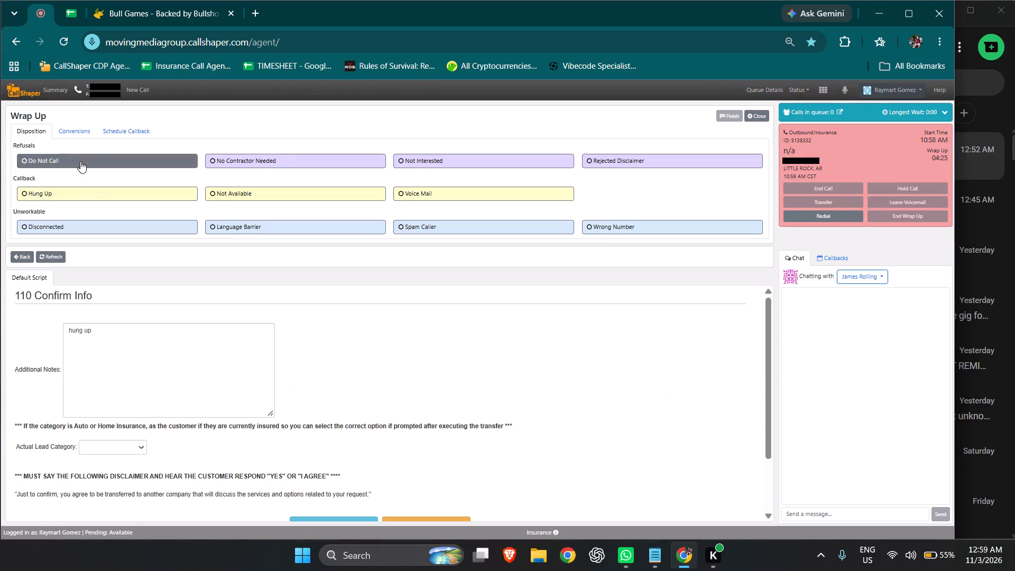
{"action": "left_click", "coordinate": [82, 190]}
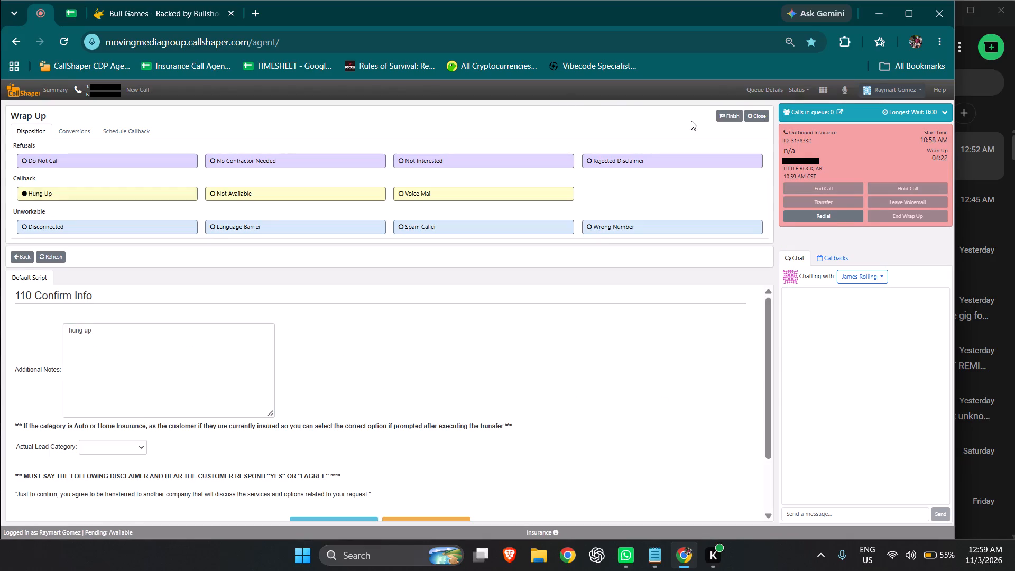
{"action": "left_click", "coordinate": [737, 112]}
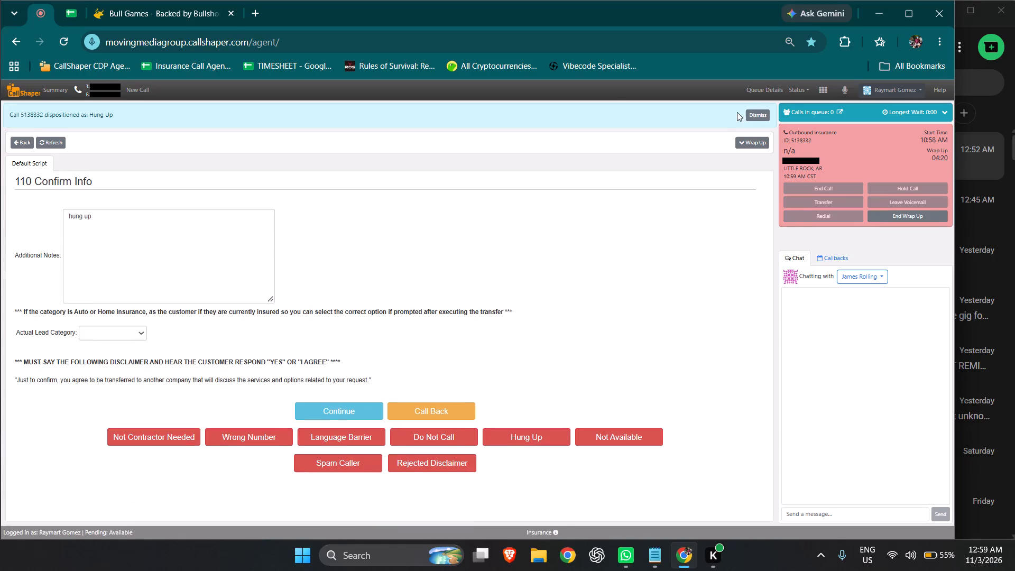
{"action": "left_click", "coordinate": [930, 213]}
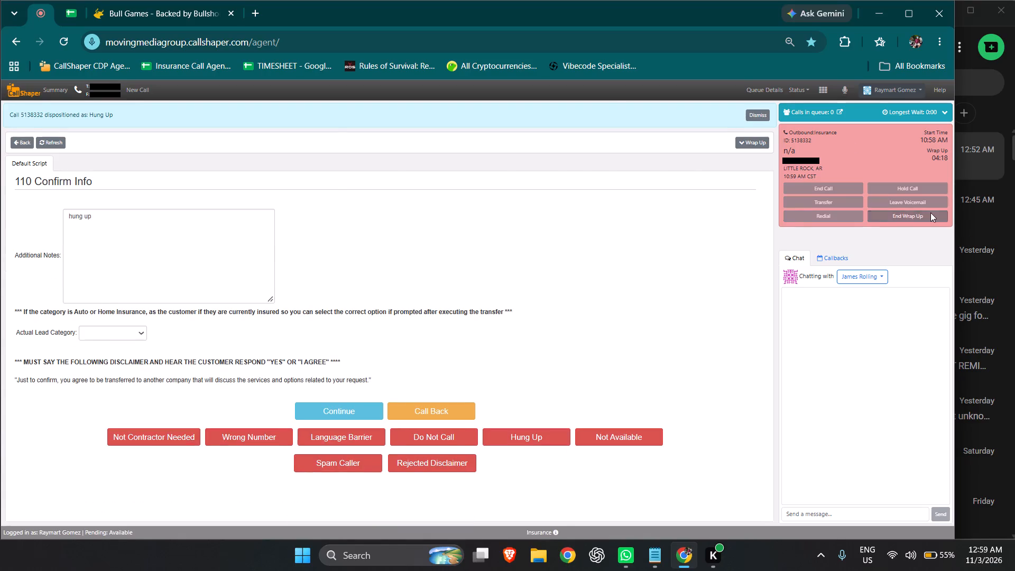
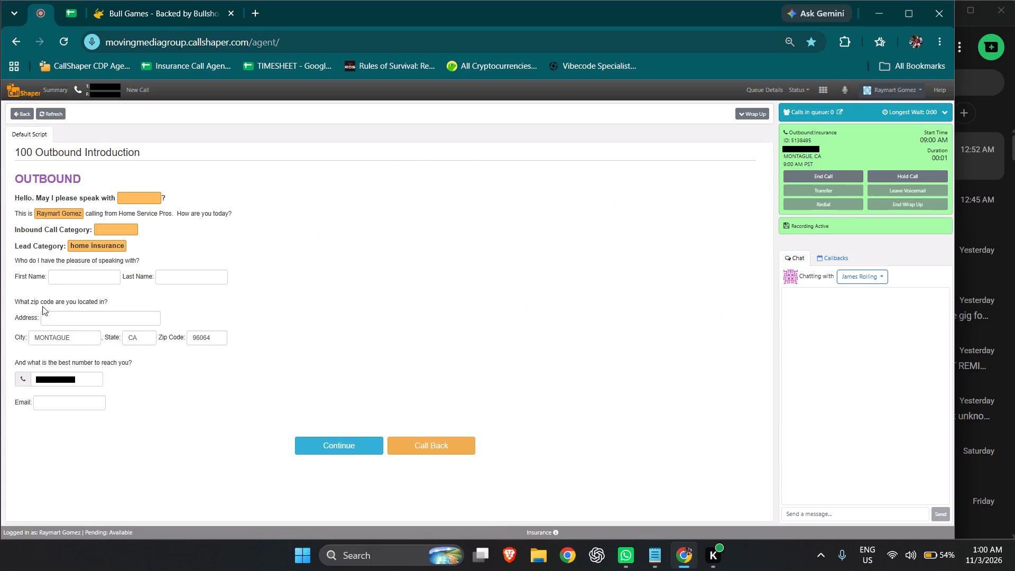
Enter "n.a" as the lead's first name in the outbound introduction and continue the script to Confirm Info.
{"action": "left_click", "coordinate": [68, 284]}
{"action": "type", "text": "n.a"}
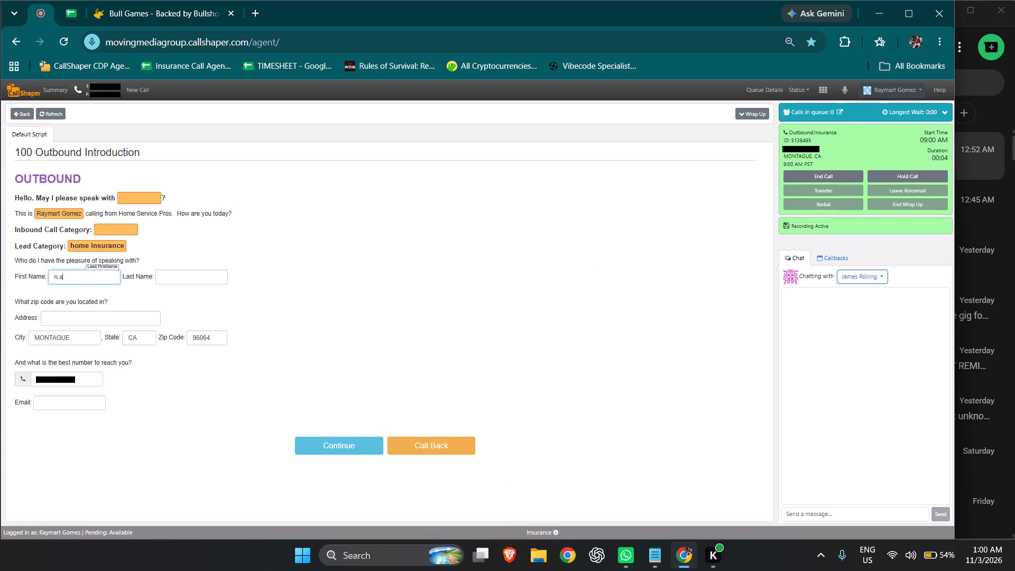
{"action": "left_click", "coordinate": [317, 435]}
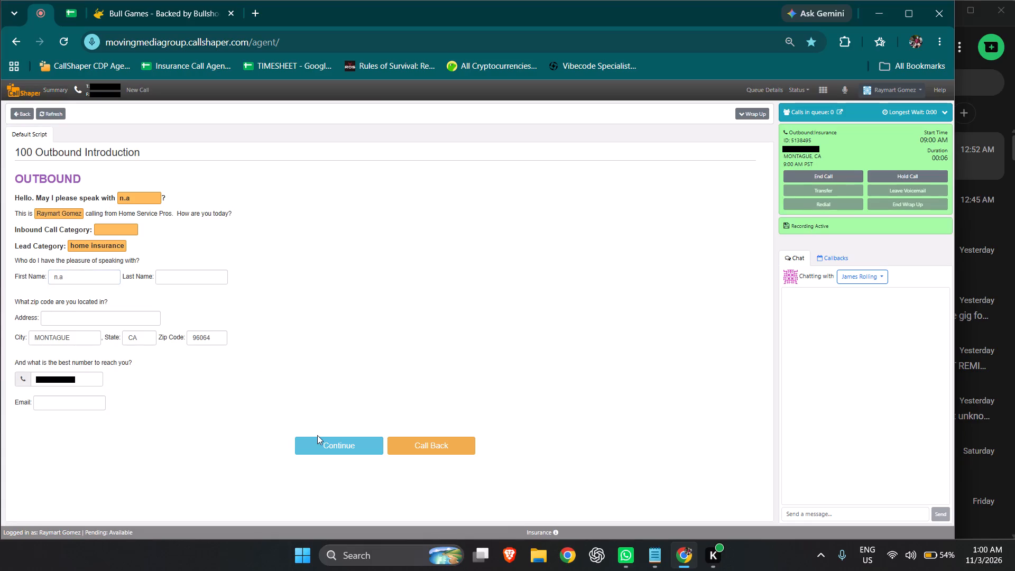
{"action": "left_click", "coordinate": [317, 435]}
{"action": "left_click", "coordinate": [320, 439]}
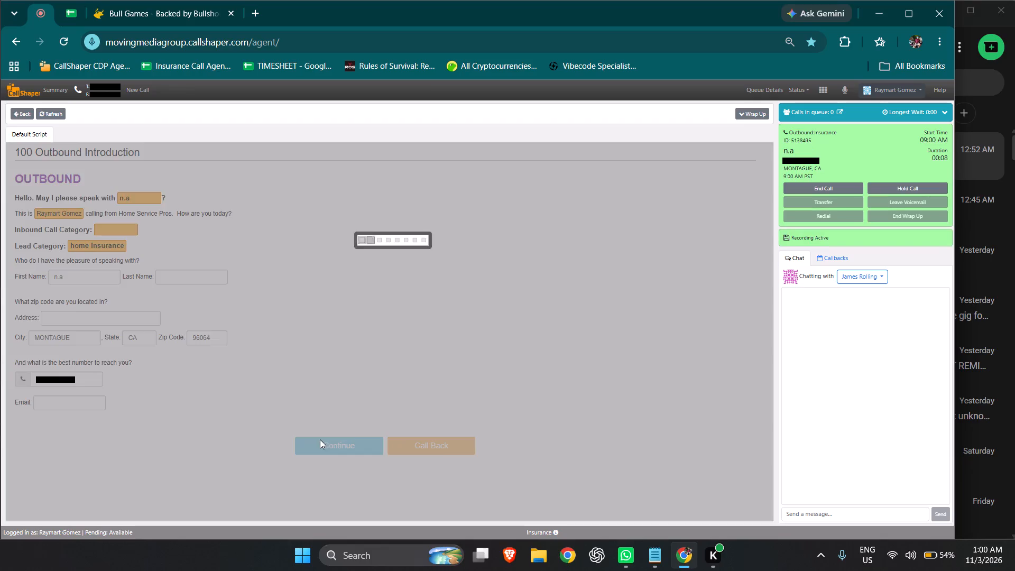
Enter an Additional Notes entry beginning with "schedule" on the Confirm Info page.
{"action": "left_click", "coordinate": [184, 196]}
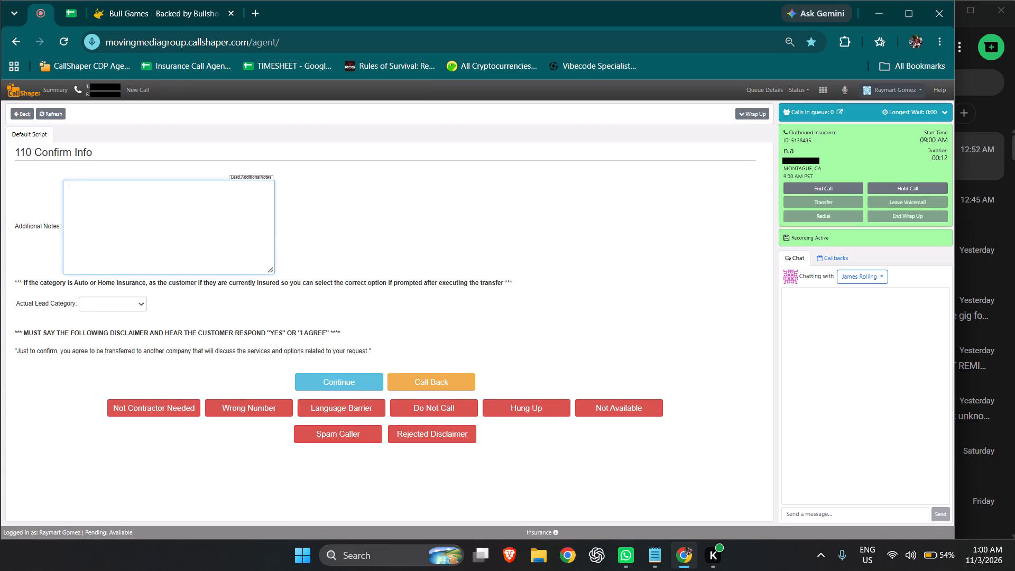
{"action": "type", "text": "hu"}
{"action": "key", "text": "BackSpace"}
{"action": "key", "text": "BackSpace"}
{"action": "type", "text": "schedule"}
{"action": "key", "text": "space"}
Complete the Additional Notes entry on the Confirm Info page so it reads "schedule callback".
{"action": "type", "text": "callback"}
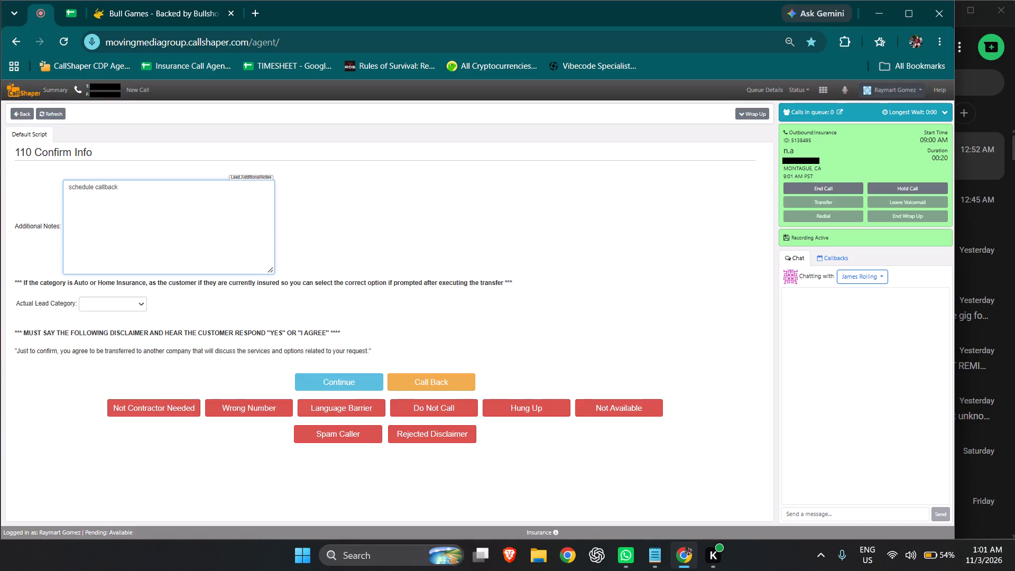
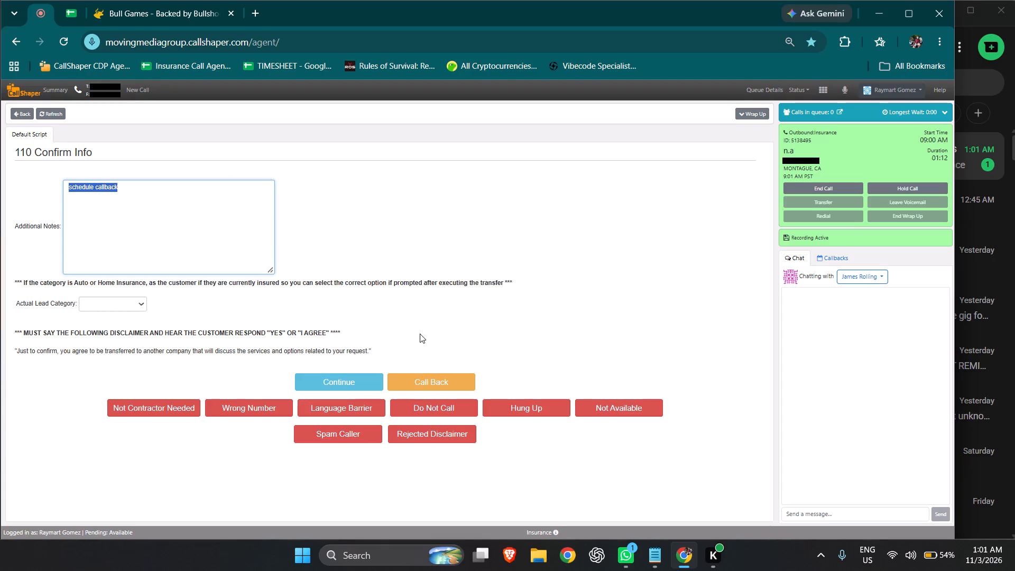
Switch to the callshaper notes in Notepad to consult the call outcome and tagging reference.
{"action": "left_click", "coordinate": [649, 568]}
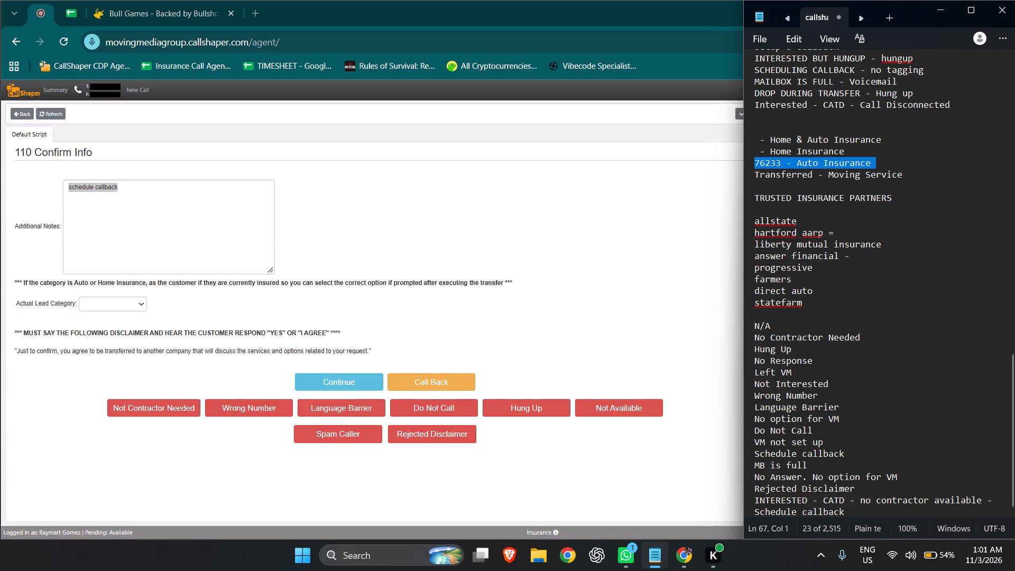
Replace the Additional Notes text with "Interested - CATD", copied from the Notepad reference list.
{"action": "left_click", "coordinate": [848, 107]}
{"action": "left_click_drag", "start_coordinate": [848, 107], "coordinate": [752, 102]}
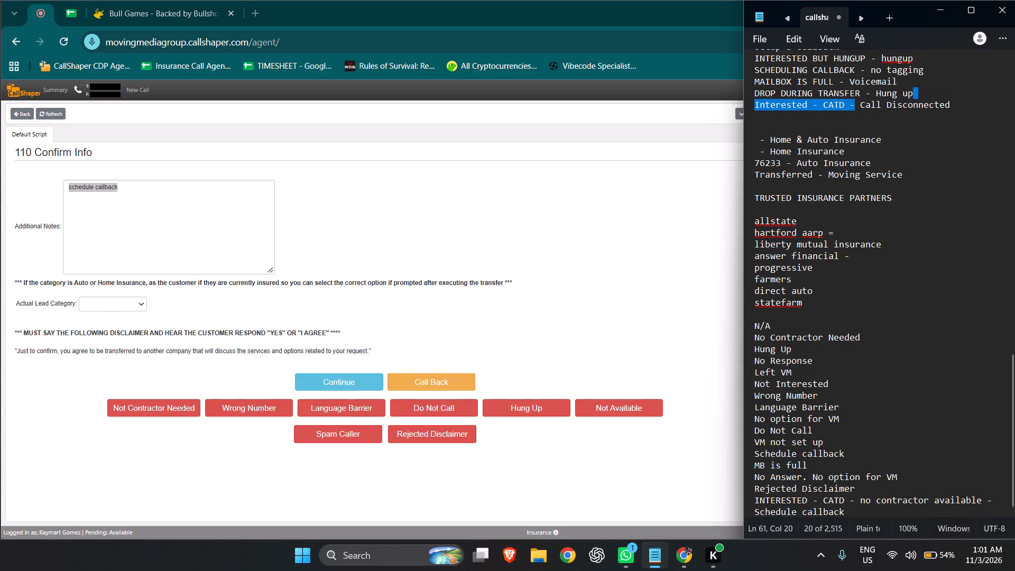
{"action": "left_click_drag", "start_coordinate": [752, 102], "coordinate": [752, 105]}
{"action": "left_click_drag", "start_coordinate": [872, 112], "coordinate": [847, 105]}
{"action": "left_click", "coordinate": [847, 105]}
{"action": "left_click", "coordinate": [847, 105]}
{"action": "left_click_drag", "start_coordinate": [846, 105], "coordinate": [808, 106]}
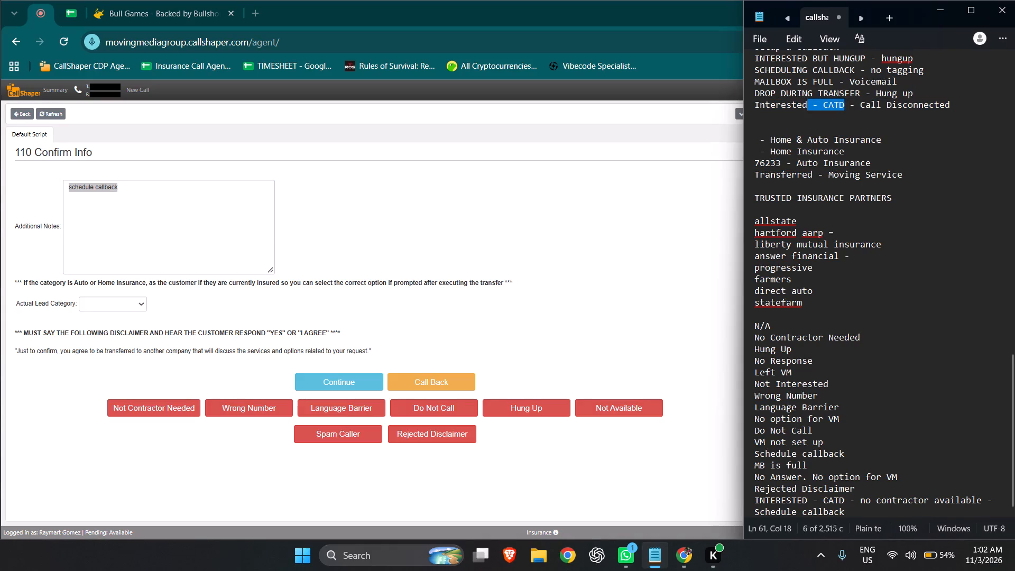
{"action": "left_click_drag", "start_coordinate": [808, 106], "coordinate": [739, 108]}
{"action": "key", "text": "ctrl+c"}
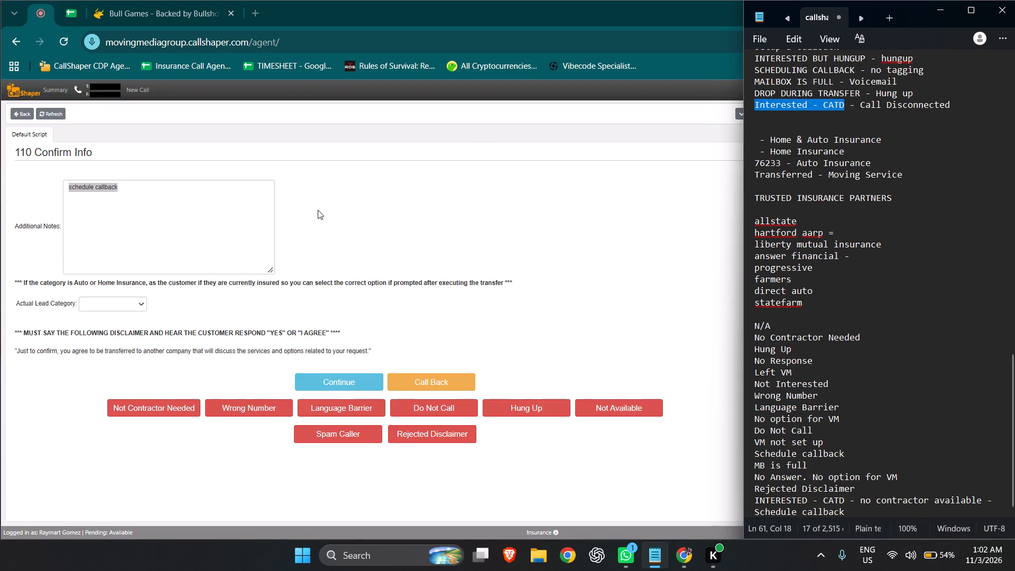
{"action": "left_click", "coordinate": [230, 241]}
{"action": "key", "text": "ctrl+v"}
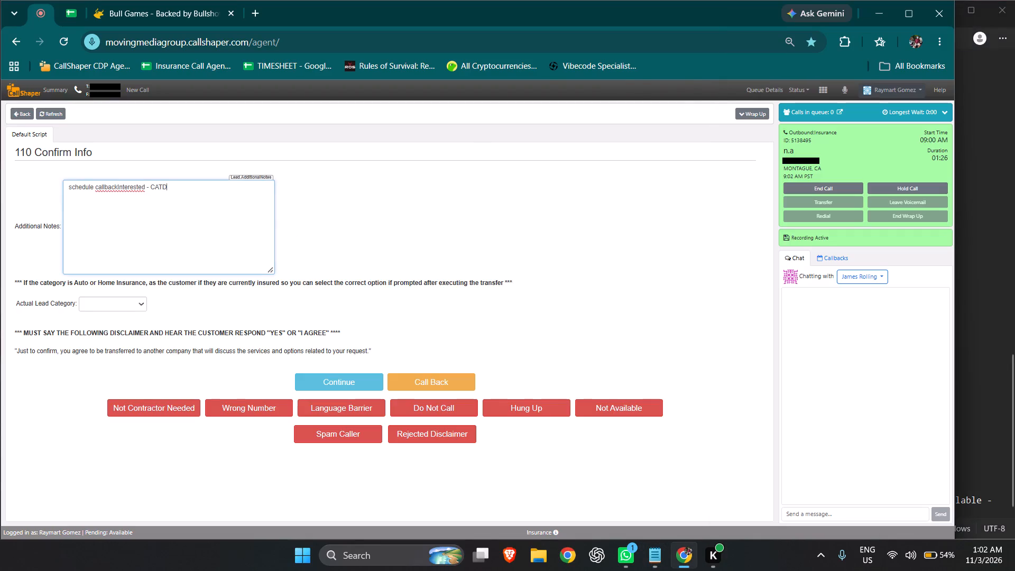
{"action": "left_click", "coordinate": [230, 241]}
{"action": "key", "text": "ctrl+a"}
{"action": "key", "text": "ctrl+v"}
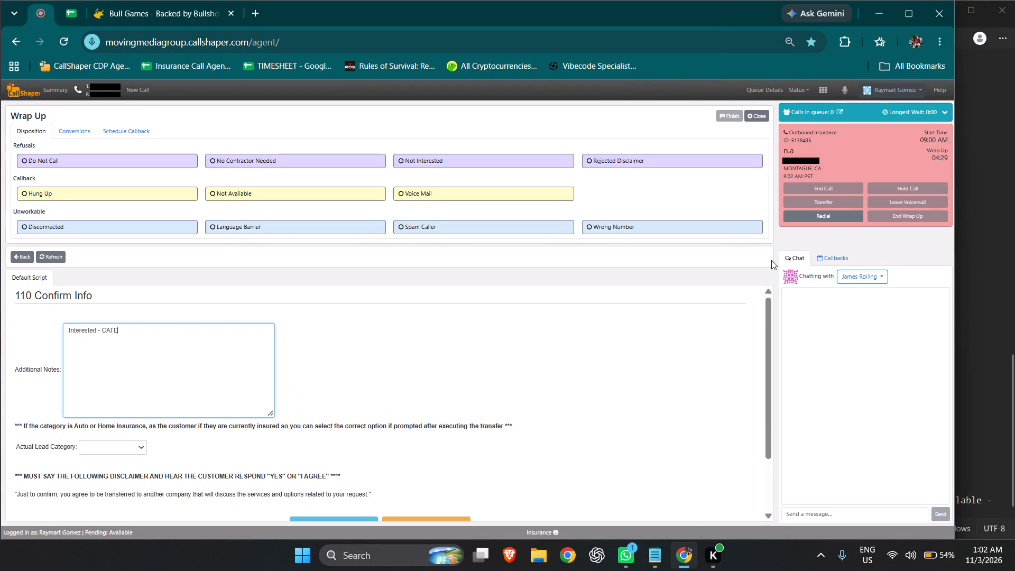
Replace the Additional Notes text with "Hung Up", copied from the Notepad reference list.
{"action": "left_click", "coordinate": [977, 267]}
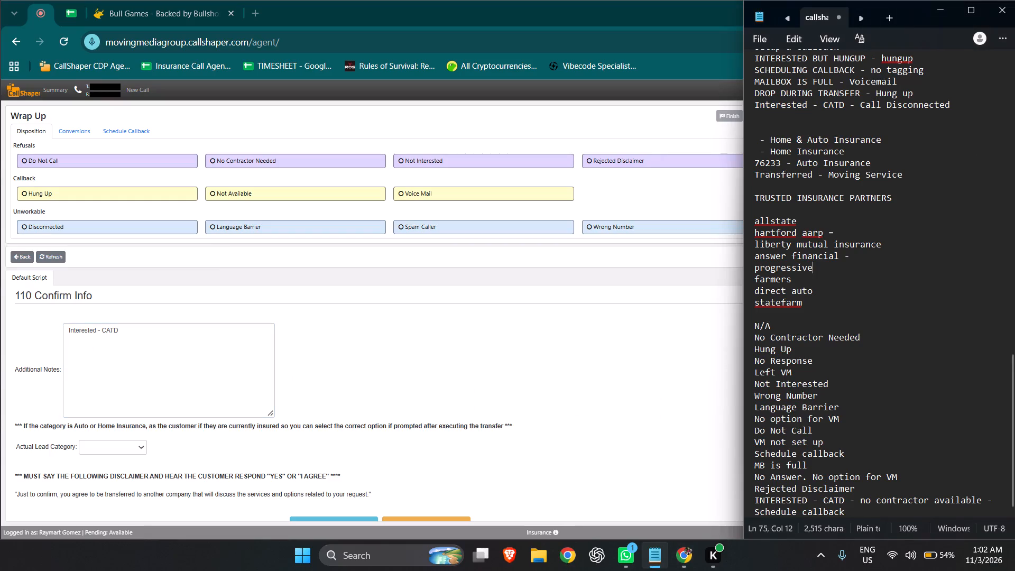
{"action": "left_click", "coordinate": [748, 343]}
{"action": "left_click", "coordinate": [746, 350]}
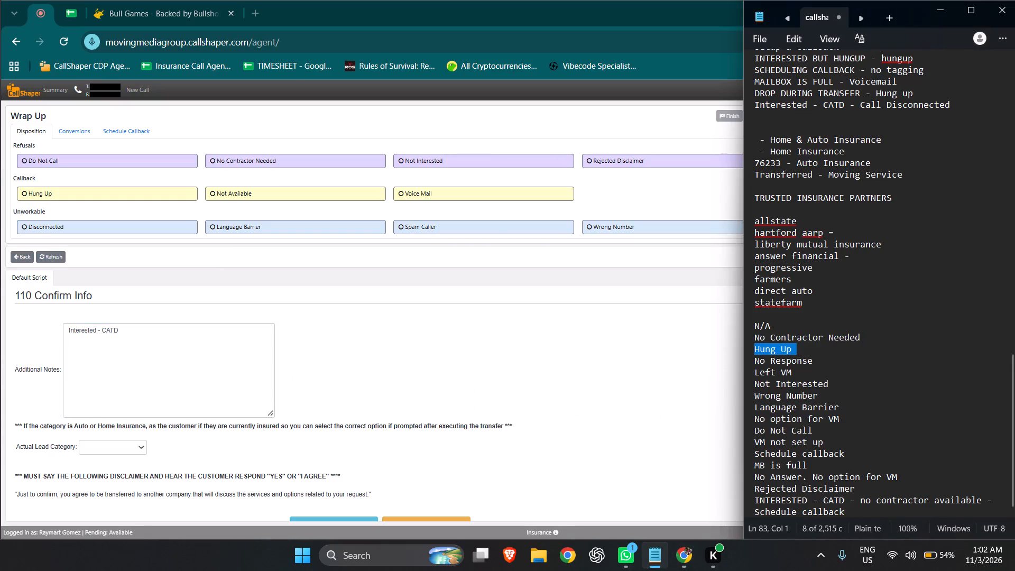
{"action": "key", "text": "ctrl+c"}
{"action": "left_click", "coordinate": [252, 398]}
{"action": "key", "text": "ctrl+a"}
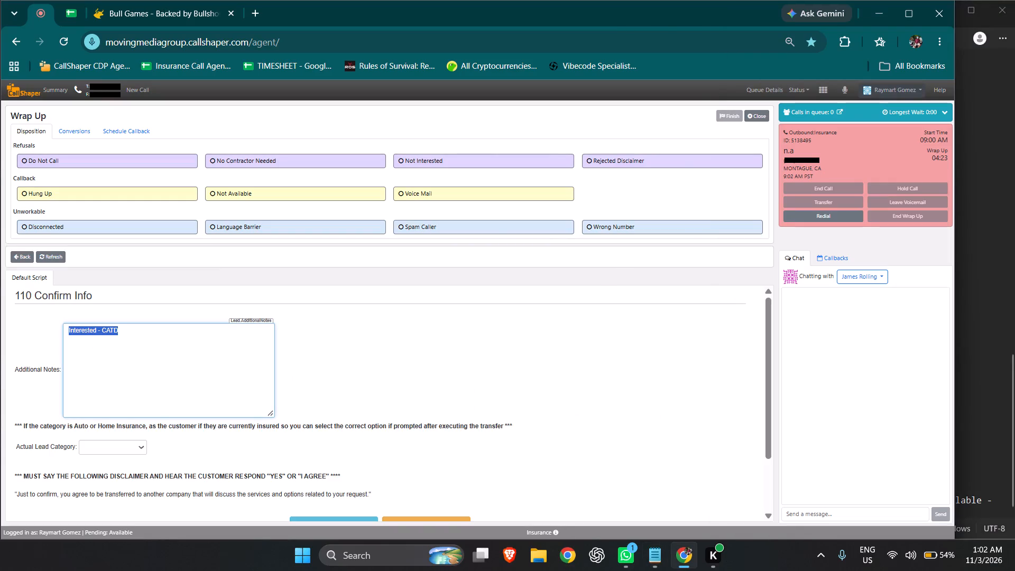
{"action": "key", "text": "ctrl+v"}
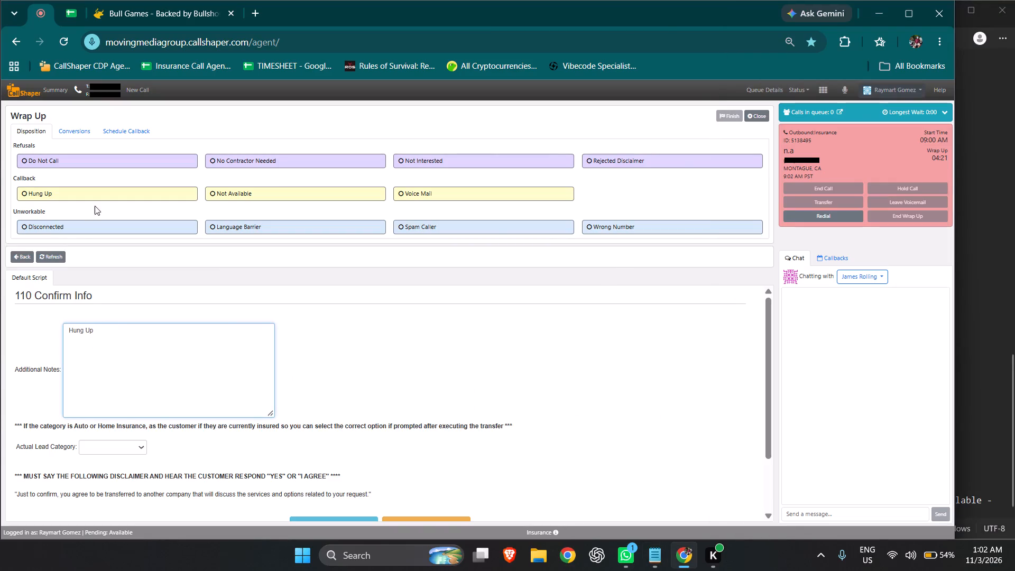
Disposition the call as Hung Up, finish the disposition, and end the wrap-up.
{"action": "left_click", "coordinate": [159, 199]}
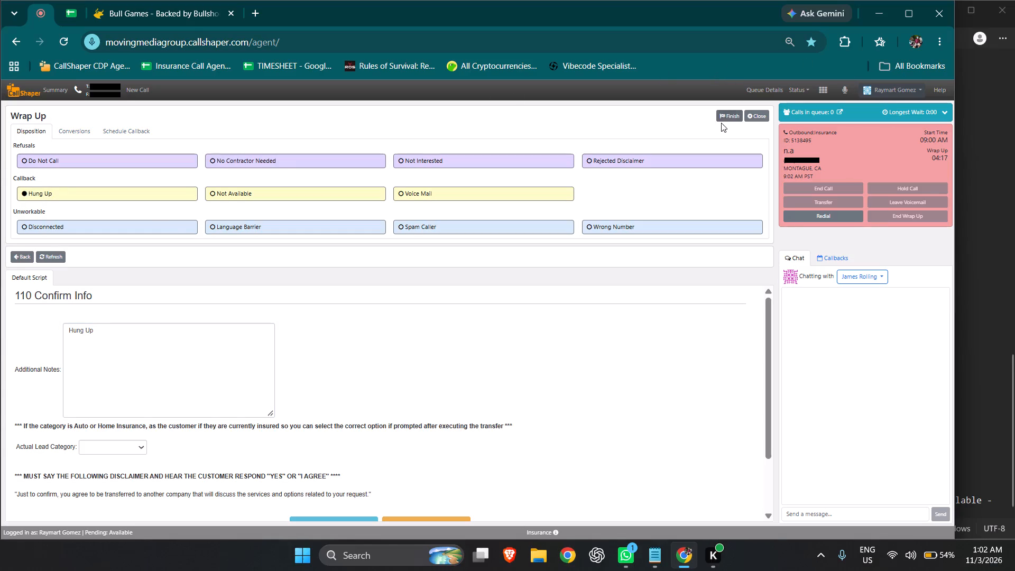
{"action": "left_click_drag", "start_coordinate": [721, 123], "coordinate": [730, 115]}
{"action": "left_click", "coordinate": [730, 115]}
{"action": "left_click", "coordinate": [922, 217]}
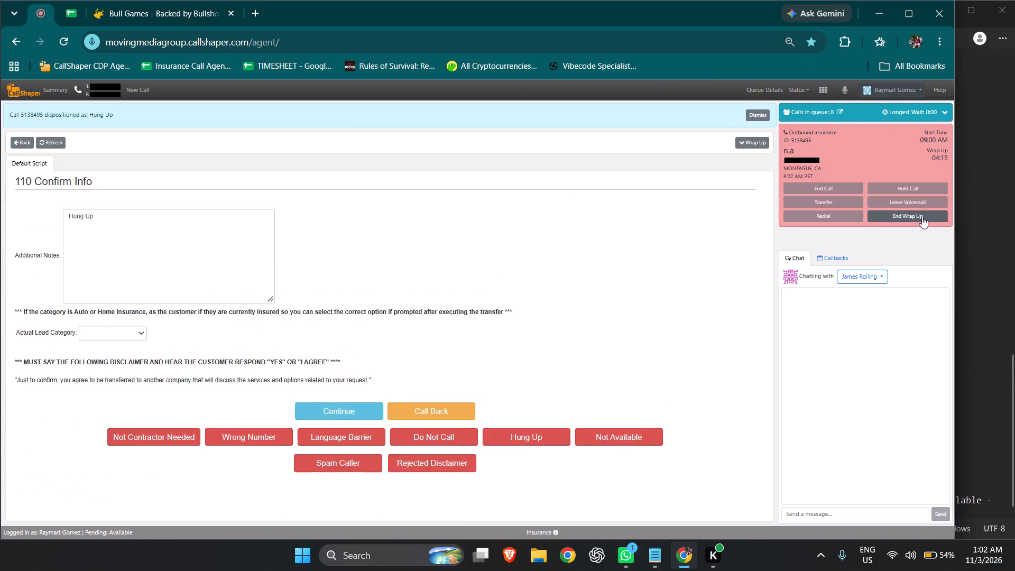
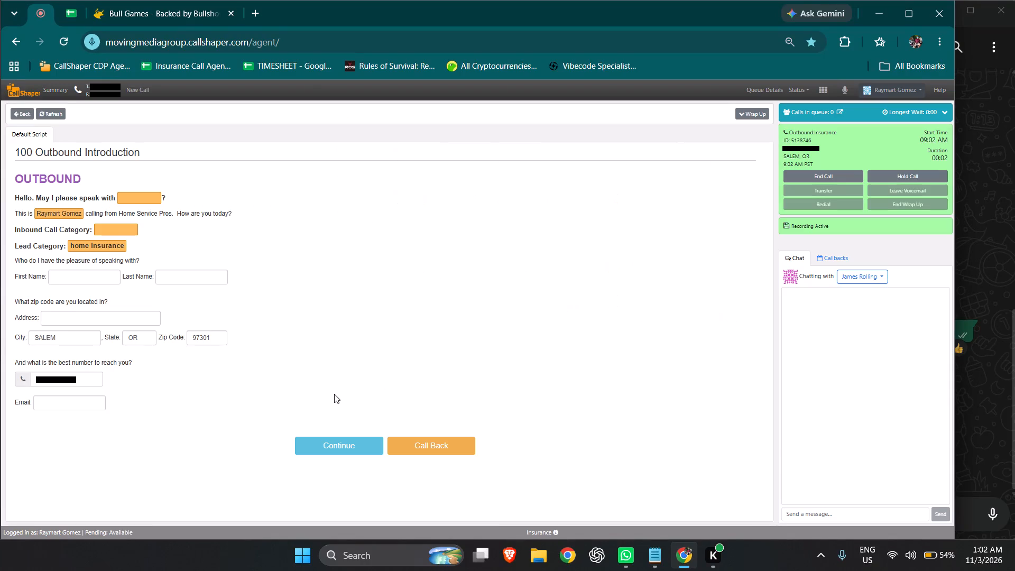
Enter "n/a" as the Salem lead's first name and add "language barrier" to the Additional Notes on the Confirm Info page.
{"action": "left_click", "coordinate": [97, 277]}
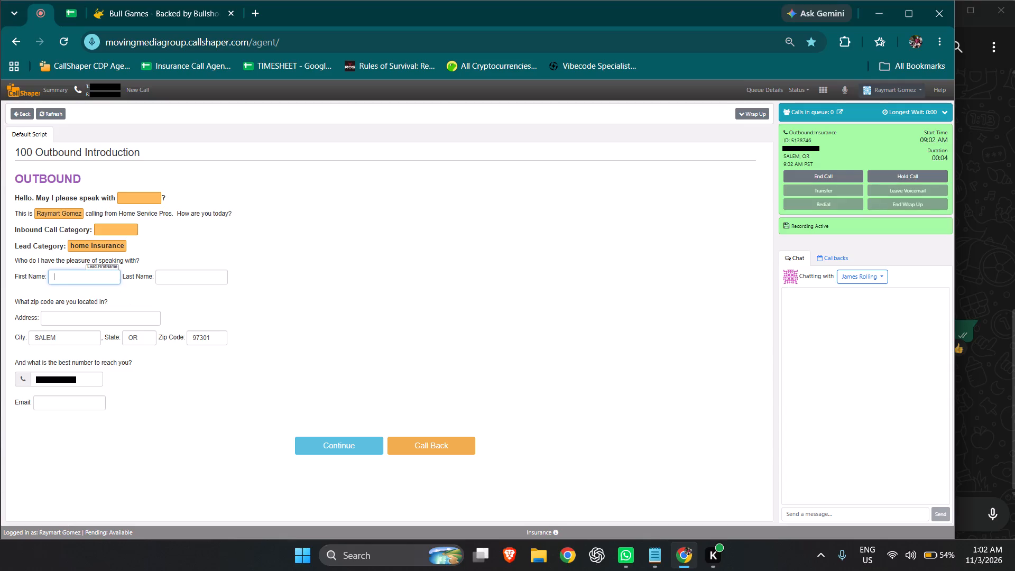
{"action": "type", "text": "n/a"}
{"action": "left_click_drag", "start_coordinate": [303, 467], "coordinate": [375, 436]}
{"action": "left_click", "coordinate": [375, 436]}
{"action": "left_click", "coordinate": [371, 440]}
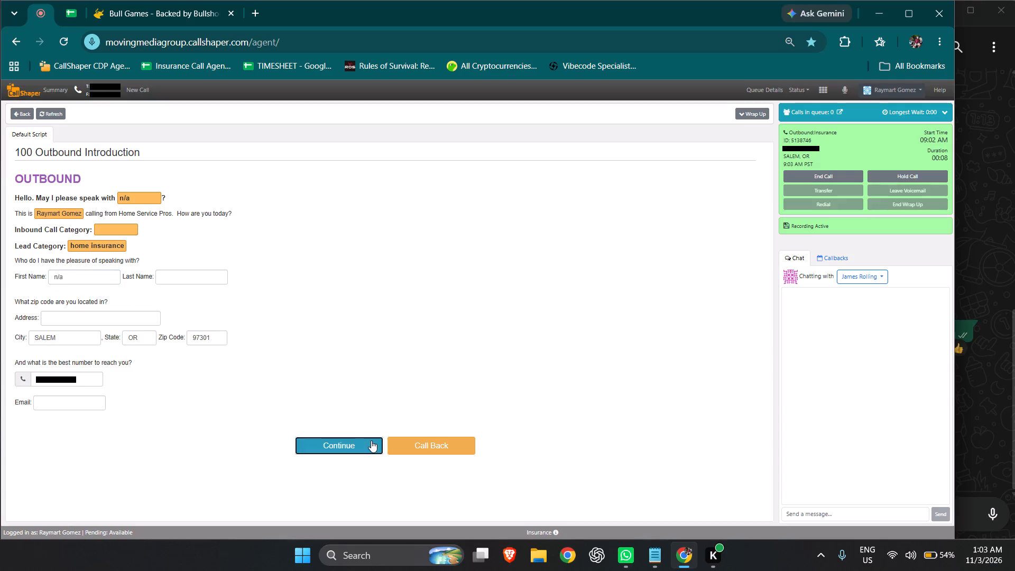
{"action": "left_click", "coordinate": [144, 237]}
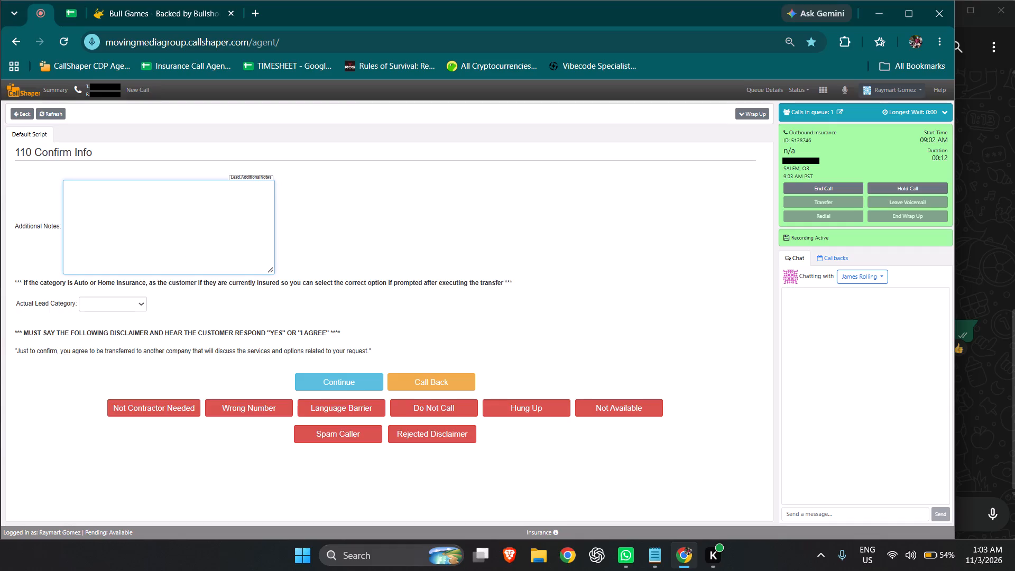
{"action": "type", "text": "langu"}
{"action": "type", "text": "age barrier"}
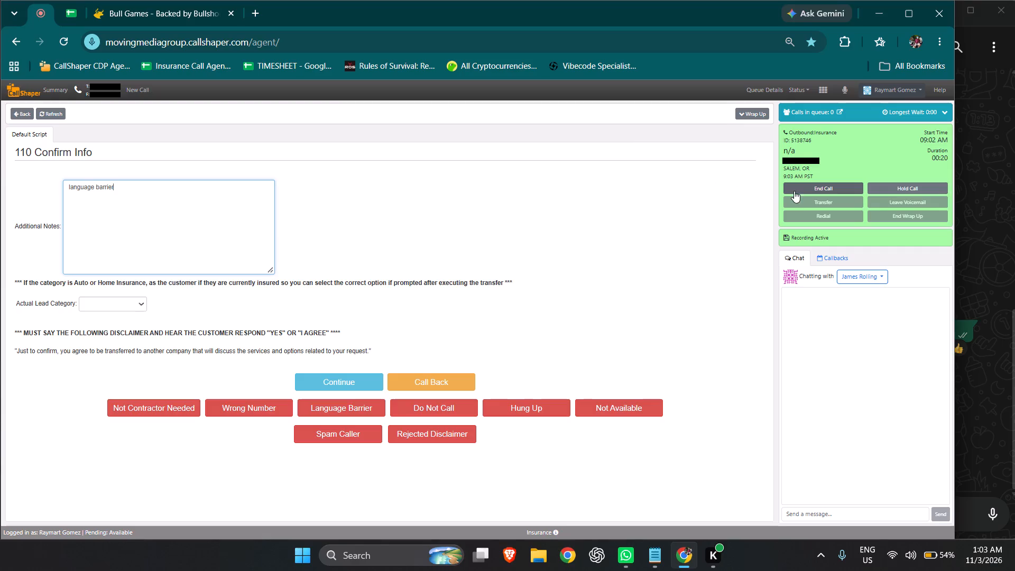
End the call, finish its disposition as Language Barrier, and end the wrap-up.
{"action": "left_click", "coordinate": [817, 191]}
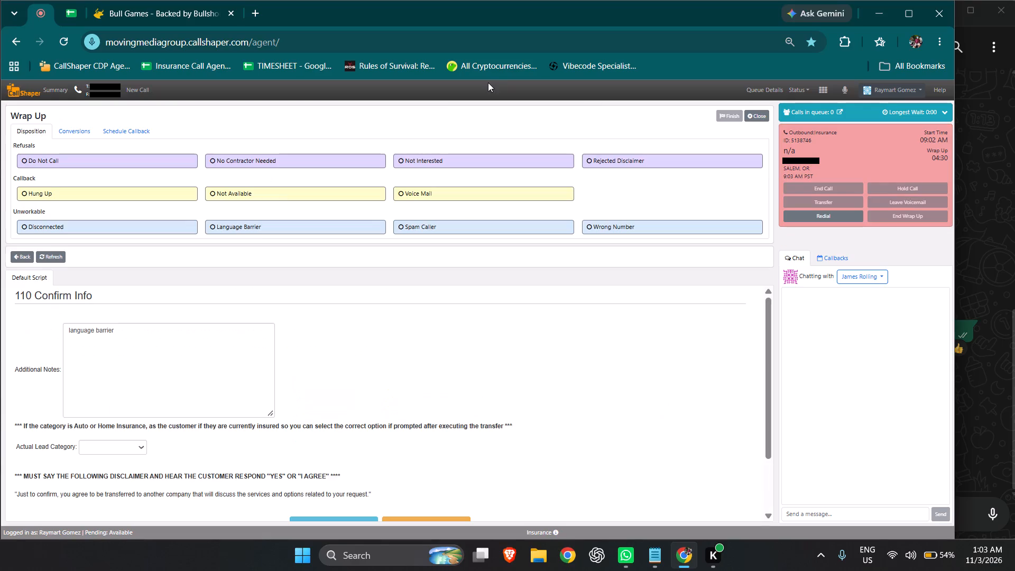
{"action": "left_click", "coordinate": [286, 222]}
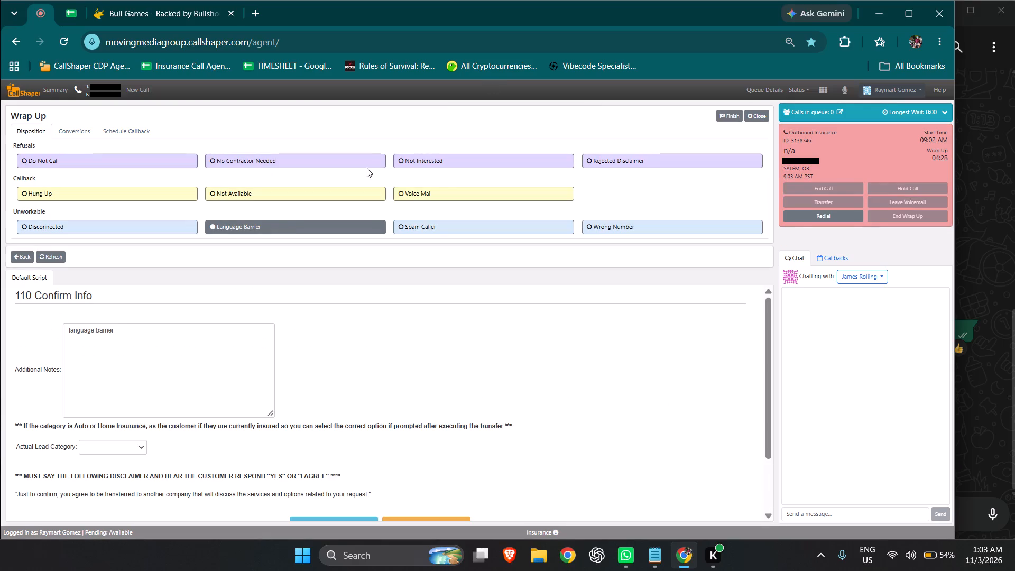
{"action": "left_click", "coordinate": [727, 124]}
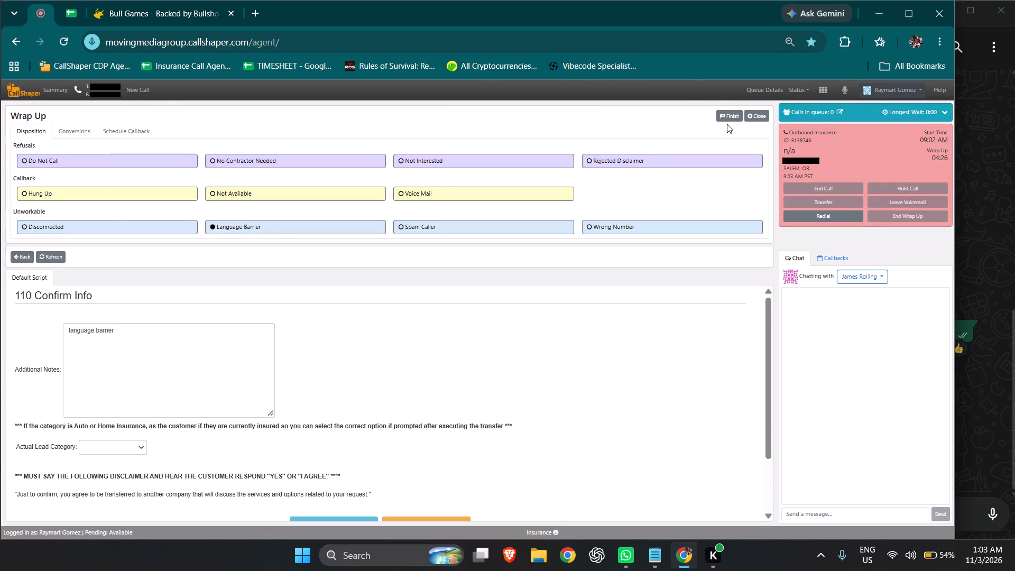
{"action": "left_click", "coordinate": [734, 118]}
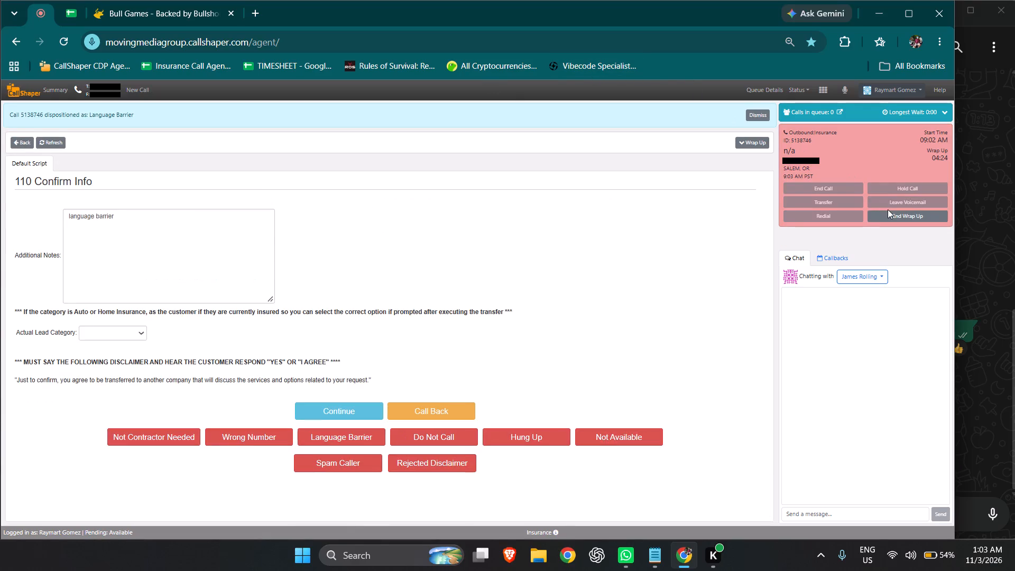
{"action": "left_click", "coordinate": [888, 209]}
{"action": "left_click", "coordinate": [888, 219]}
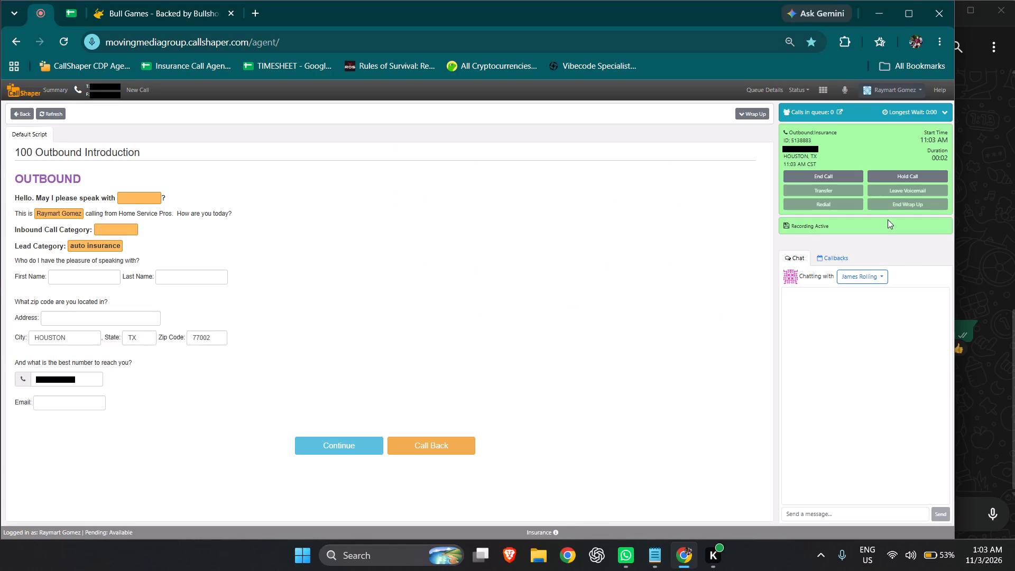
Enter "n/a" as the Houston lead's first name and add "no contractor needed" to the Additional Notes on the Confirm Info page.
{"action": "left_click", "coordinate": [94, 279]}
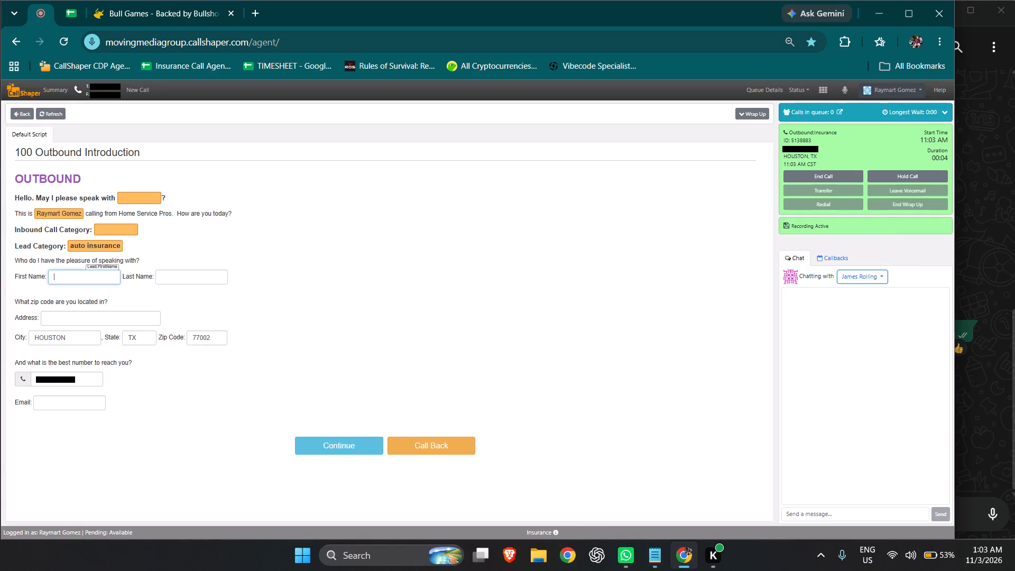
{"action": "type", "text": "n/a"}
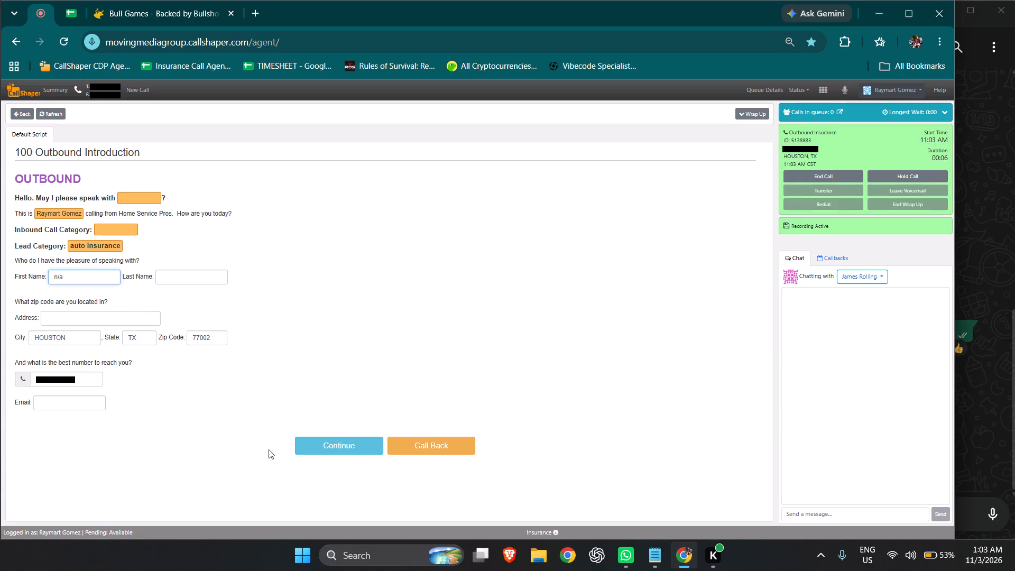
{"action": "left_click", "coordinate": [305, 446]}
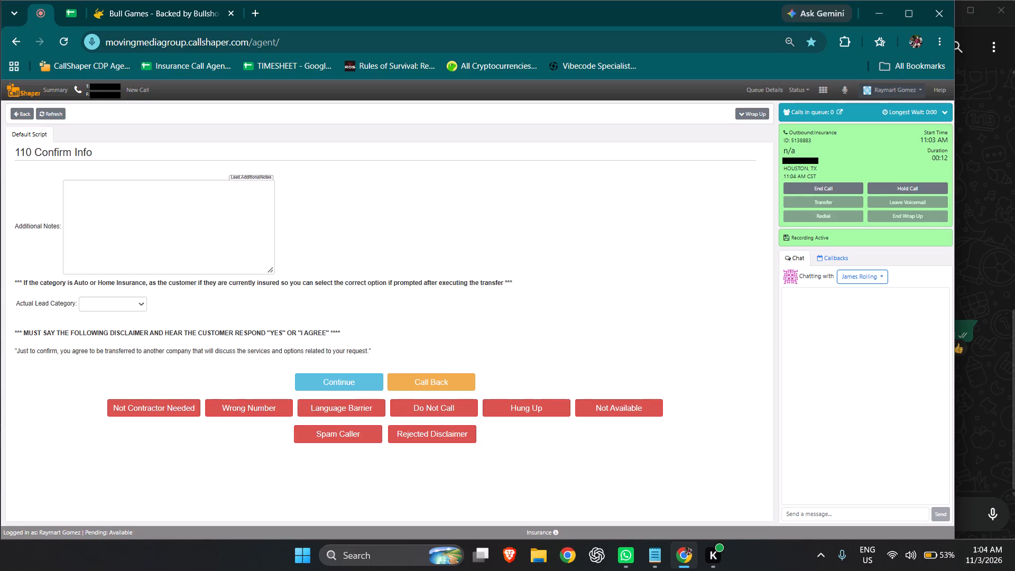
{"action": "left_click", "coordinate": [91, 229]}
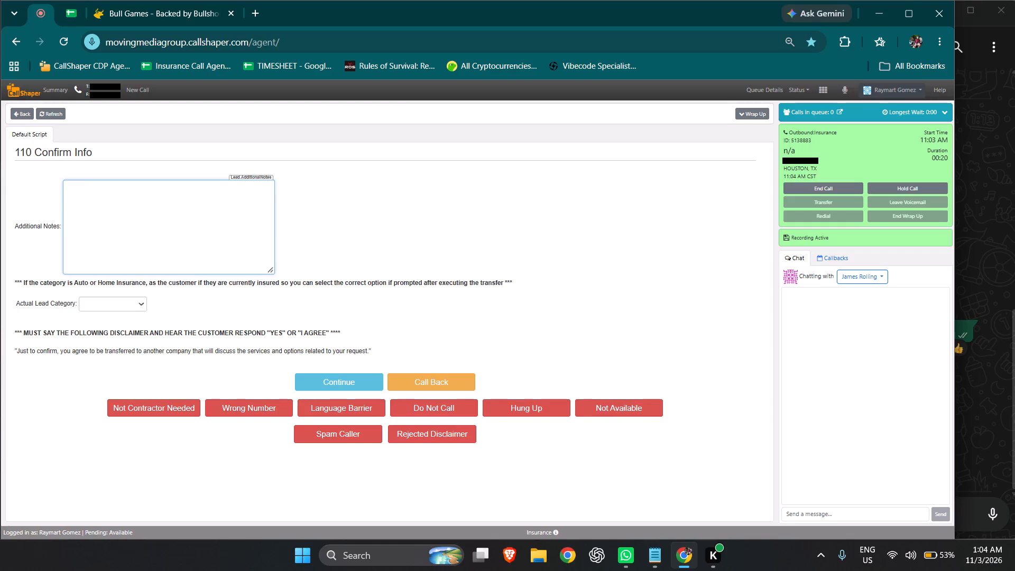
{"action": "type", "text": "no c"}
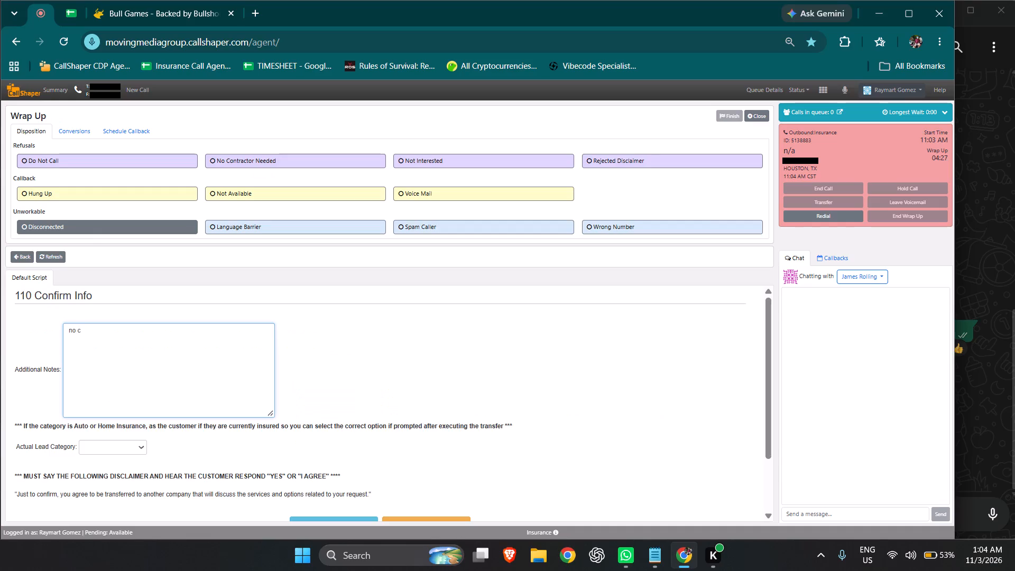
{"action": "type", "text": "ontractor needed"}
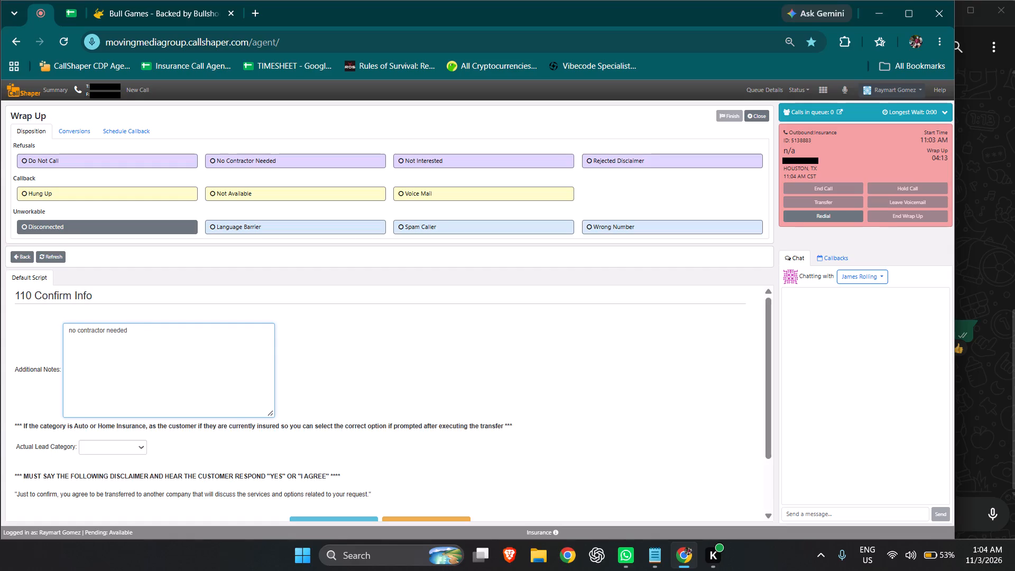
Disposition the call as No Contractor Needed, finish the disposition, and end the wrap-up.
{"action": "left_click", "coordinate": [243, 160]}
{"action": "left_click", "coordinate": [726, 116]}
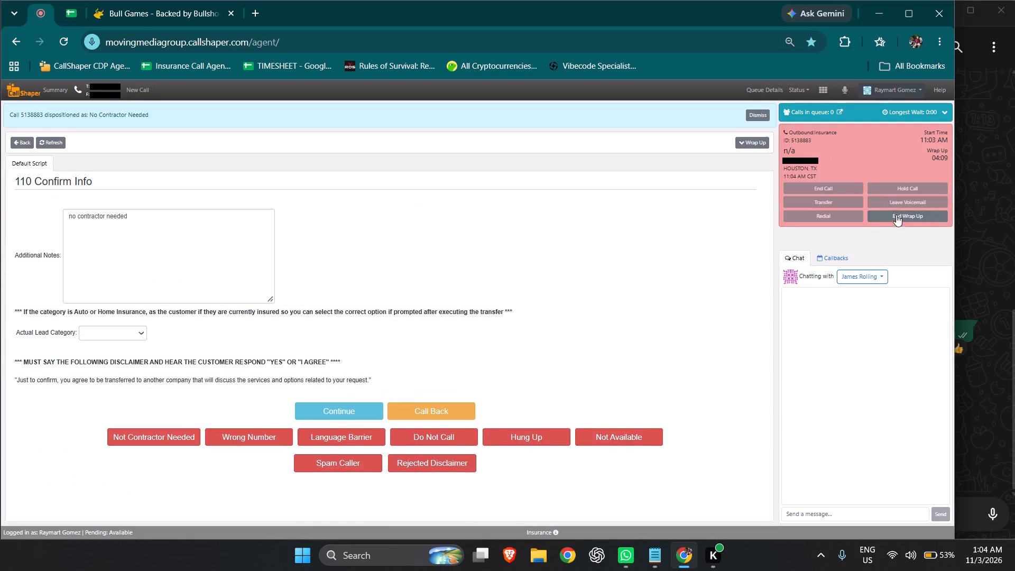
{"action": "left_click", "coordinate": [898, 218]}
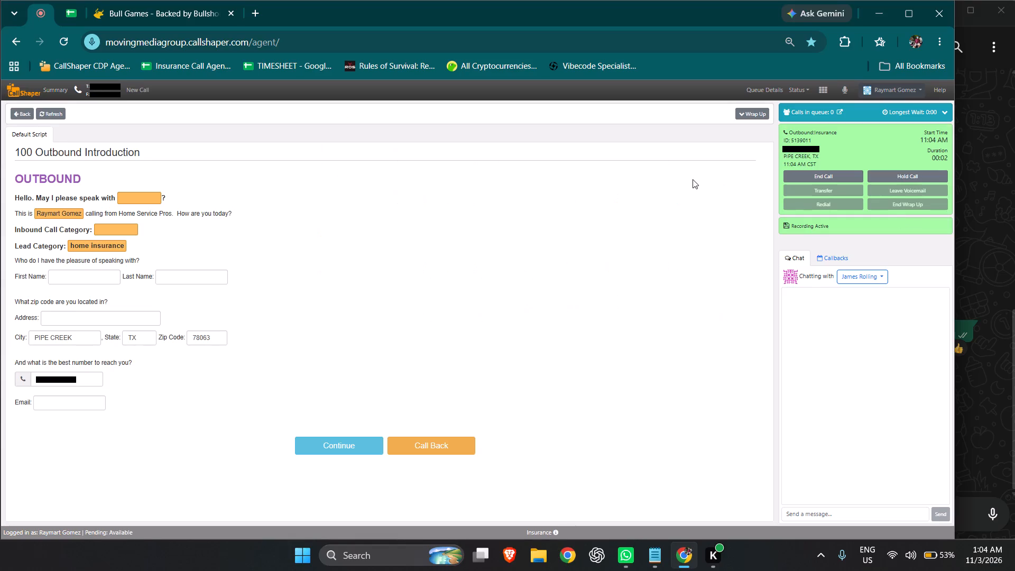
Enter "n/a" as the Pipe Creek lead's first name and add "hung up" to the Additional Notes on the Confirm Info page.
{"action": "left_click", "coordinate": [73, 276]}
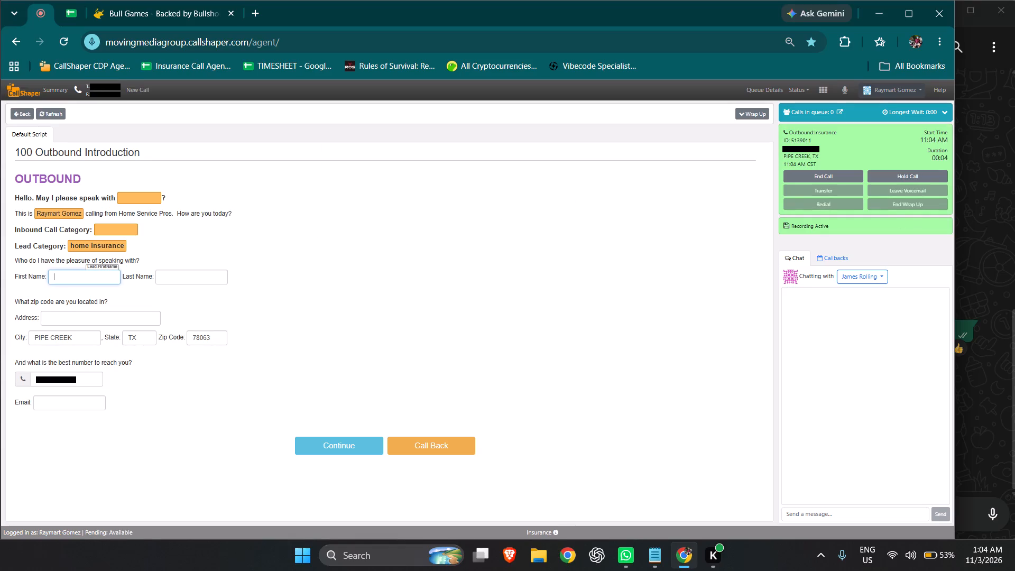
{"action": "type", "text": "n/a"}
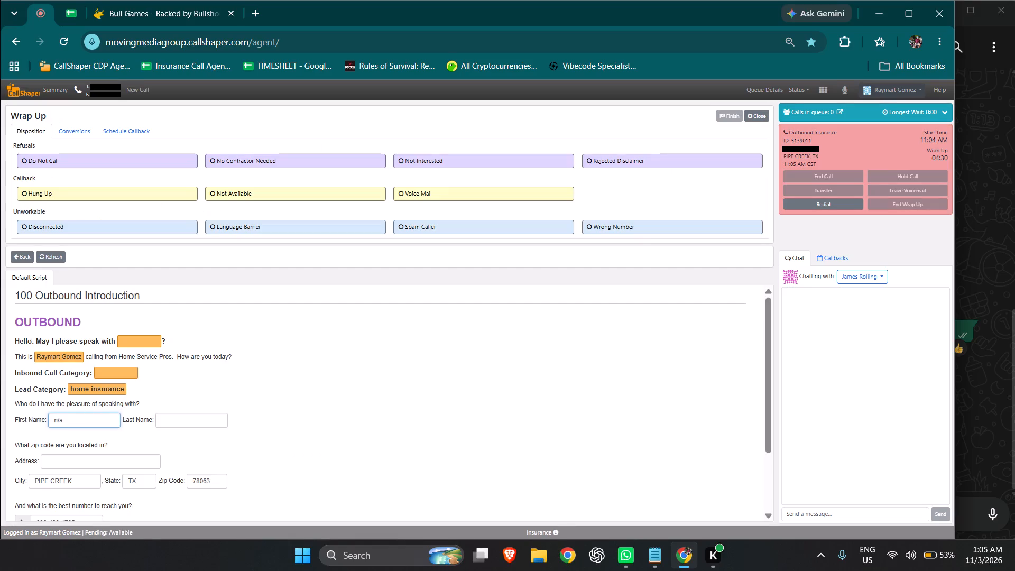
{"action": "scroll", "coordinate": [235, 376], "scroll_direction": "down", "scroll_amount": 2}
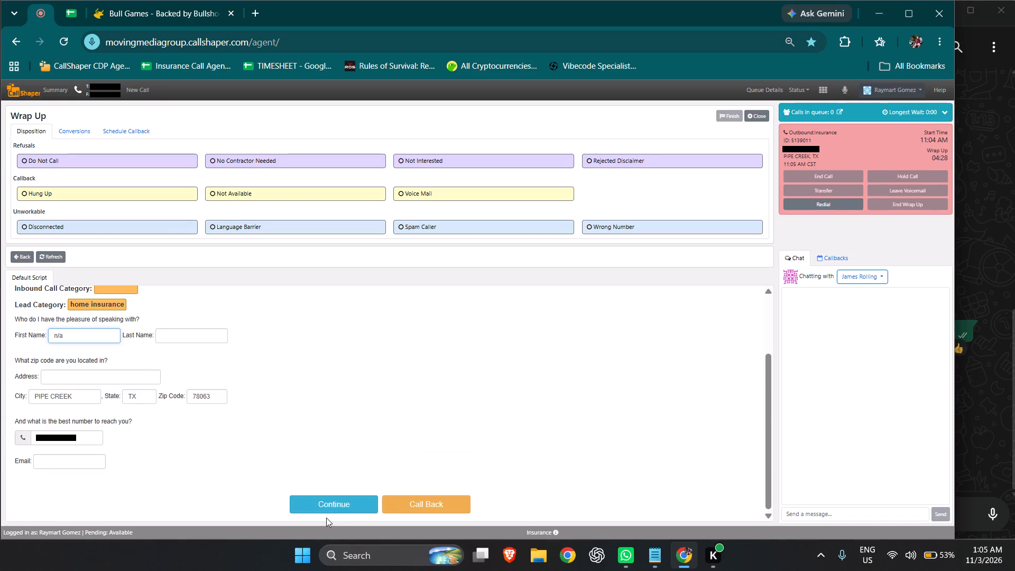
{"action": "left_click", "coordinate": [334, 511]}
{"action": "left_click", "coordinate": [207, 397]}
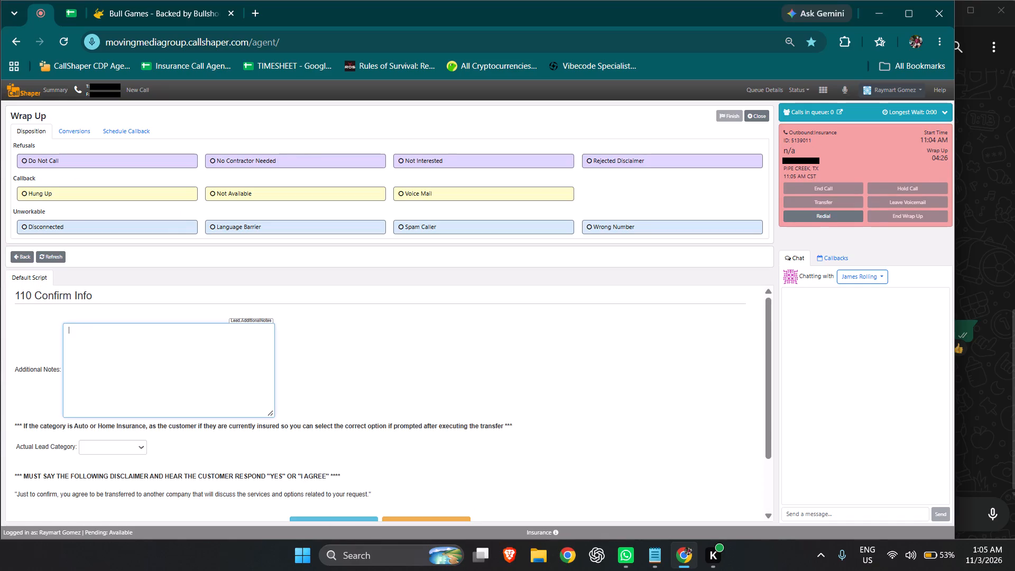
{"action": "type", "text": "hung up"}
Disposition the Pipe Creek call as Hung Up, finish the disposition, and end the wrap-up.
{"action": "left_click", "coordinate": [43, 199]}
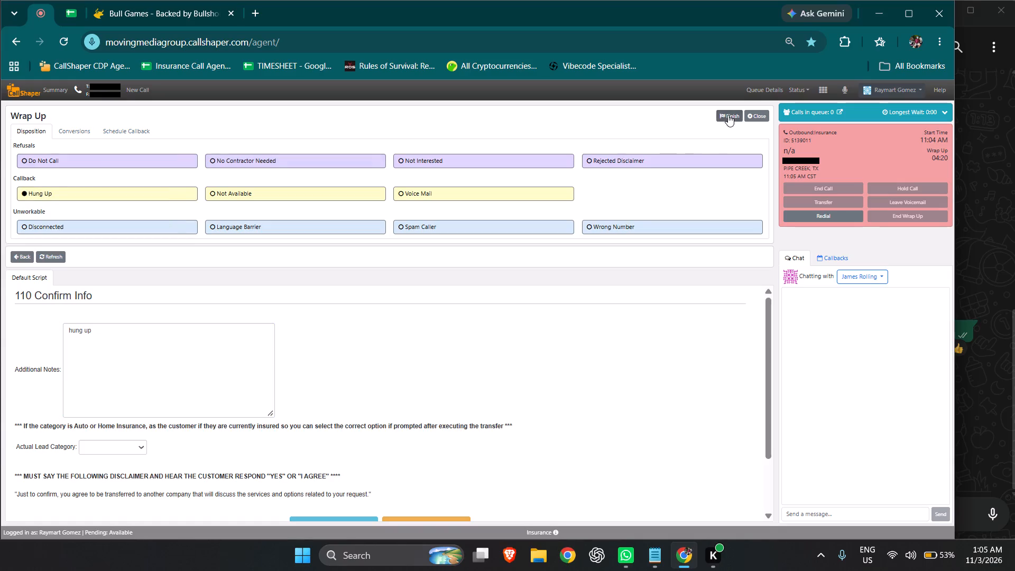
{"action": "left_click", "coordinate": [728, 115]}
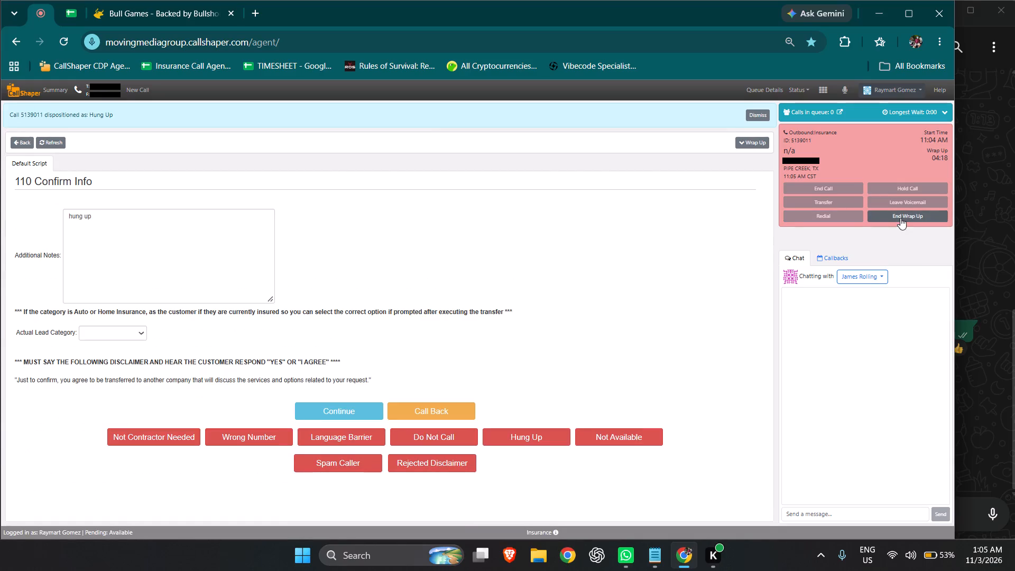
{"action": "left_click", "coordinate": [900, 218]}
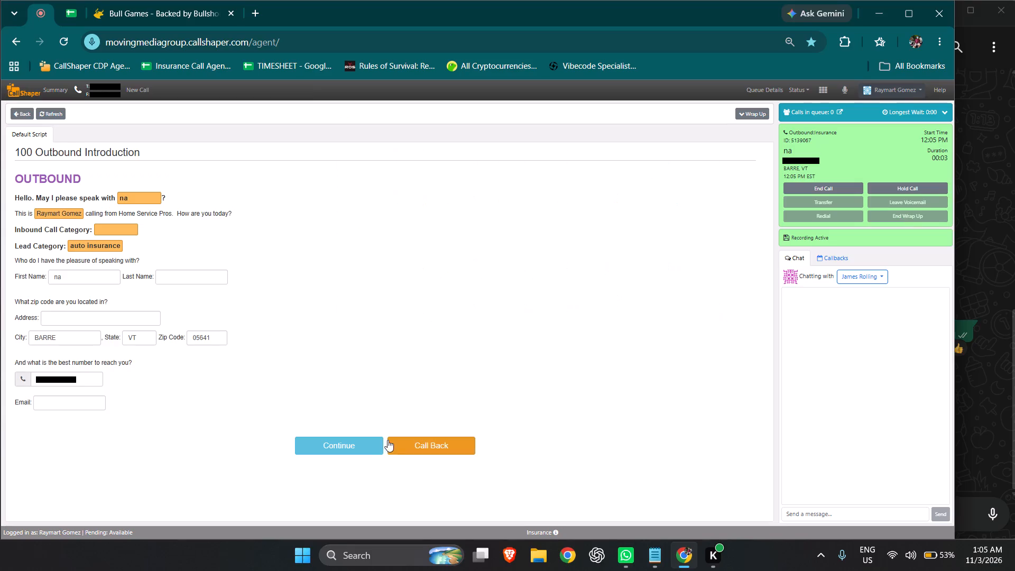
Continue the Barre call to the Confirm Info page and add "hung up" on a new line below the existing Additional Notes.
{"action": "left_click", "coordinate": [364, 449]}
{"action": "left_click", "coordinate": [113, 256]}
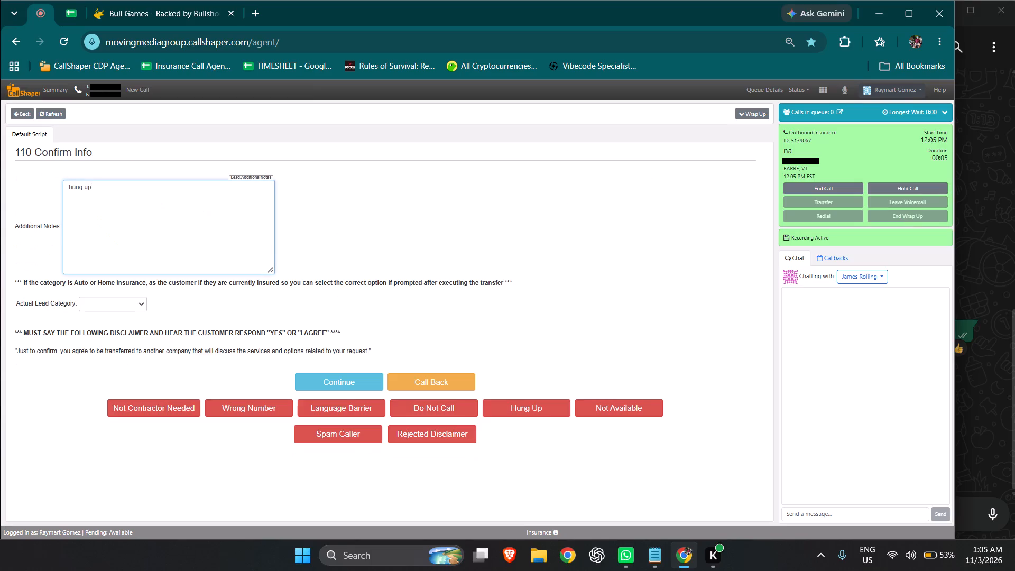
{"action": "key", "text": "Return"}
{"action": "key", "text": "j"}
{"action": "key", "text": "BackSpace"}
{"action": "type", "text": "hung up"}
{"action": "key", "text": "space"}
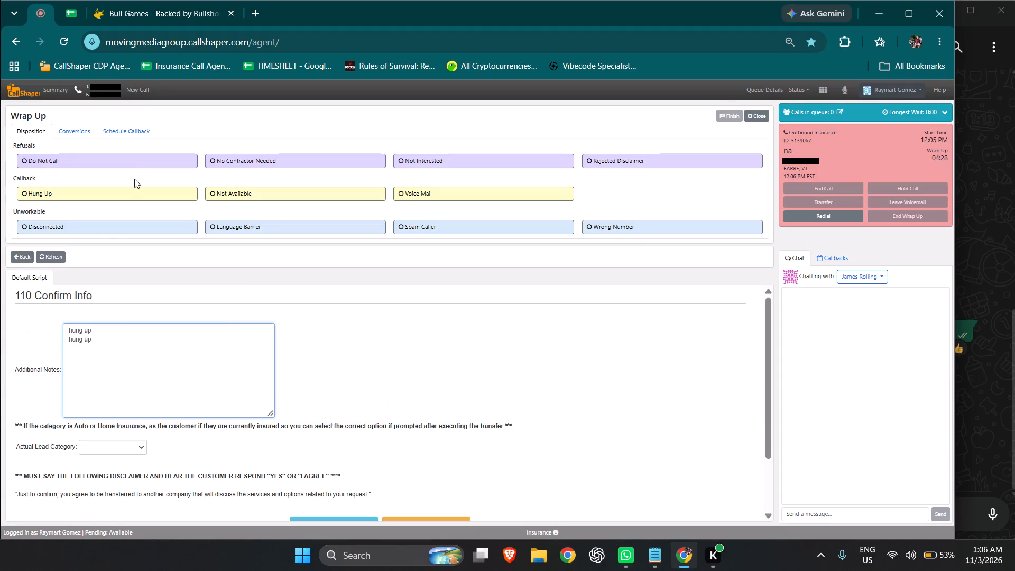
Disposition the Barre call as Hung Up, finish the disposition, and end the wrap-up.
{"action": "left_click", "coordinate": [128, 194]}
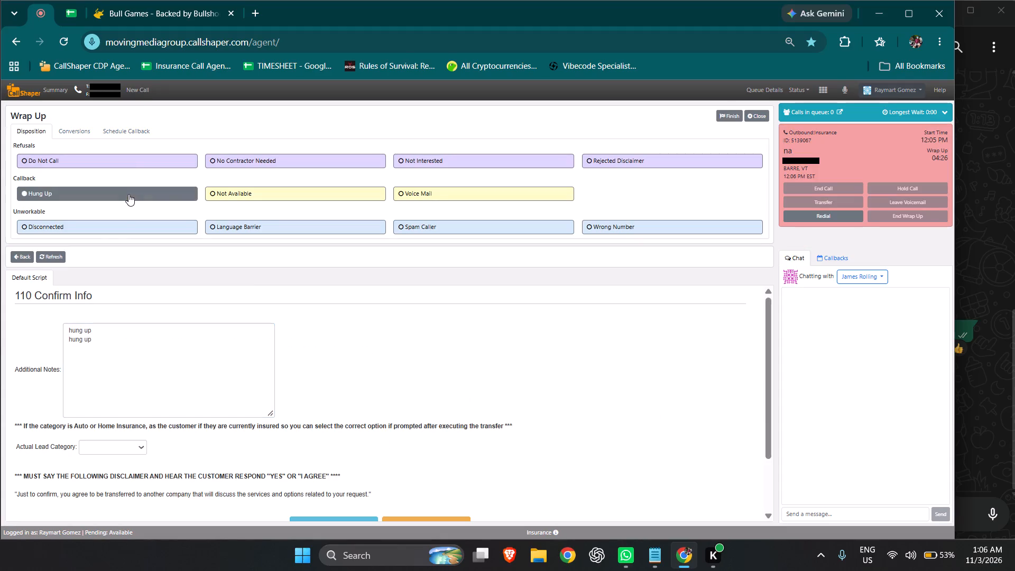
{"action": "left_click", "coordinate": [735, 116]}
{"action": "left_click", "coordinate": [914, 222]}
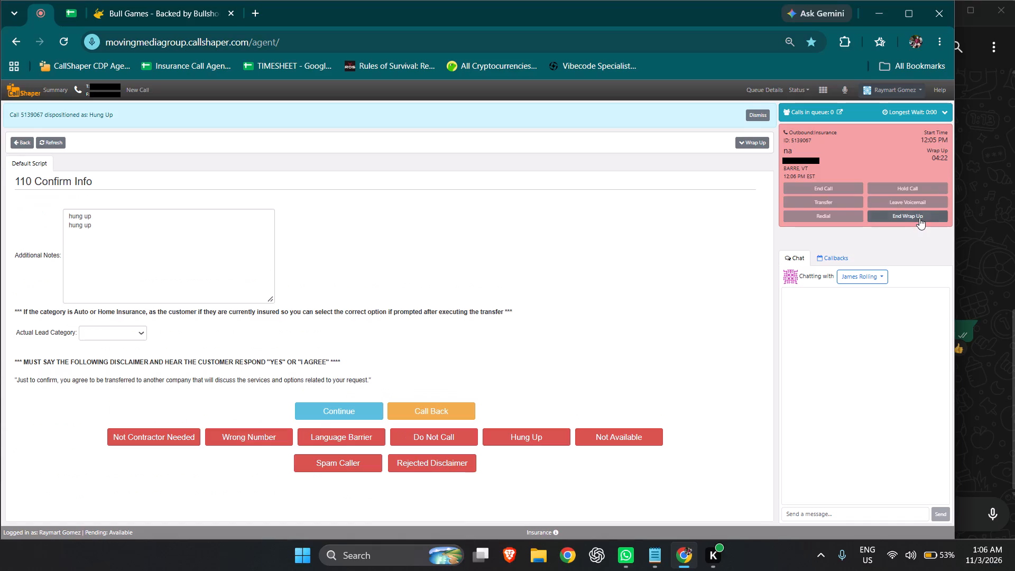
{"action": "left_click", "coordinate": [919, 218]}
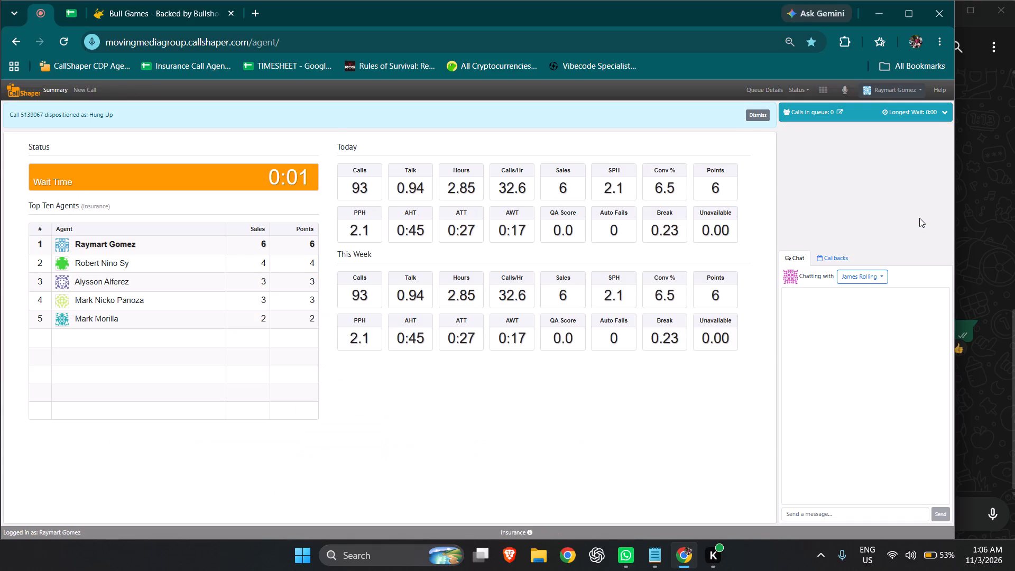
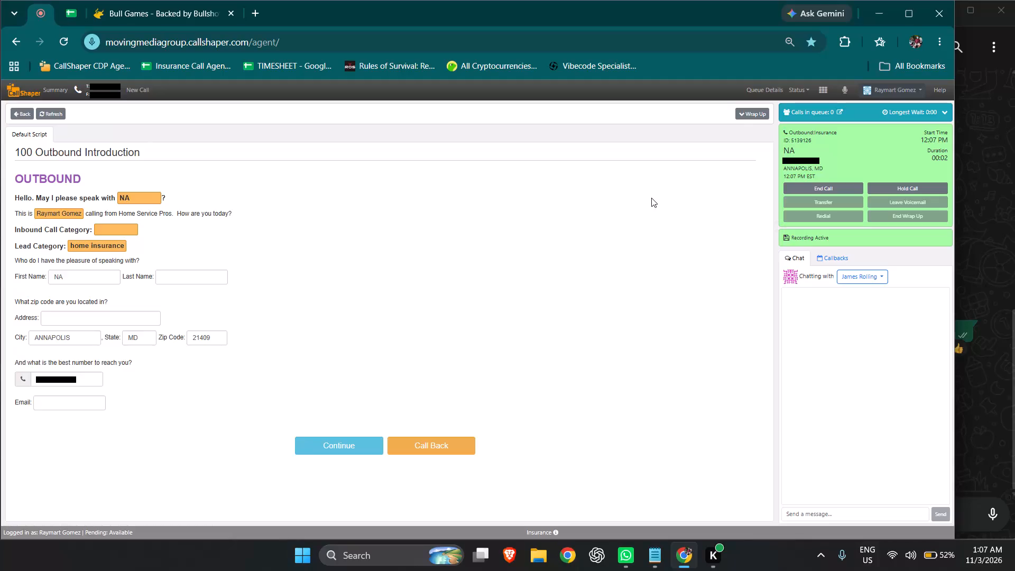
Continue the Annapolis call to the Confirm Info page and add "no contractor needed" on a new line below the existing Additional Notes.
{"action": "left_click", "coordinate": [328, 447]}
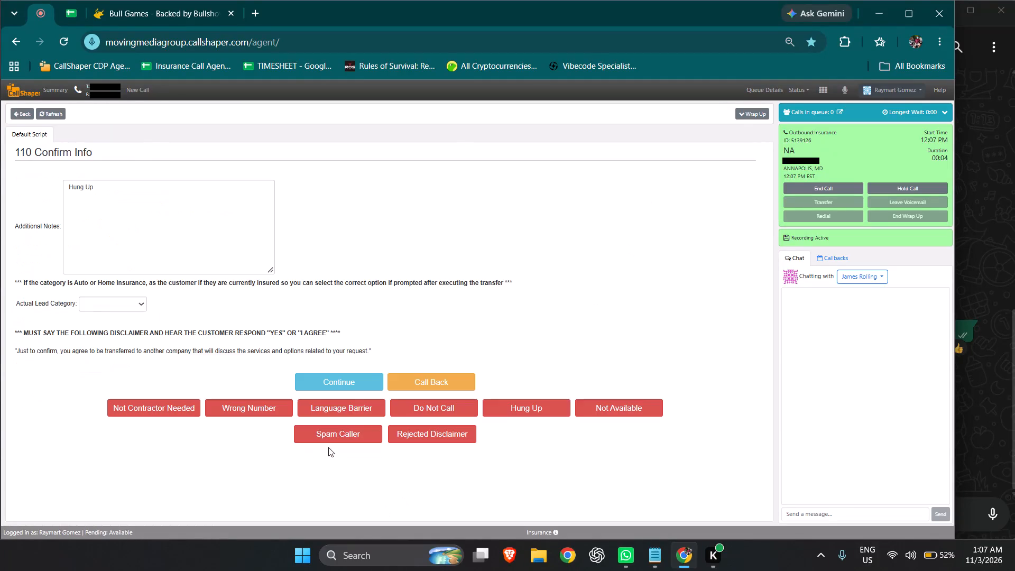
{"action": "left_click", "coordinate": [114, 230]}
{"action": "key", "text": "ctrl+a"}
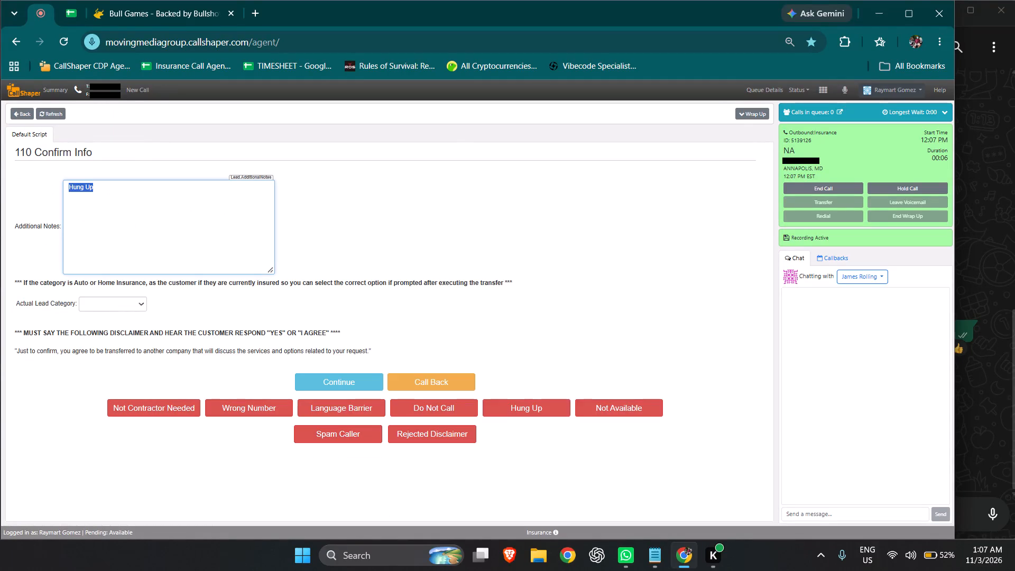
{"action": "key", "text": "Down"}
{"action": "key", "text": "Return"}
{"action": "key", "text": "ctrl+v"}
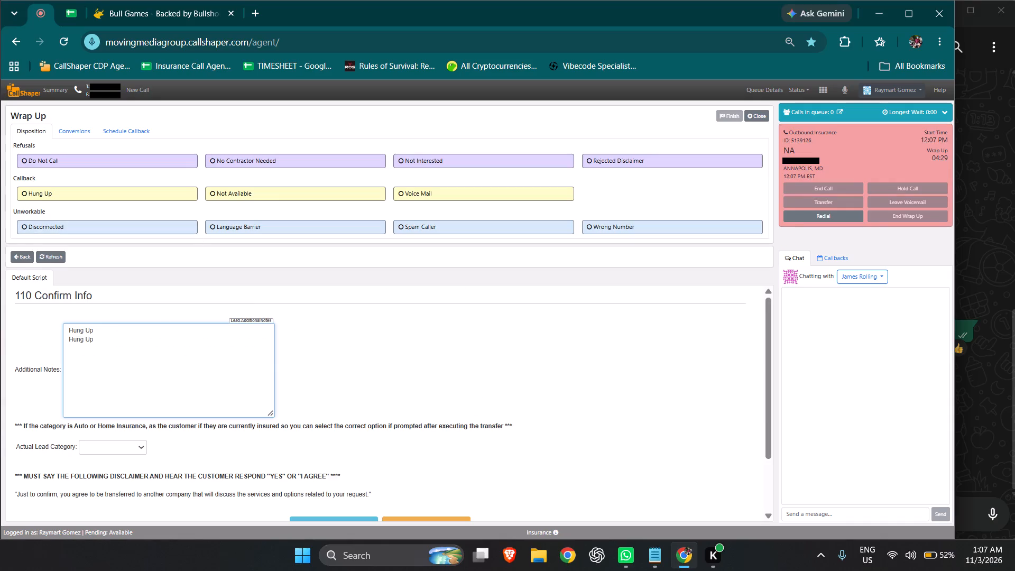
{"action": "triple_click", "coordinate": [143, 341]}
{"action": "left_click", "coordinate": [143, 341]}
{"action": "type", "text": "no contractor needed"}
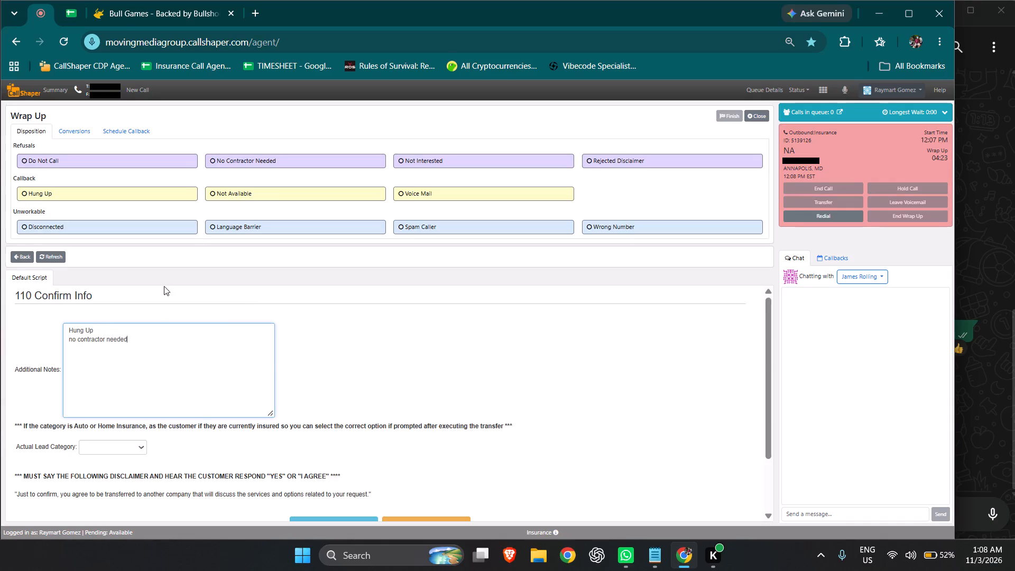
Disposition the Annapolis call as No Contractor Needed, finish the disposition, and end the wrap-up.
{"action": "left_click", "coordinate": [290, 163]}
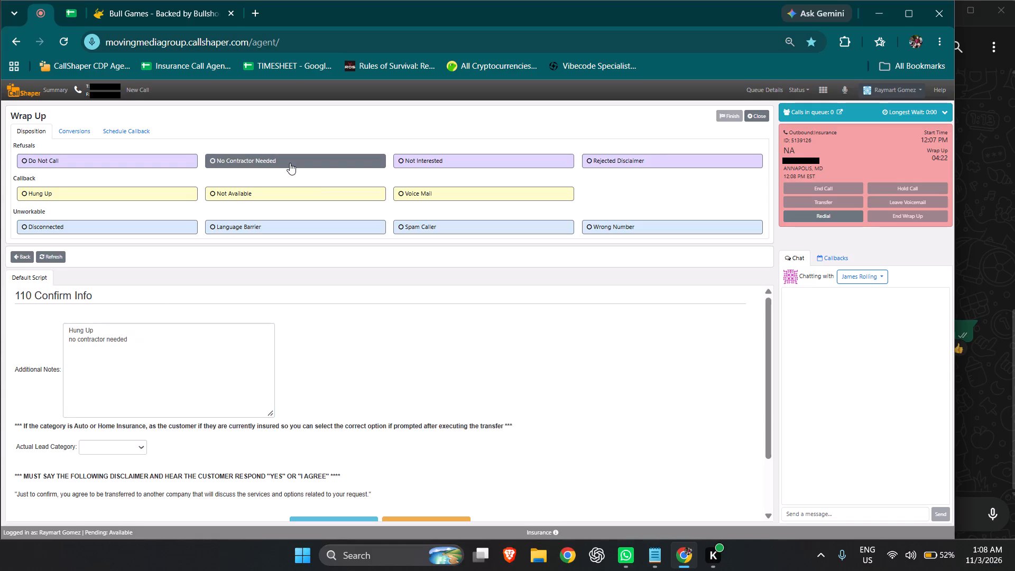
{"action": "left_click", "coordinate": [728, 107]}
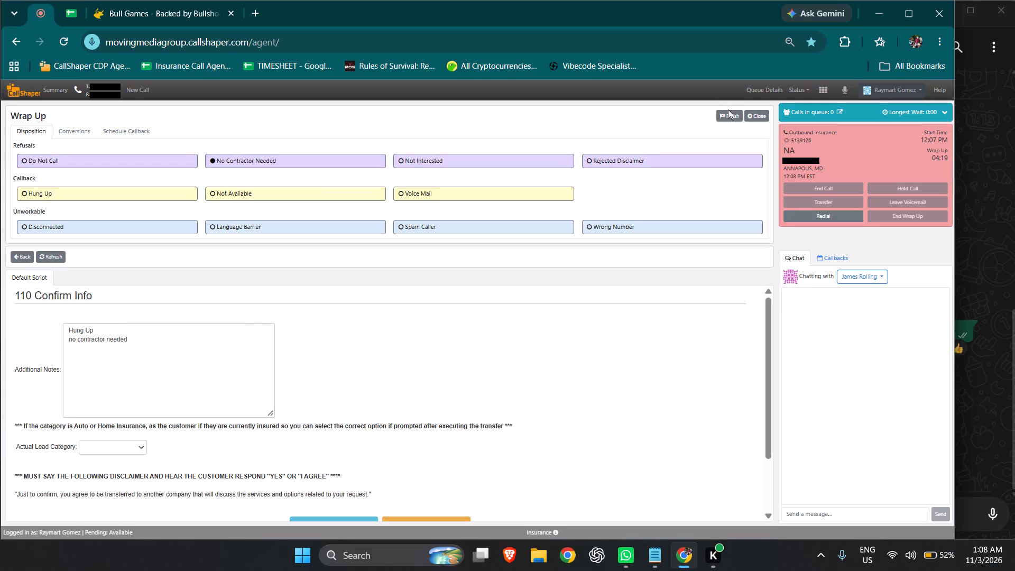
{"action": "left_click", "coordinate": [728, 110]}
{"action": "left_click", "coordinate": [912, 217]}
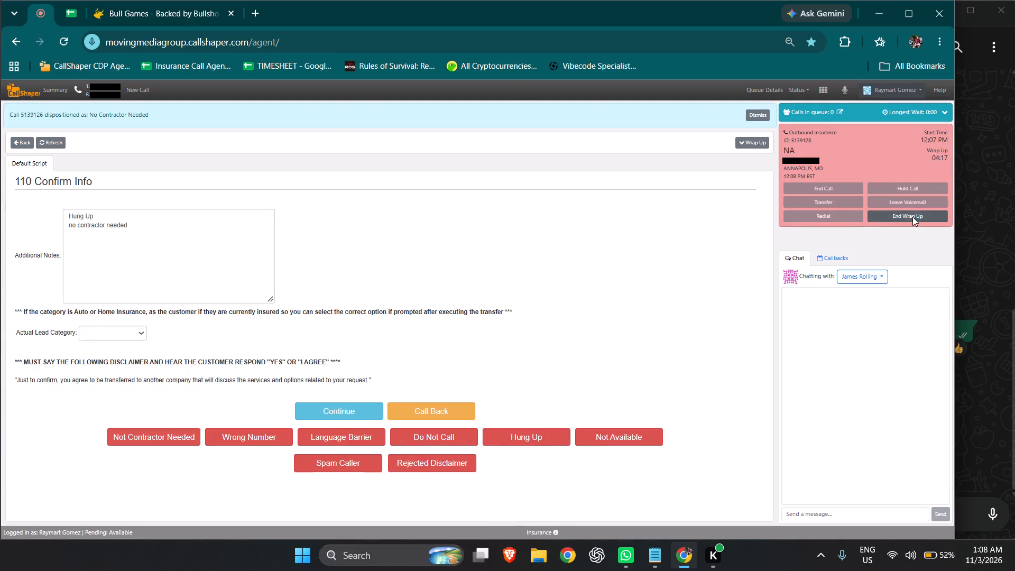
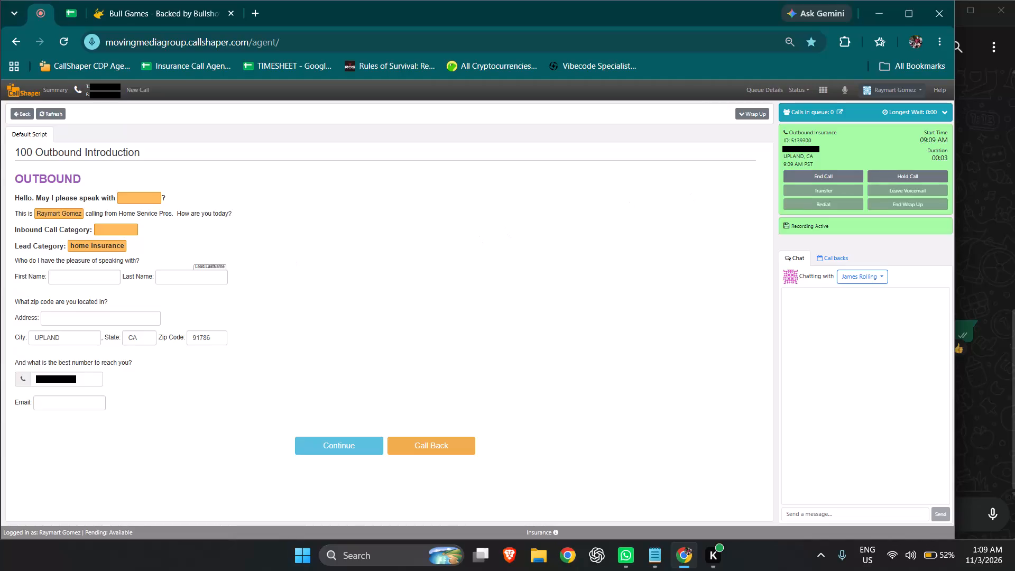
Enter n/a as the first name for the Upland, CA call and continue to the Confirm Info page.
{"action": "left_click", "coordinate": [67, 283]}
{"action": "type", "text": "n/a"}
{"action": "left_click", "coordinate": [366, 441]}
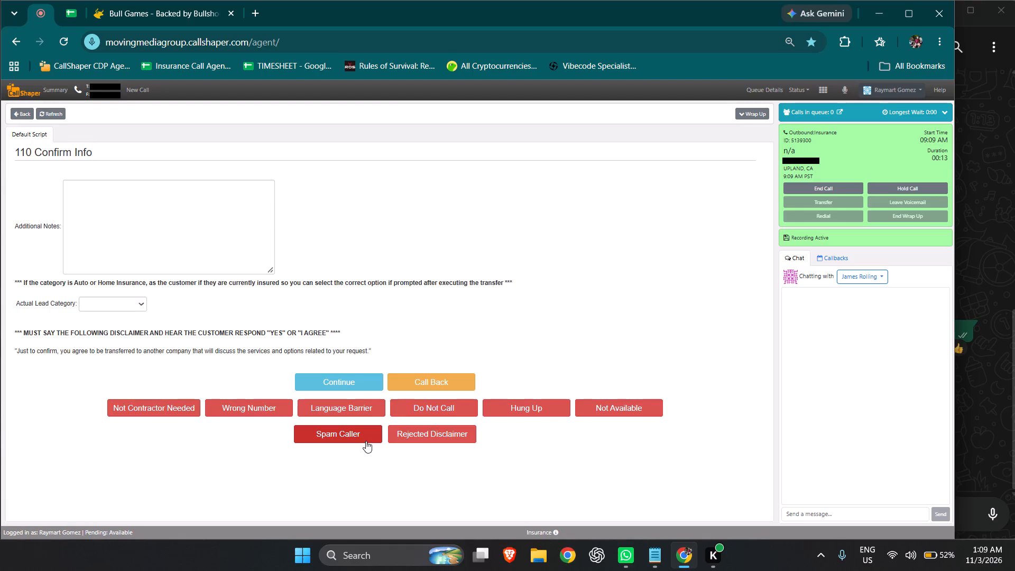
Enter "no contractor needed" in the Additional Notes of the Upland call.
{"action": "left_click", "coordinate": [156, 233]}
{"action": "type", "text": "no contractor"}
{"action": "left_click", "coordinate": [144, 398]}
{"action": "type", "text": "no contractor needed"}
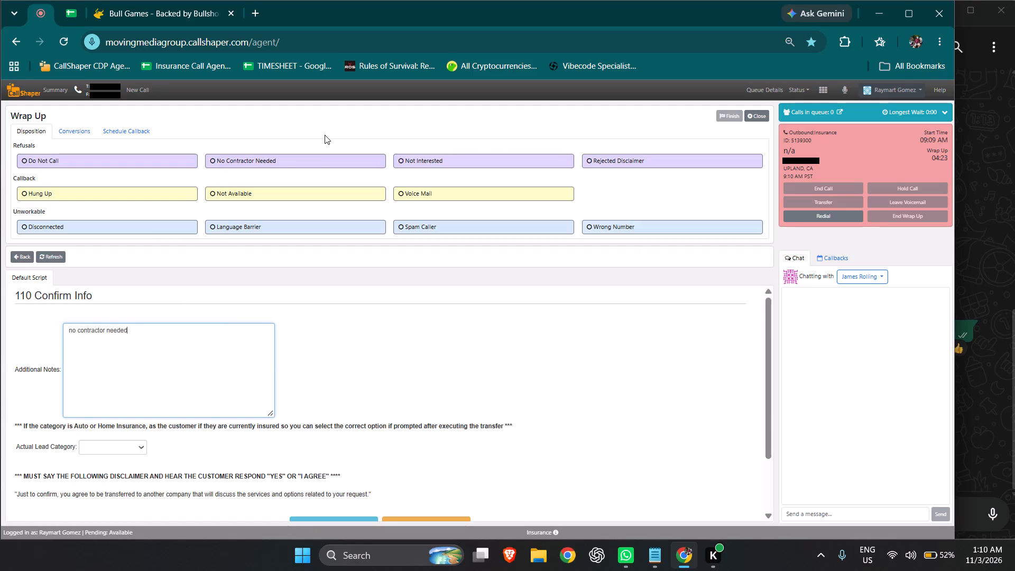
Disposition the Upland call as No Contractor Needed.
{"action": "left_click", "coordinate": [316, 153]}
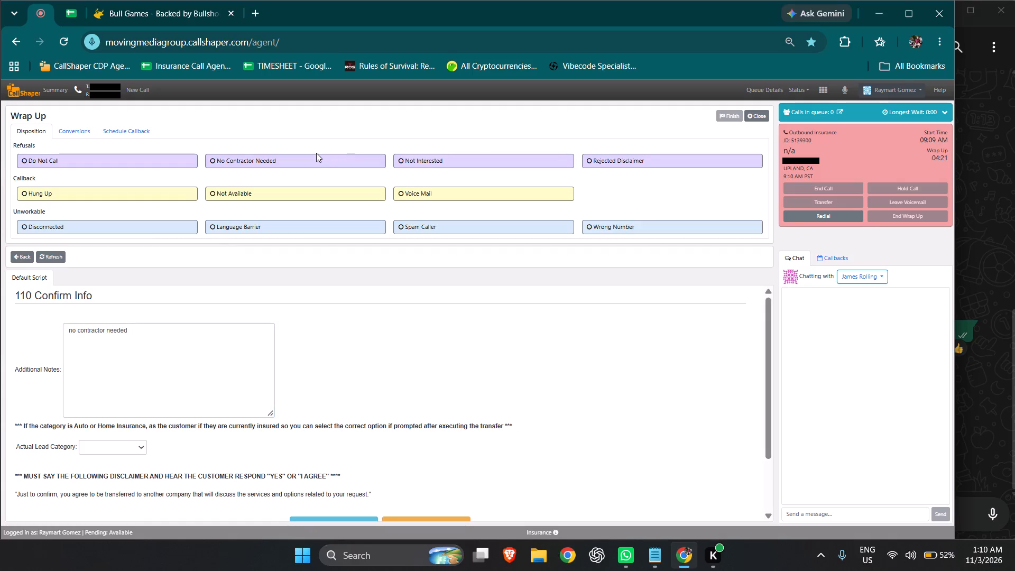
{"action": "left_click", "coordinate": [318, 156]}
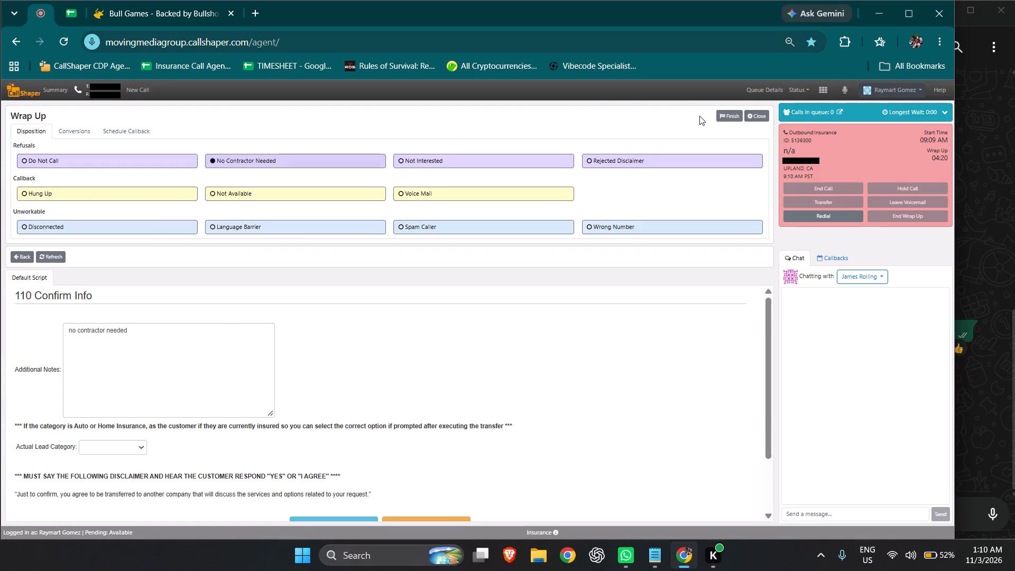
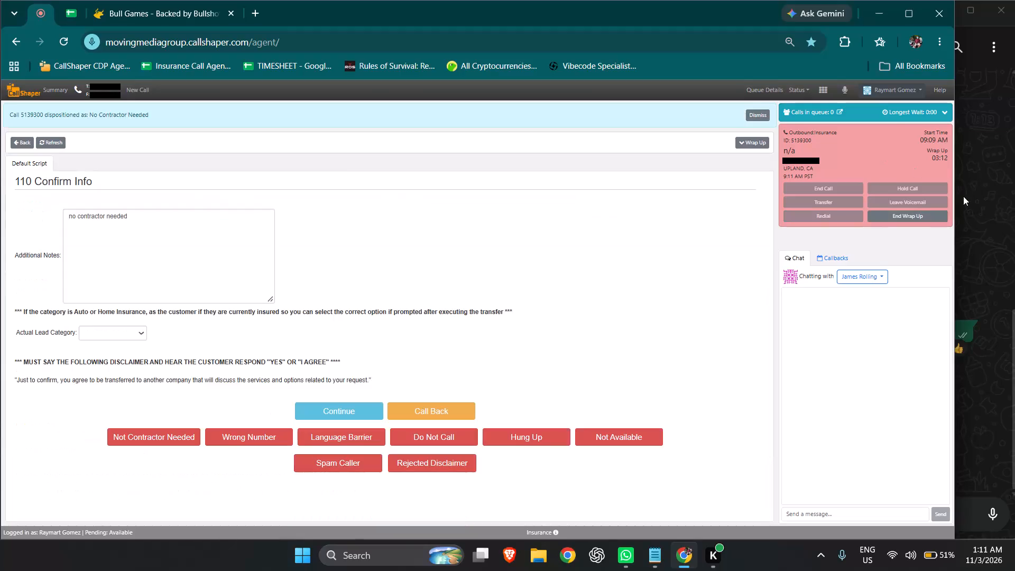
End the wrap-up of the Upland, CA call to become available for the next call.
{"action": "left_click", "coordinate": [935, 216]}
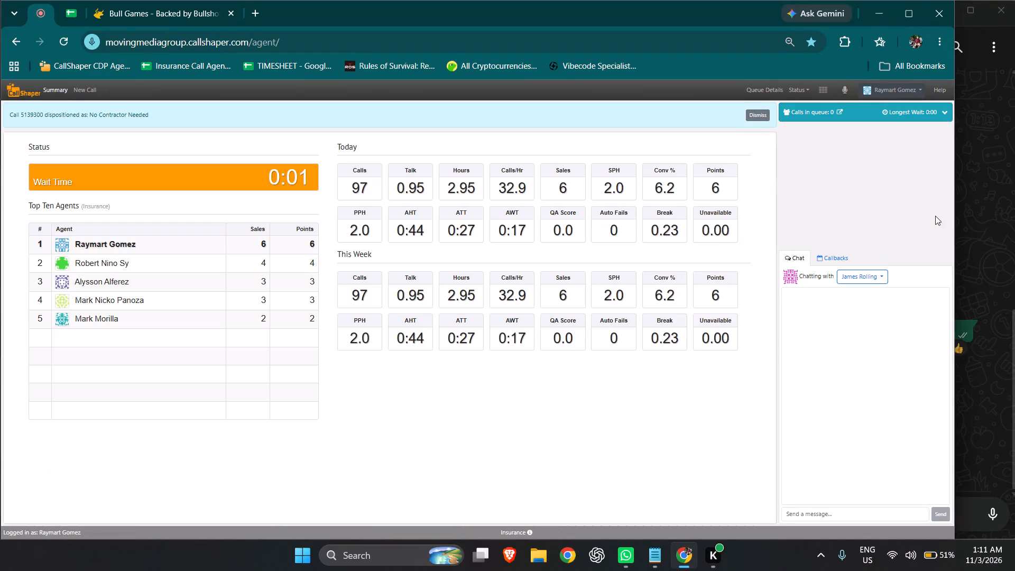
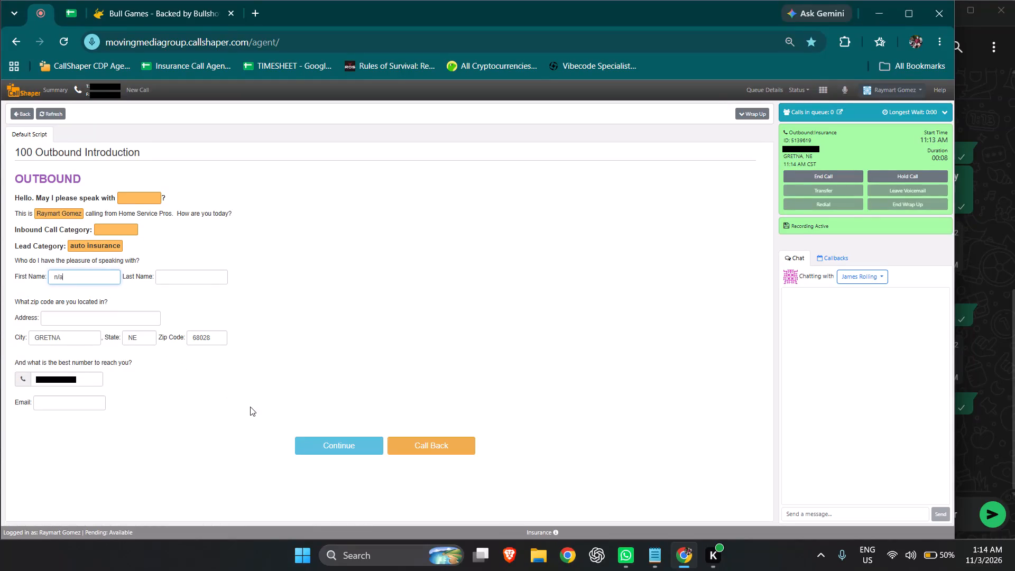
Continue the Gretna, NE call from the outbound introduction to the Confirm Info page.
{"action": "left_click", "coordinate": [296, 436]}
{"action": "left_click", "coordinate": [306, 443]}
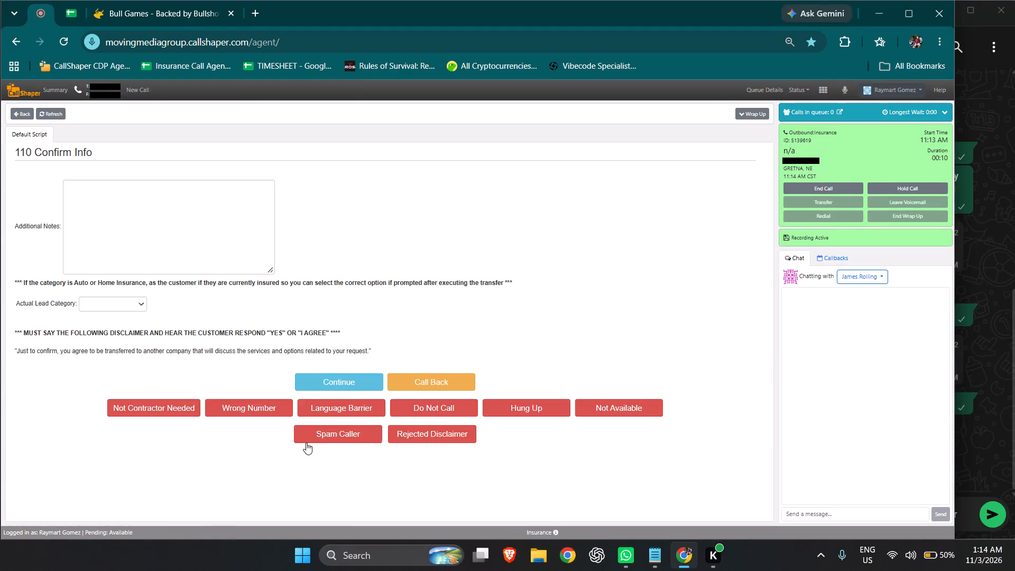
Enter "no contractor needed" in the Additional Notes of the Gretna call.
{"action": "left_click", "coordinate": [205, 199]}
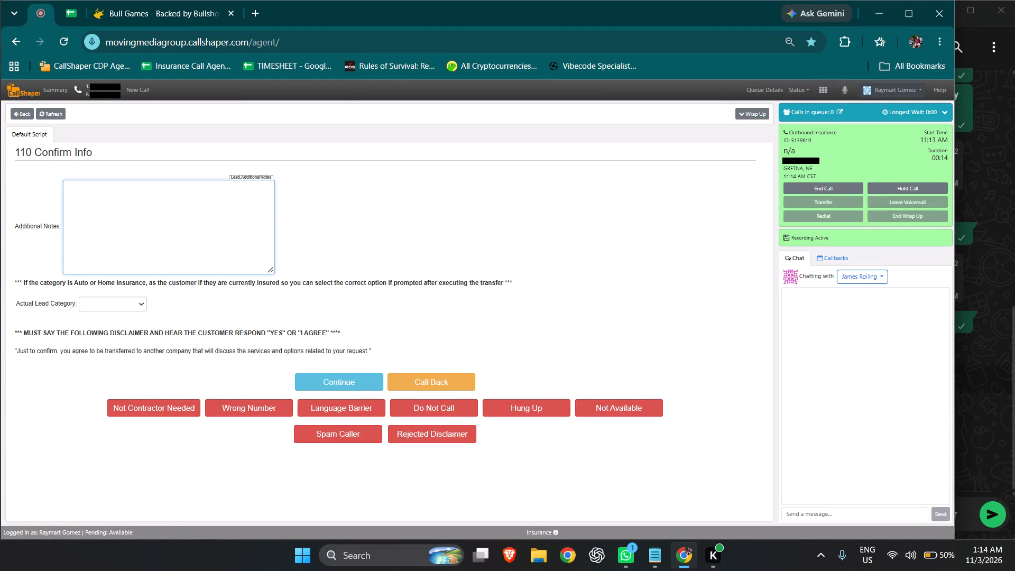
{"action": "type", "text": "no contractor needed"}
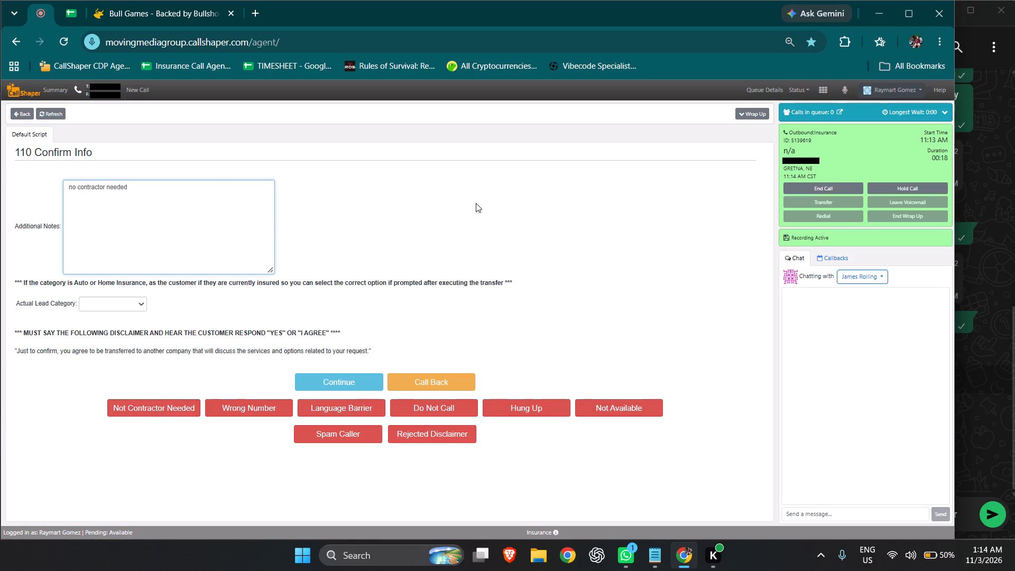
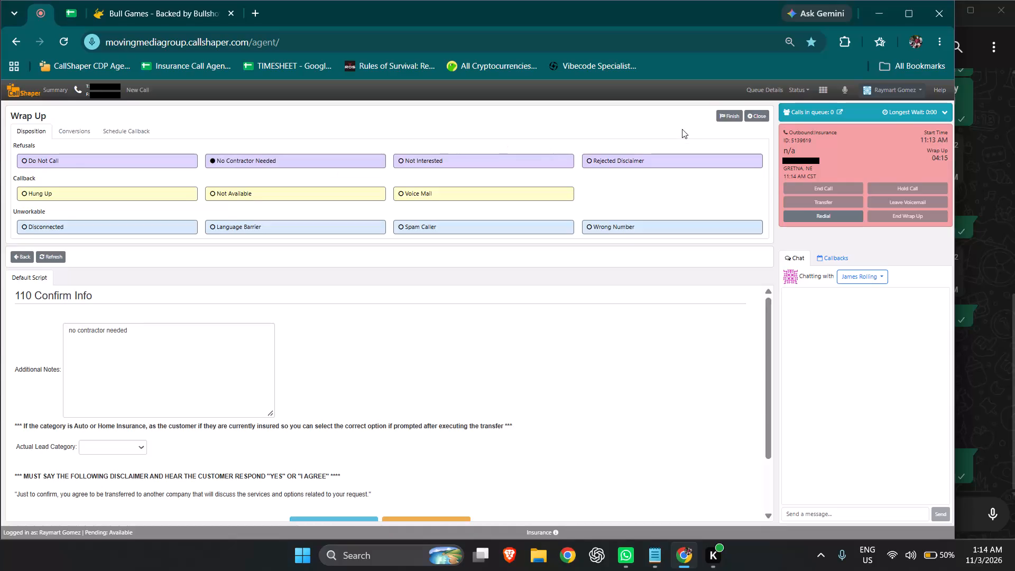
Submit the No Contractor Needed disposition for the Gretna, NE call and end its wrap-up.
{"action": "left_click", "coordinate": [731, 123]}
{"action": "left_click", "coordinate": [731, 122]}
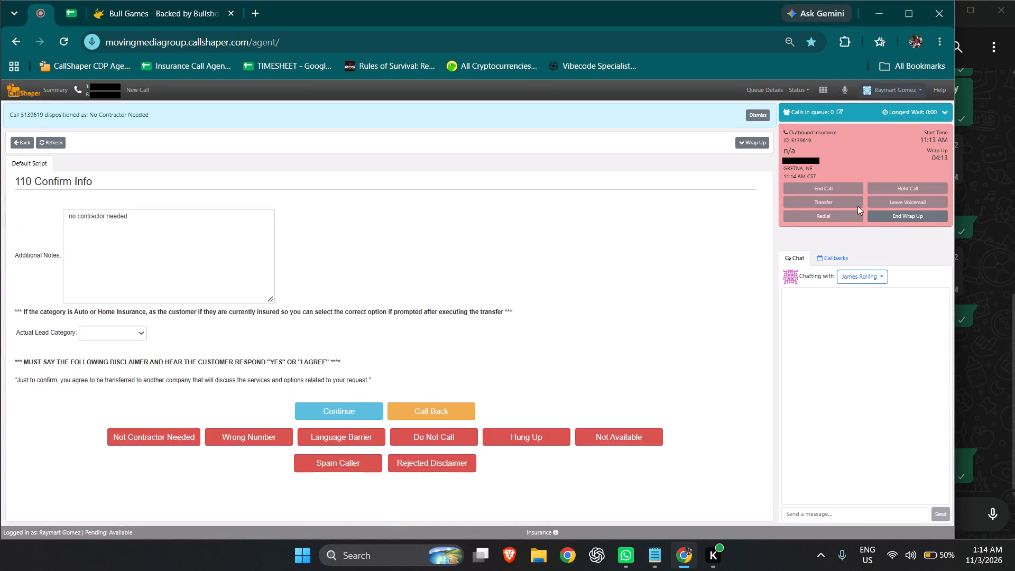
{"action": "left_click", "coordinate": [902, 220]}
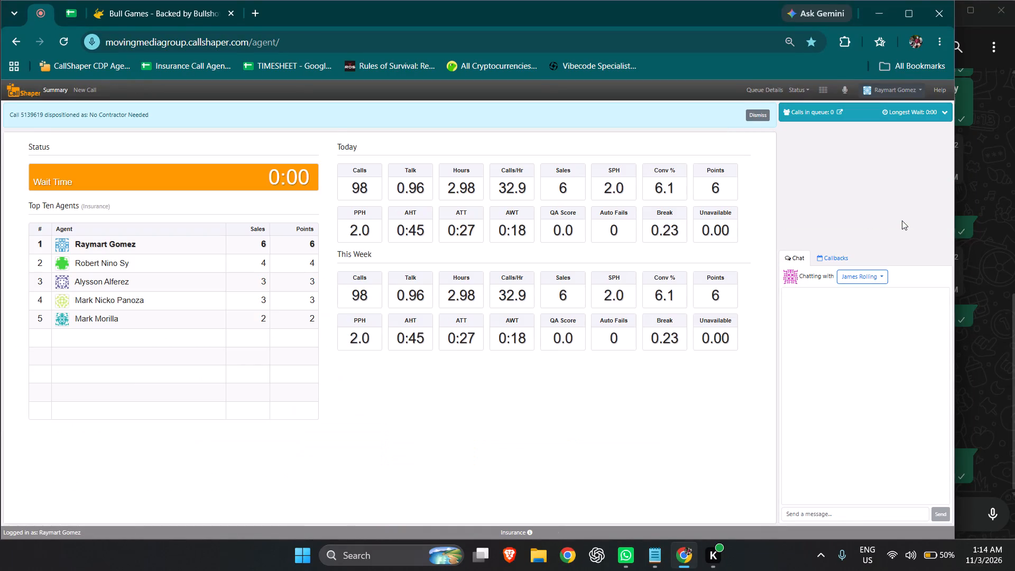
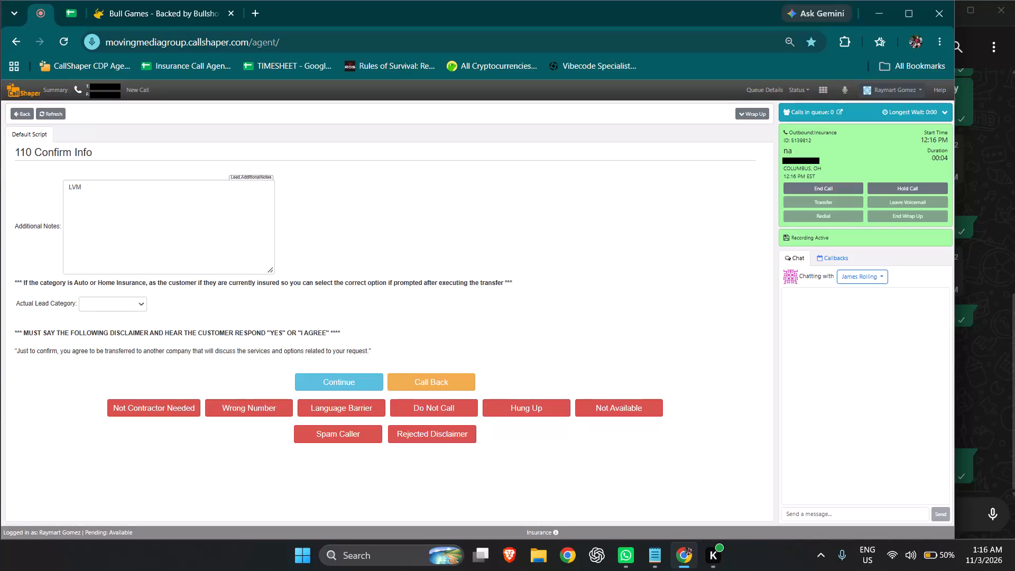
Add "no response" on a new line below LVM in the Columbus, OH call's additional notes.
{"action": "left_click", "coordinate": [139, 251]}
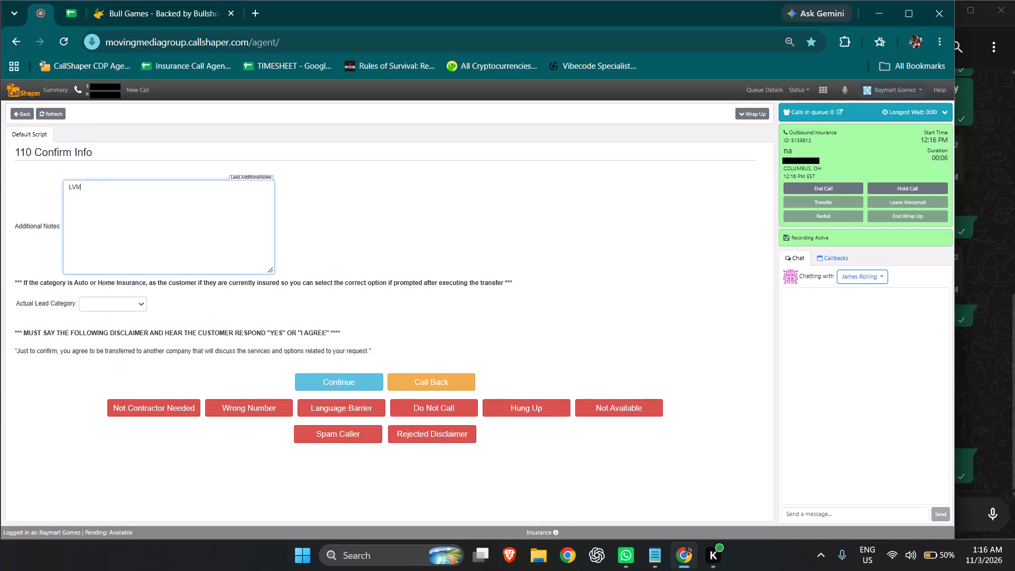
{"action": "key", "text": "Return"}
{"action": "type", "text": "no reps"}
{"action": "key", "text": "BackSpace"}
{"action": "key", "text": "BackSpace"}
{"action": "type", "text": "spone"}
{"action": "key", "text": "BackSpace"}
{"action": "type", "text": "se"}
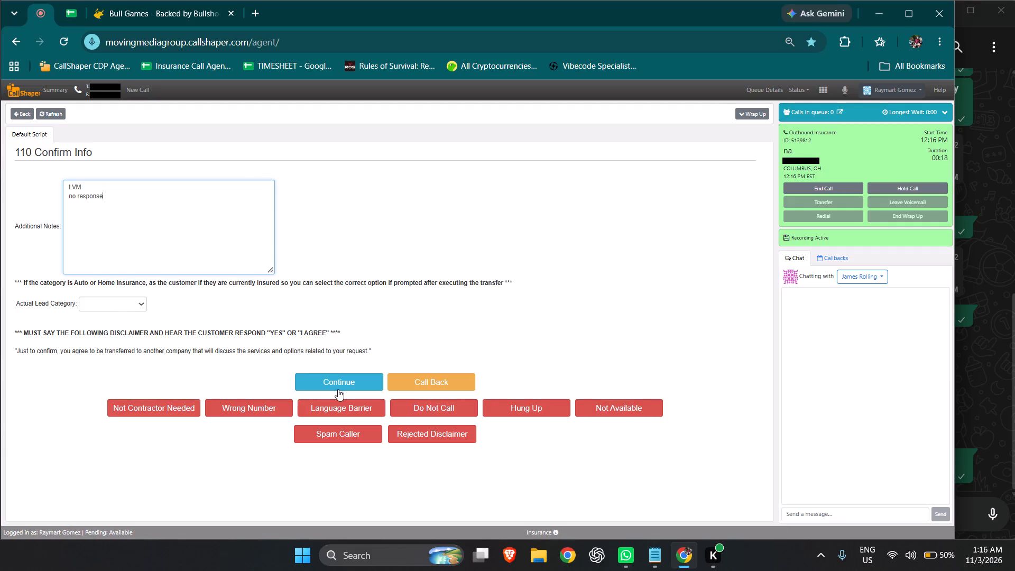
End the Columbus, OH call and disposition it as Not Available.
{"action": "left_click", "coordinate": [818, 183]}
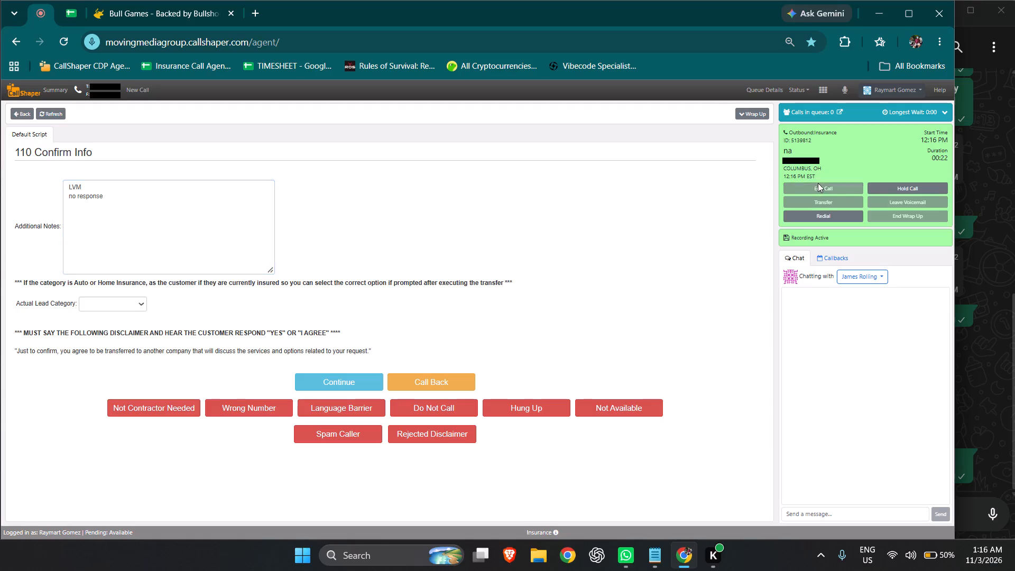
{"action": "scroll", "coordinate": [407, 419], "scroll_direction": "down", "scroll_amount": 1}
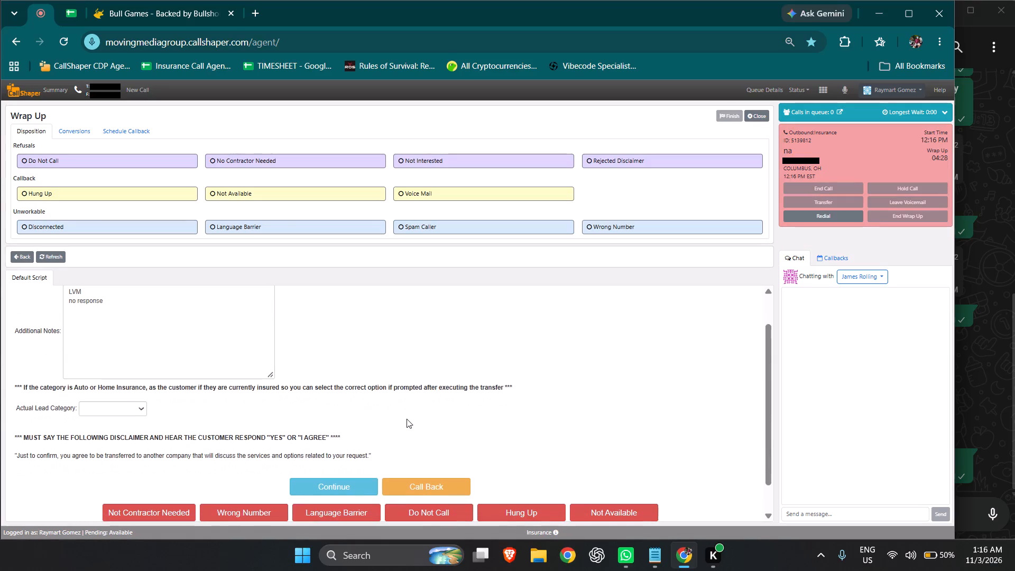
{"action": "left_click", "coordinate": [344, 197]}
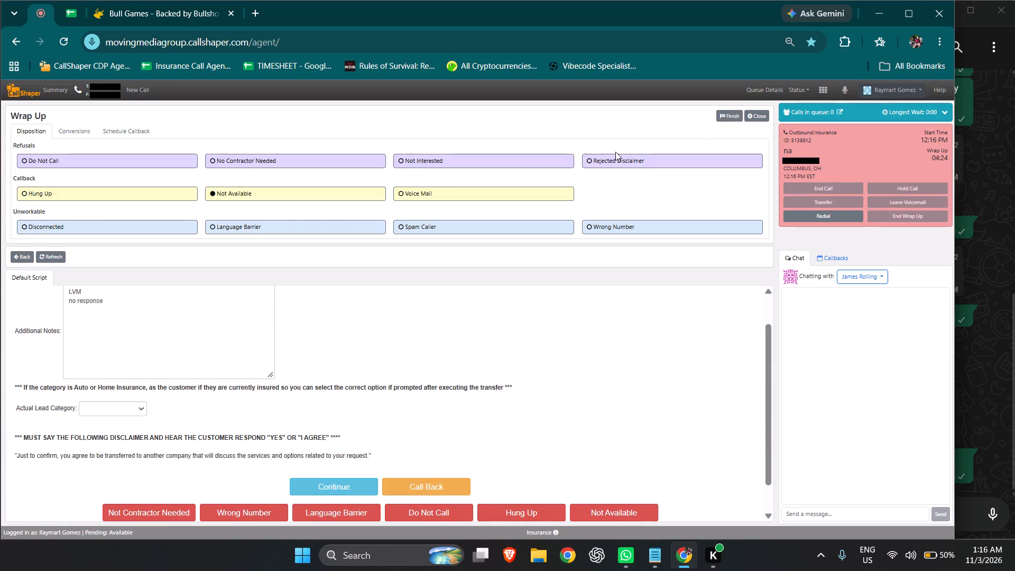
{"action": "left_click", "coordinate": [729, 114]}
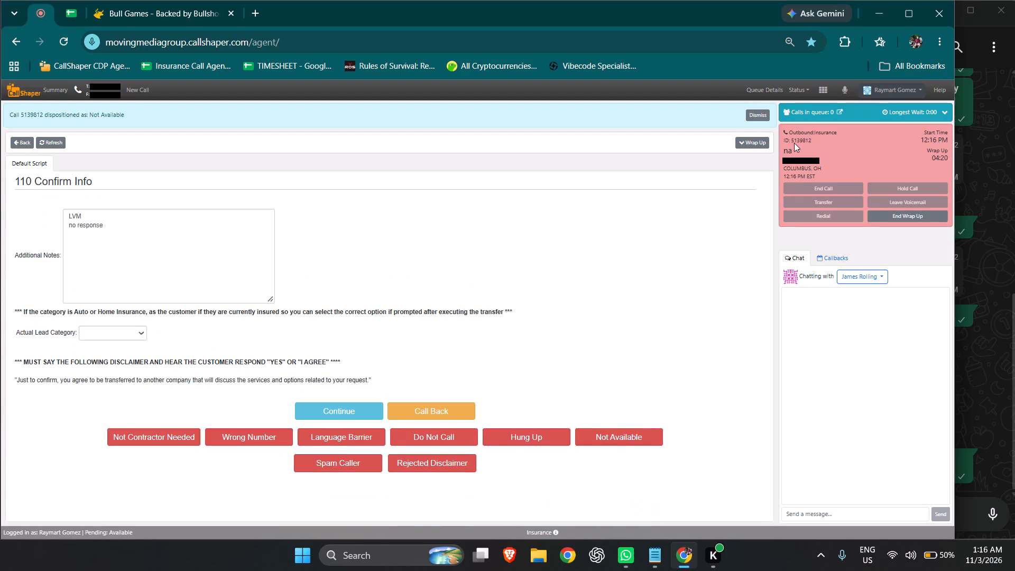
End the wrap-up of the Columbus, OH call.
{"action": "left_click_drag", "start_coordinate": [901, 229], "coordinate": [909, 217]}
{"action": "left_click", "coordinate": [909, 217]}
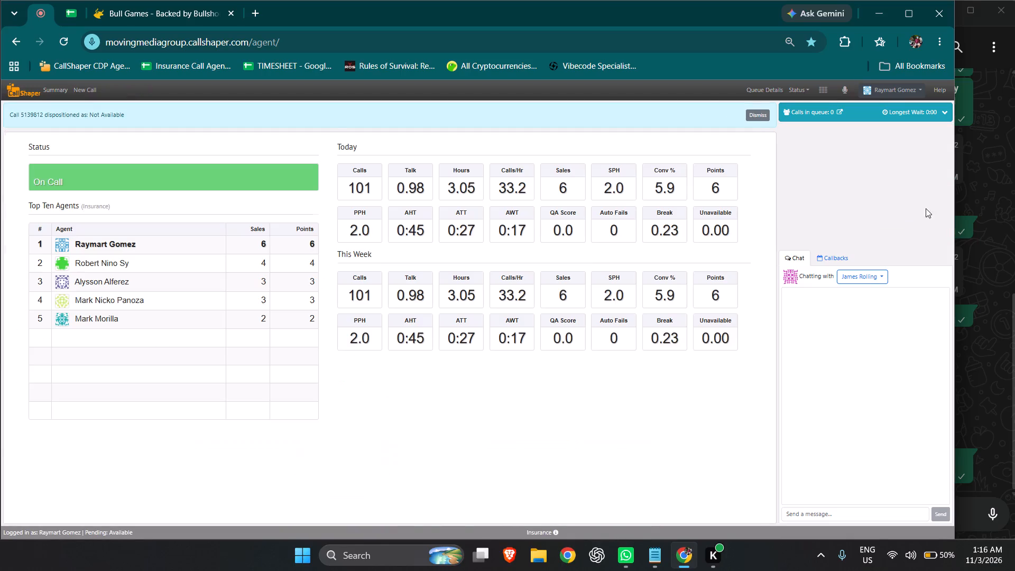
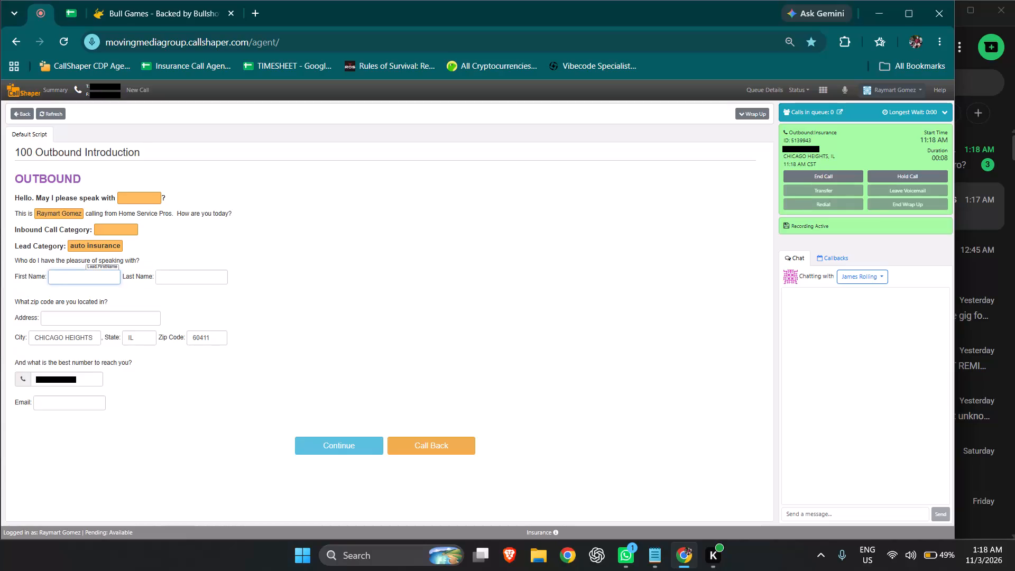
Enter n/a as the first name for the Chicago Heights, IL call and continue to the Confirm Info page.
{"action": "key", "text": "n"}
{"action": "type", "text": "/a"}
{"action": "left_click", "coordinate": [355, 454]}
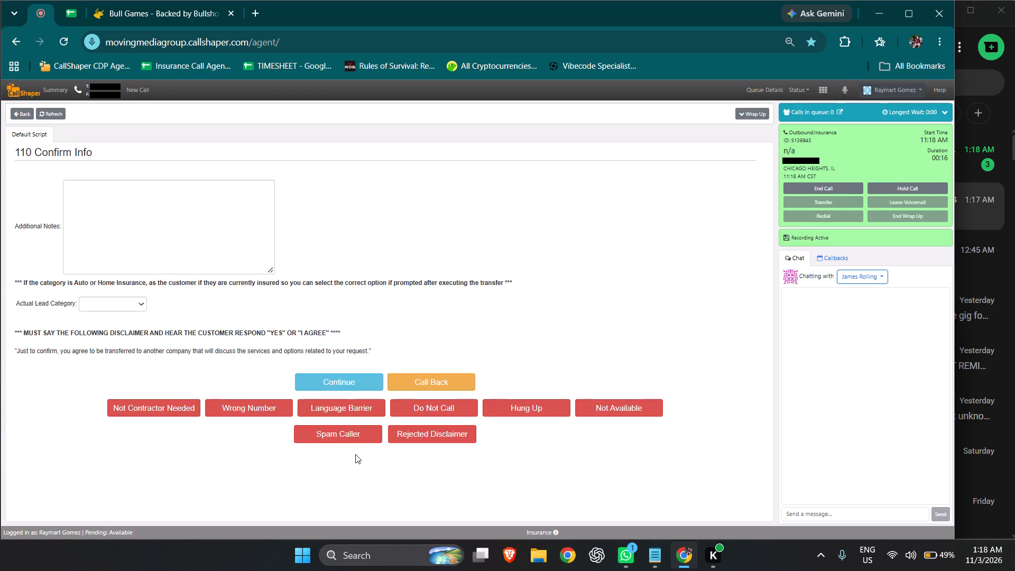
Add "left vm" to the Chicago Heights, IL call's additional notes.
{"action": "left_click", "coordinate": [144, 243]}
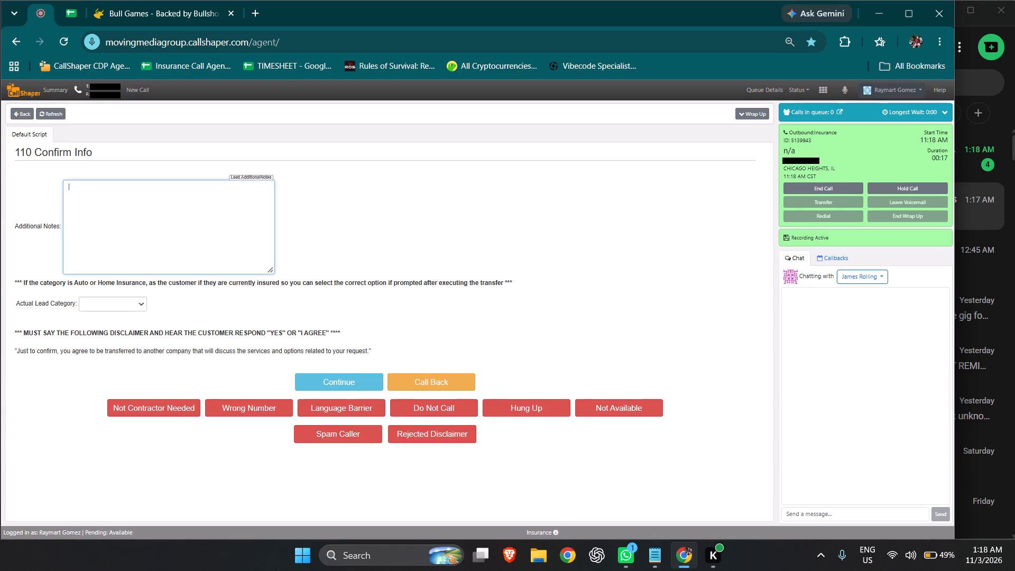
{"action": "type", "text": "left vm"}
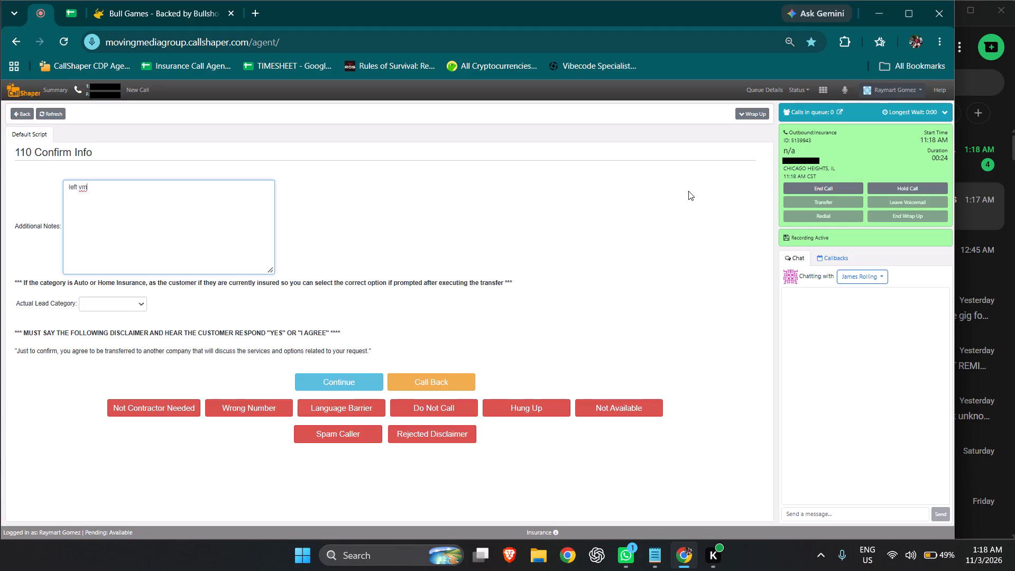
End the Chicago Heights, IL call and disposition it as Not Available.
{"action": "left_click", "coordinate": [815, 184]}
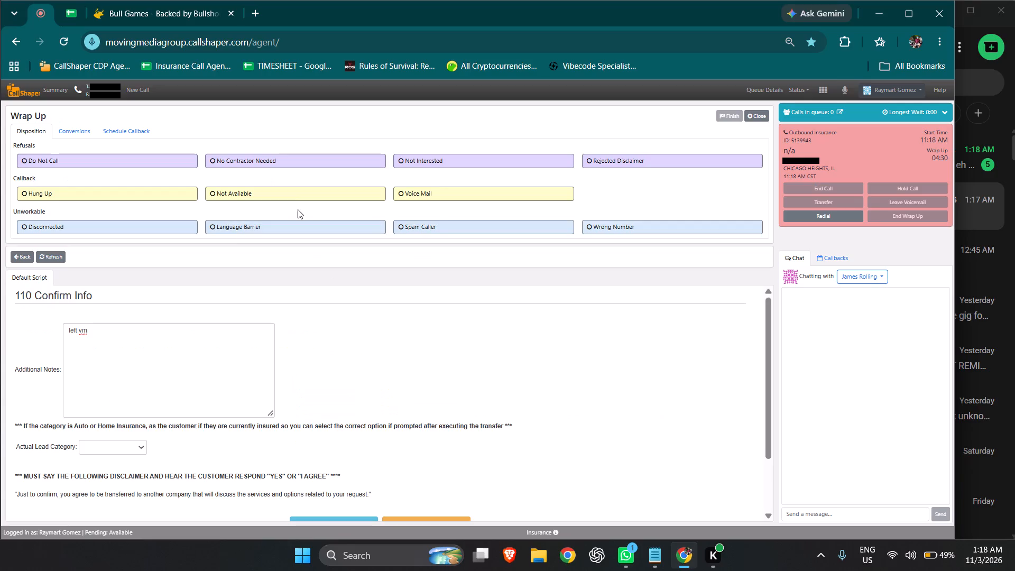
{"action": "left_click", "coordinate": [297, 206]}
{"action": "left_click", "coordinate": [295, 200]}
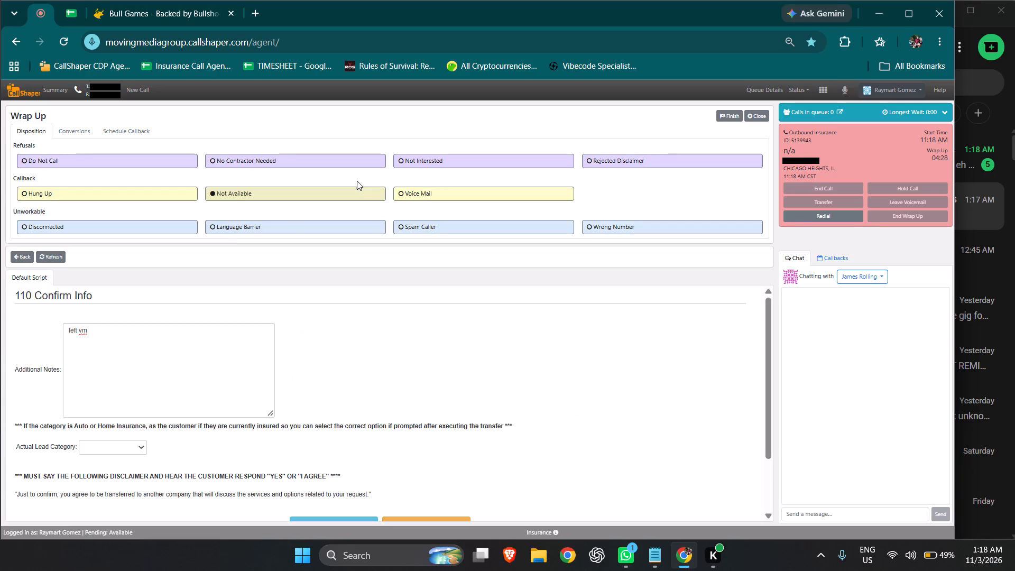
{"action": "left_click", "coordinate": [735, 116]}
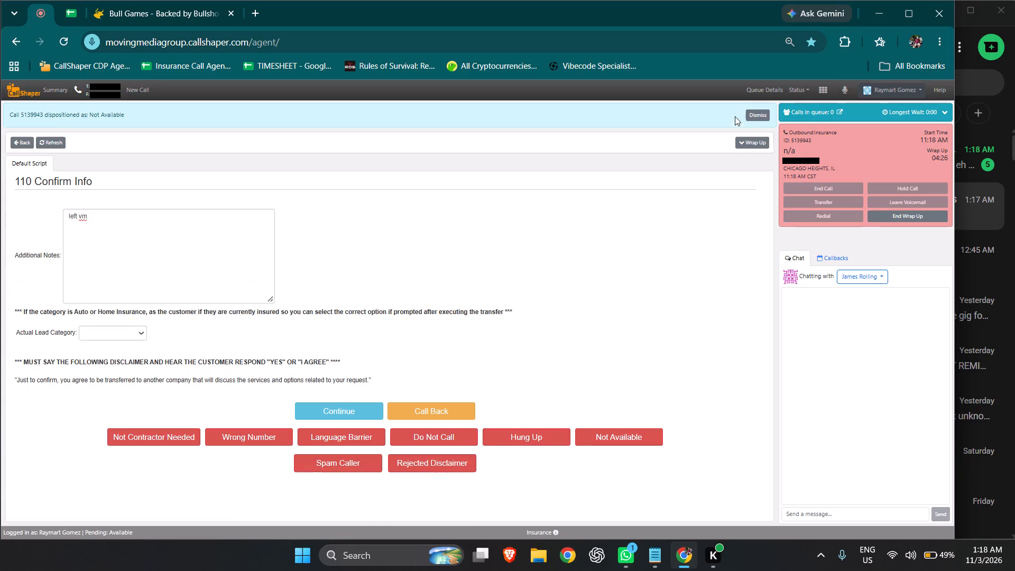
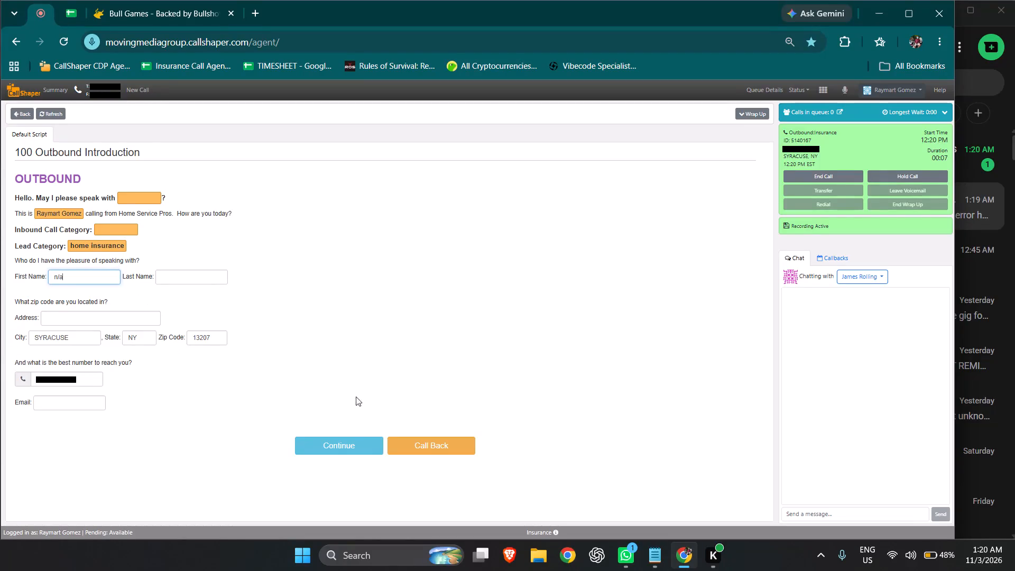
Continue the Syracuse, NY call to the Confirm Info page.
{"action": "left_click", "coordinate": [329, 446]}
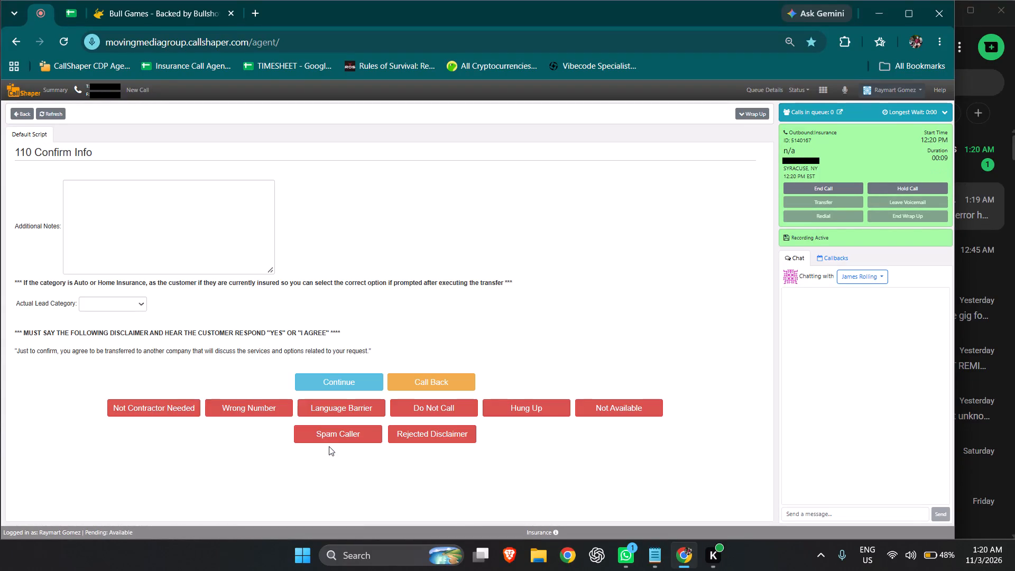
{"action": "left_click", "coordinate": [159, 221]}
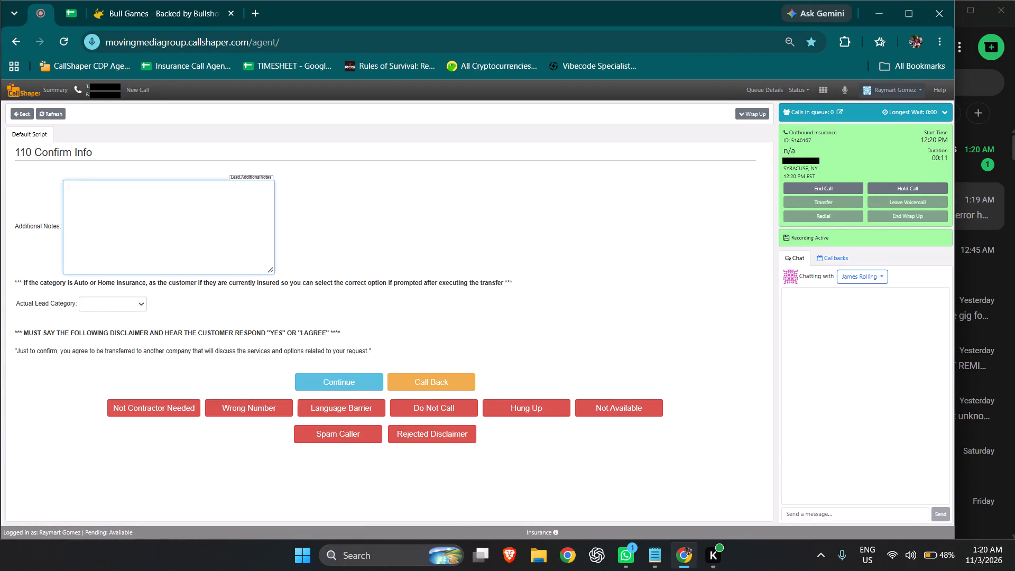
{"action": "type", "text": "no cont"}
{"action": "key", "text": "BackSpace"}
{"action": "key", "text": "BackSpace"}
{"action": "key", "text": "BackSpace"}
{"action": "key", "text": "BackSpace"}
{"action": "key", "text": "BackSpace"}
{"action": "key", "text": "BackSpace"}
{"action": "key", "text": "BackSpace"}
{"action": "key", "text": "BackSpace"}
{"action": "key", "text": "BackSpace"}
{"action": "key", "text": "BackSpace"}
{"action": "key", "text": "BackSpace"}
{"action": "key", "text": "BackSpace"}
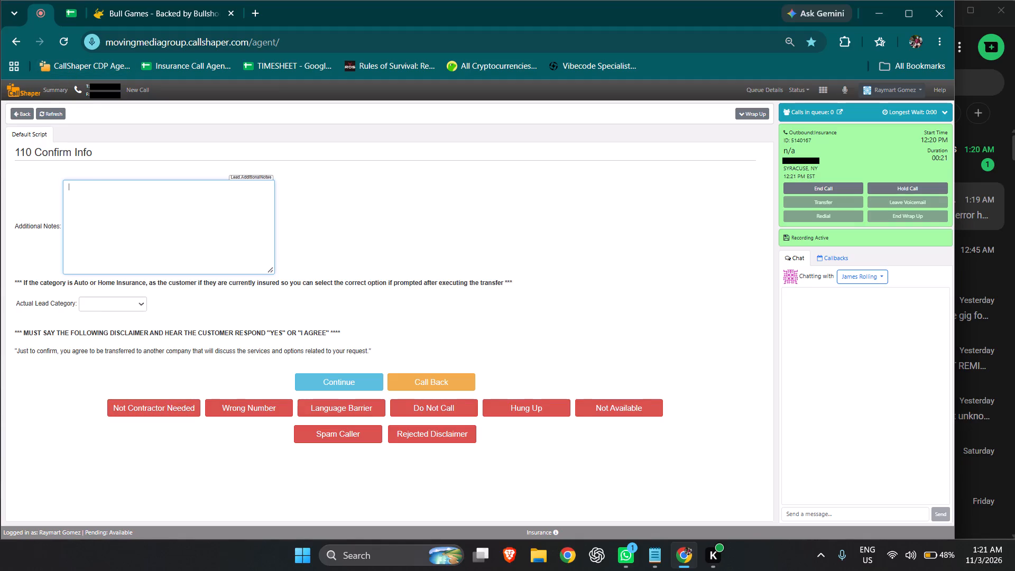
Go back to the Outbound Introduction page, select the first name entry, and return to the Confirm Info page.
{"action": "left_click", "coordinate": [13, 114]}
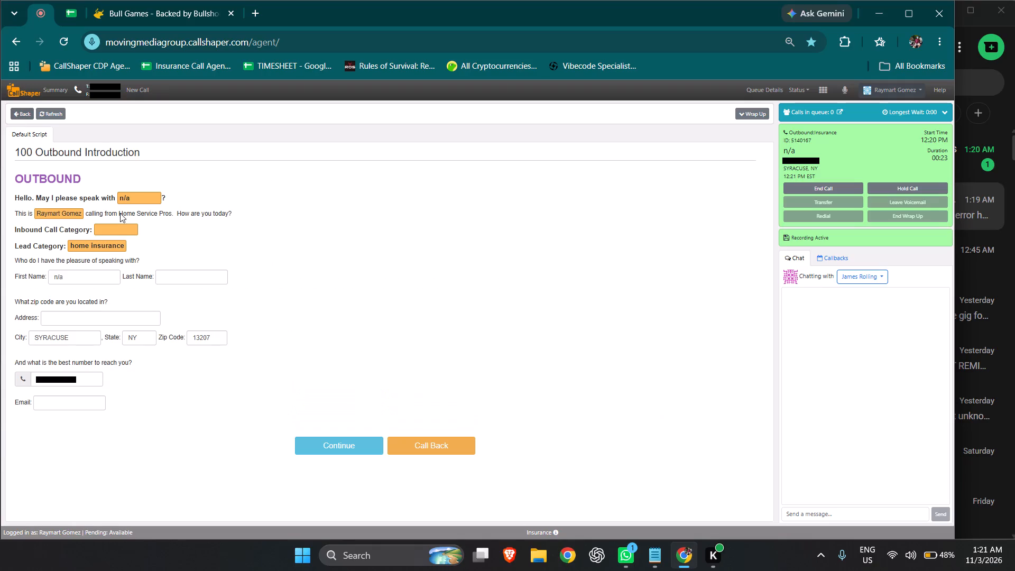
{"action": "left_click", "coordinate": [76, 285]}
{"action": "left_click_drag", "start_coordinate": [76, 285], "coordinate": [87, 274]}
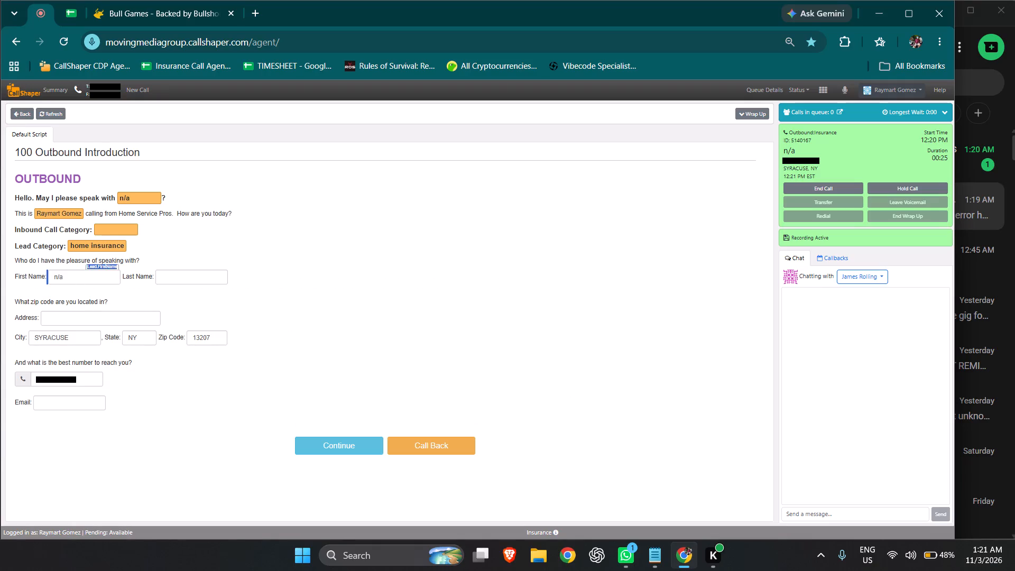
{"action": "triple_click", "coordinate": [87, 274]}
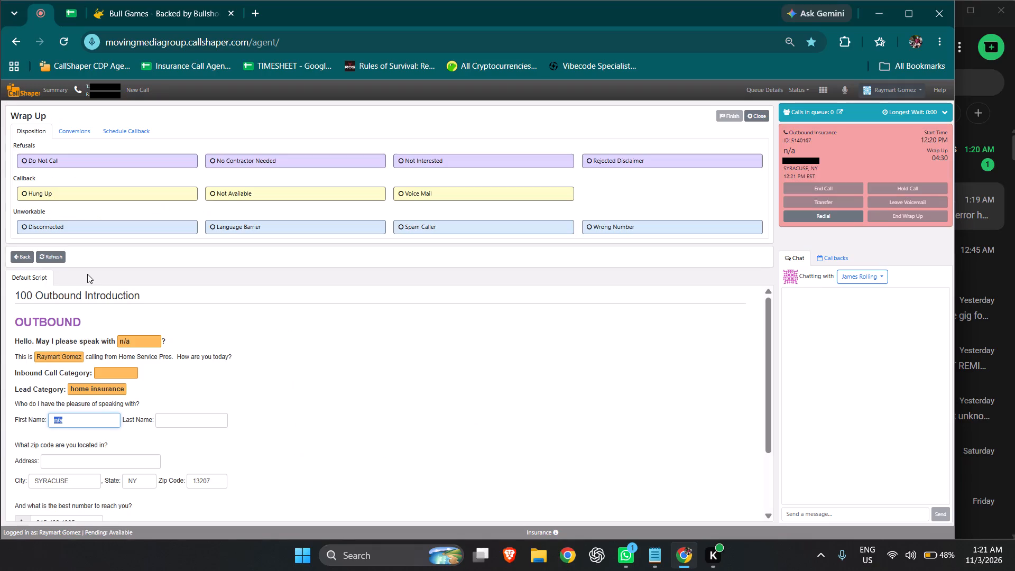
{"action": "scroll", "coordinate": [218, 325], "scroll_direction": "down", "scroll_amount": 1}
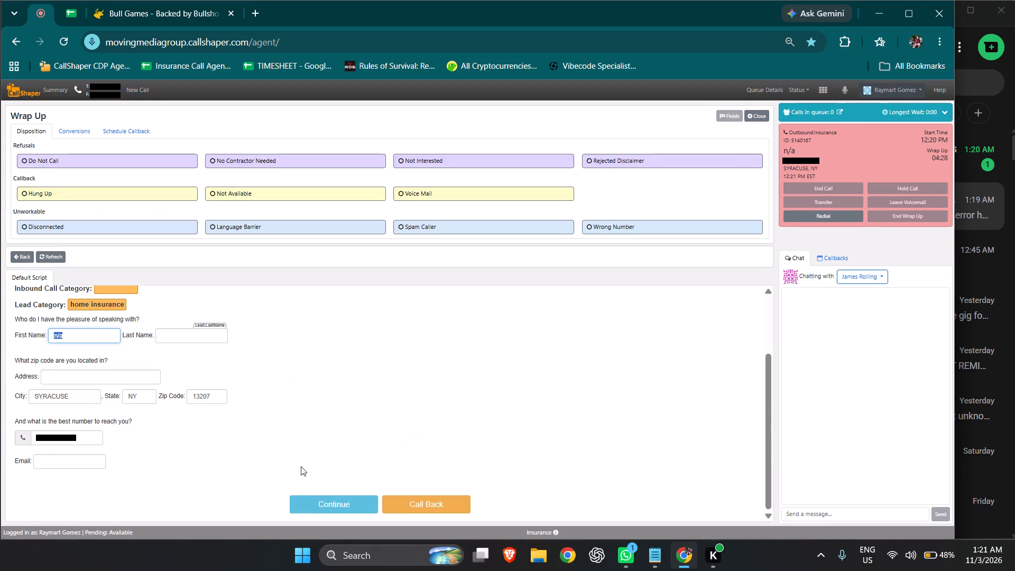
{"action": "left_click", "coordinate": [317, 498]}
Add "hung up" to the Syracuse, NY call's additional notes.
{"action": "left_click", "coordinate": [204, 416]}
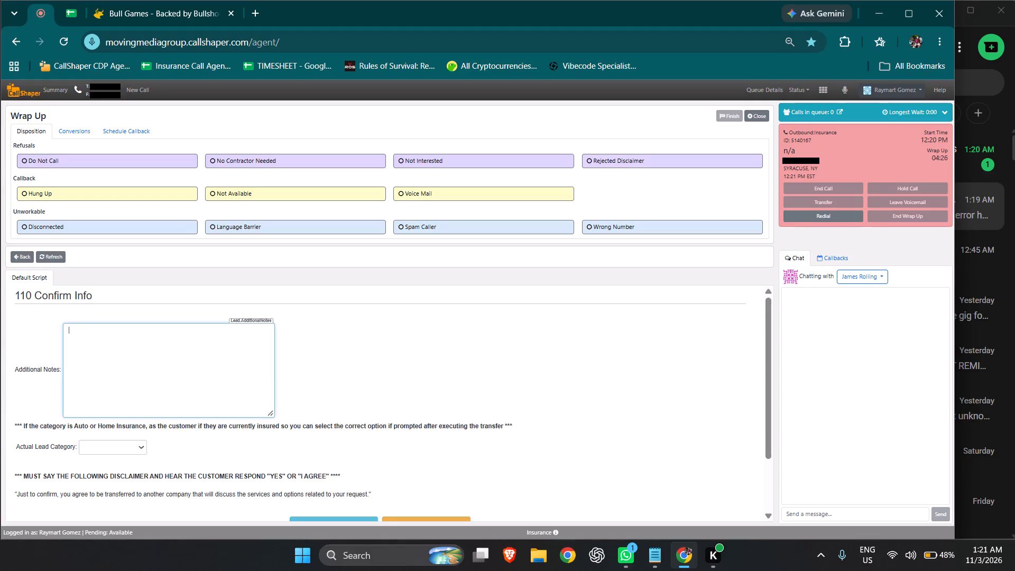
{"action": "key", "text": "u"}
{"action": "key", "text": "BackSpace"}
{"action": "type", "text": "hung up"}
Disposition the Syracuse, NY call as Hung Up and end its wrap-up.
{"action": "left_click", "coordinate": [172, 191]}
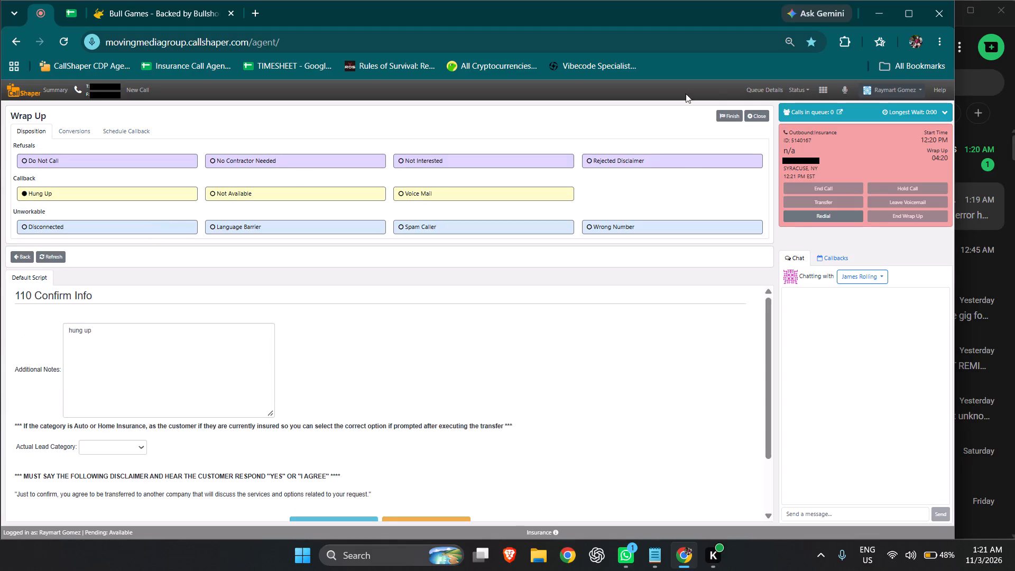
{"action": "left_click", "coordinate": [728, 113]}
{"action": "left_click", "coordinate": [919, 216]}
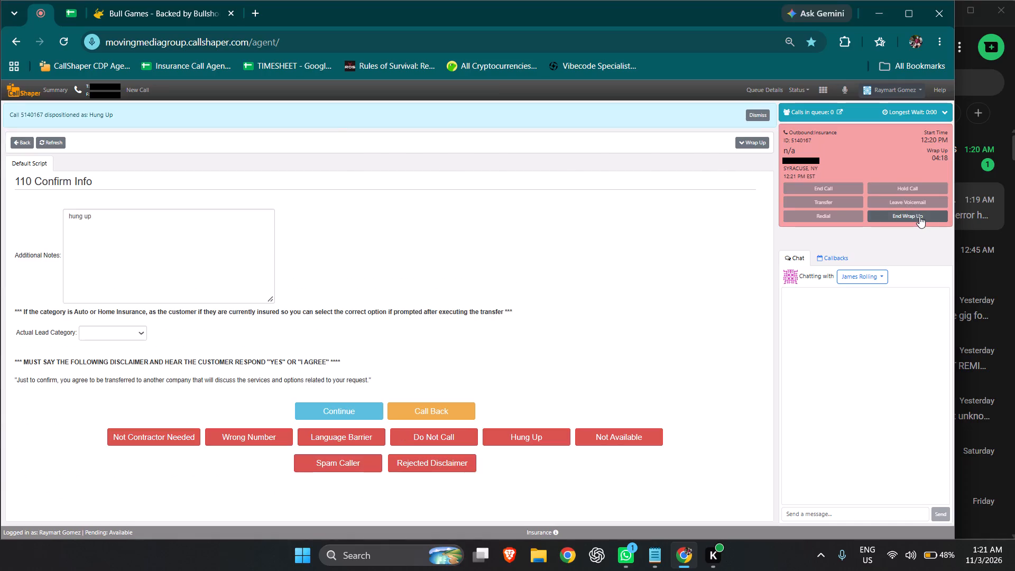
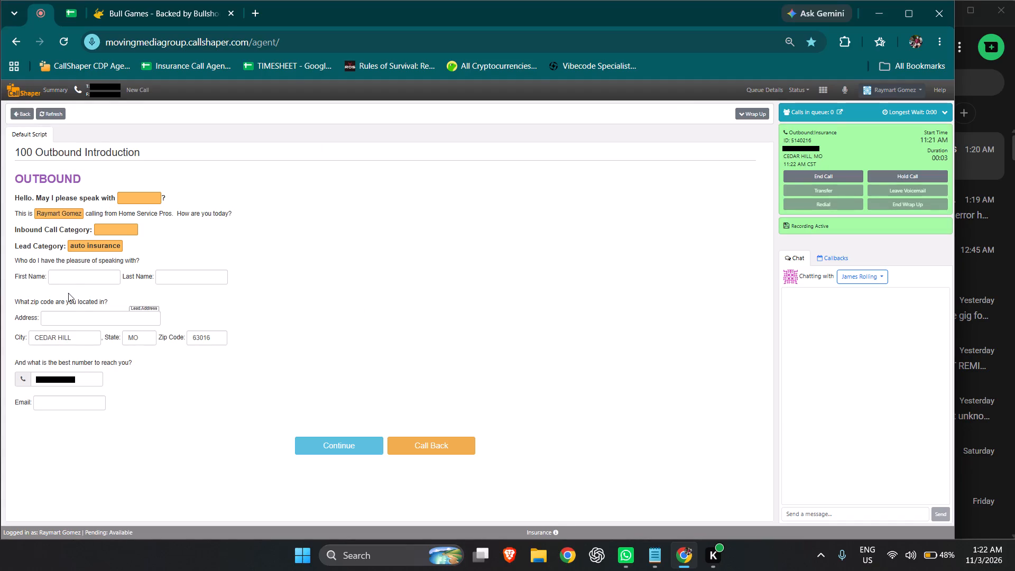
Enter "n/a" as the first name for the Cedar Hill, MO call and continue to the Confirm Info page.
{"action": "left_click", "coordinate": [74, 280]}
{"action": "type", "text": "n/a"}
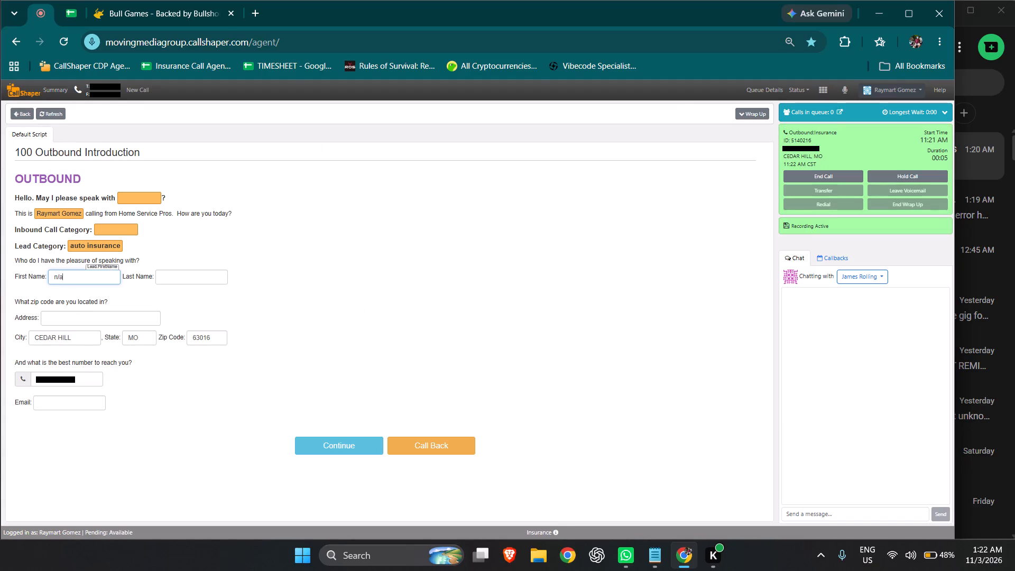
{"action": "left_click", "coordinate": [331, 440]}
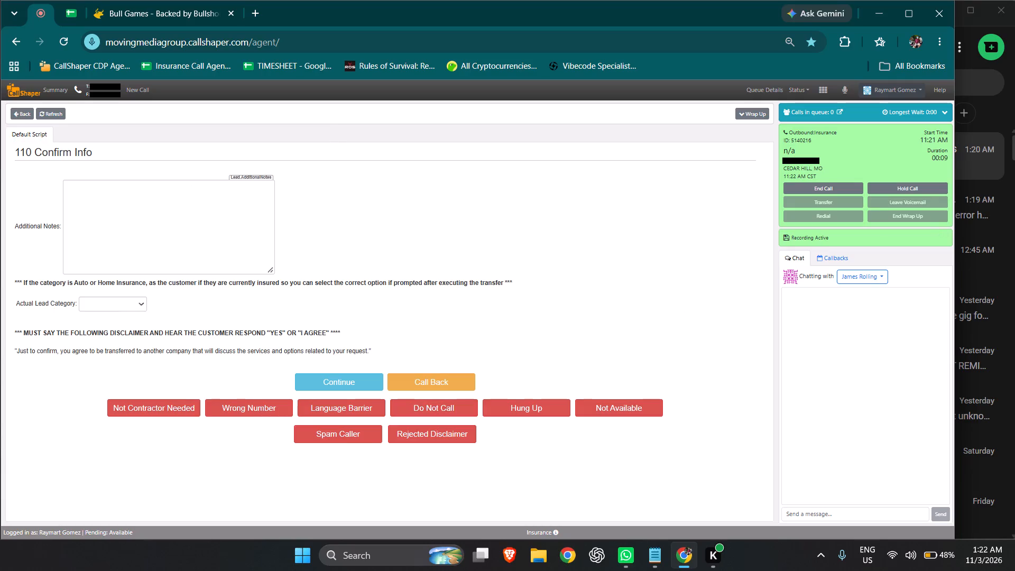
Add "no contractor needed" to the Cedar Hill, MO call's additional notes.
{"action": "left_click", "coordinate": [189, 188]}
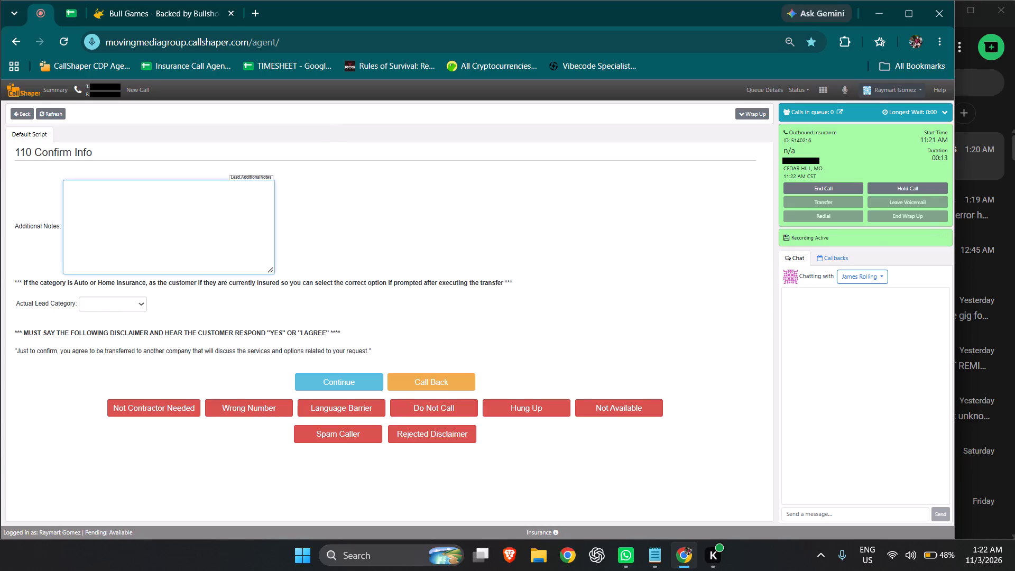
{"action": "type", "text": "no contractor needed"}
Disposition the Cedar Hill, MO call as No Contractor Needed and end its wrap-up.
{"action": "left_click", "coordinate": [235, 161]}
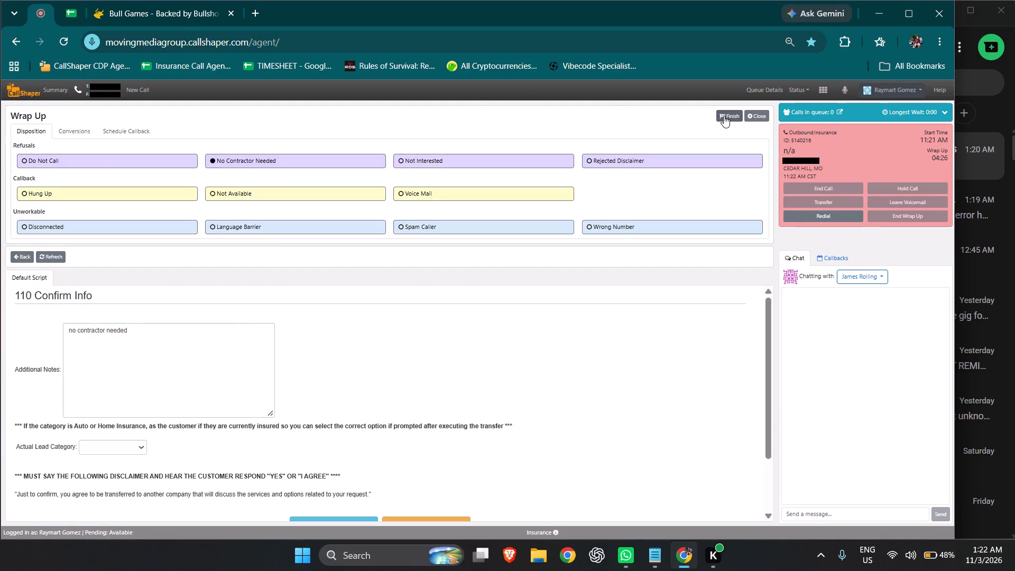
{"action": "left_click", "coordinate": [724, 116]}
{"action": "left_click", "coordinate": [934, 219]}
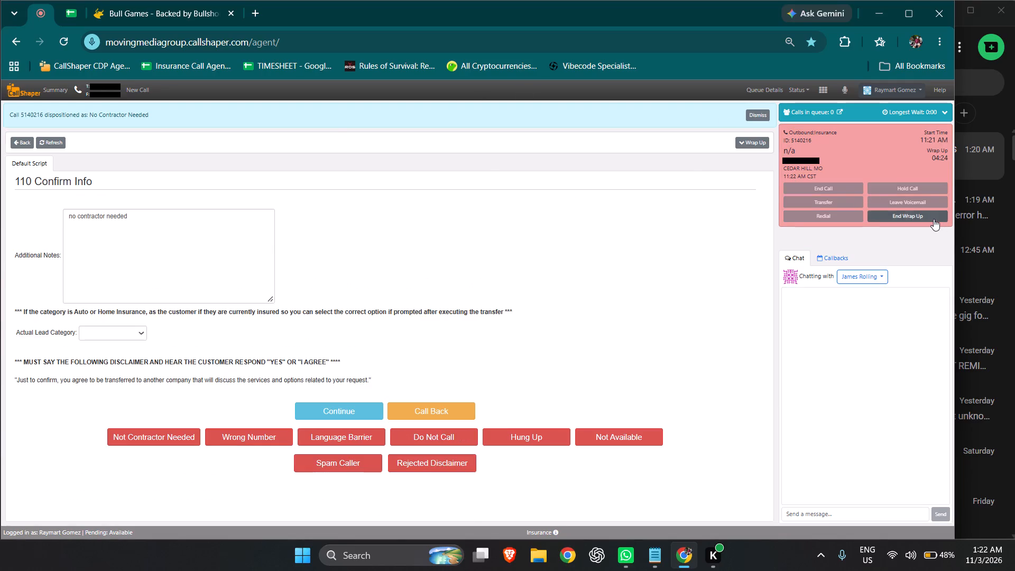
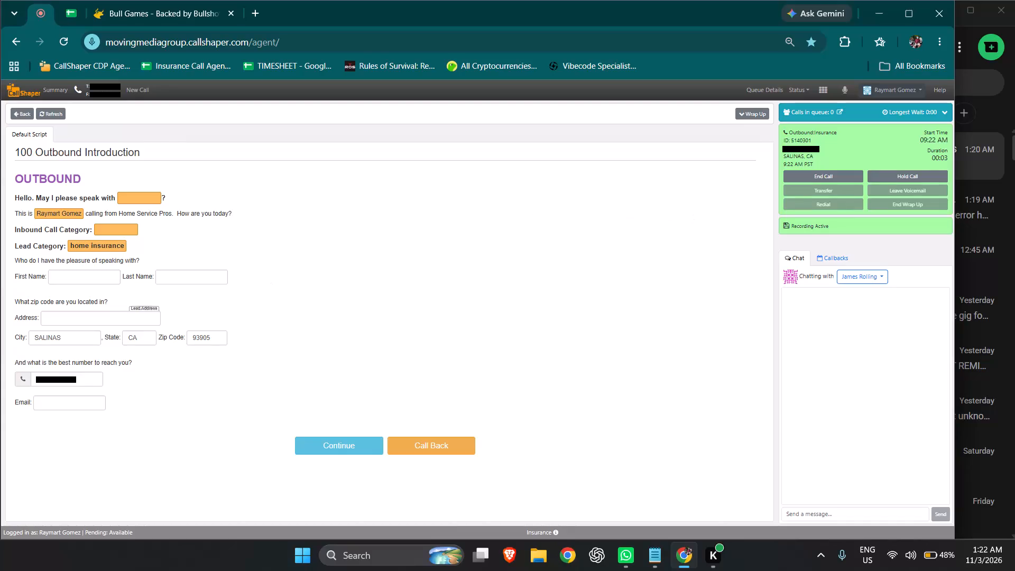
Enter "n/a" as the first name for the Salinas, CA call and continue to the Confirm Info page.
{"action": "left_click", "coordinate": [56, 278]}
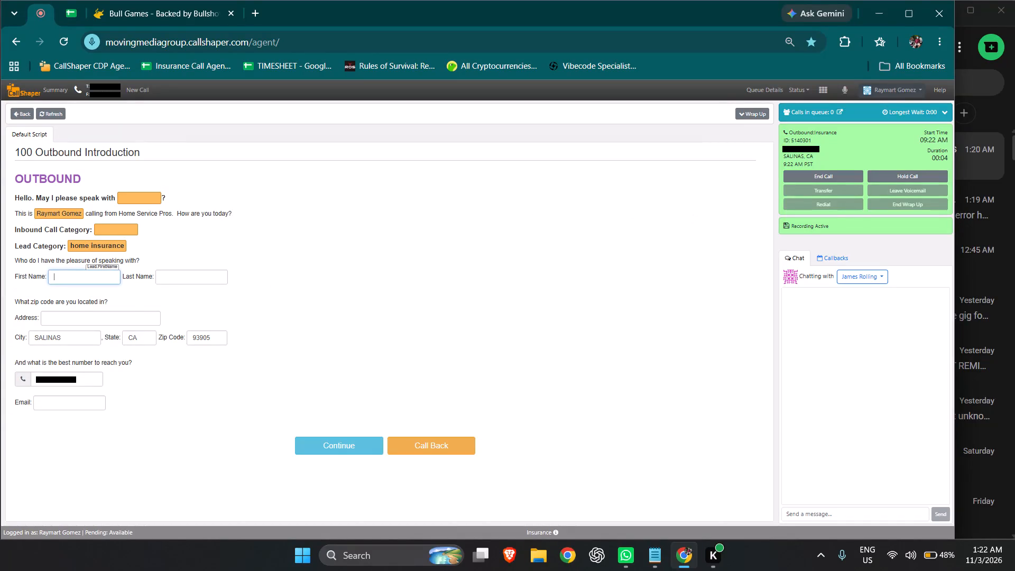
{"action": "type", "text": "n/a"}
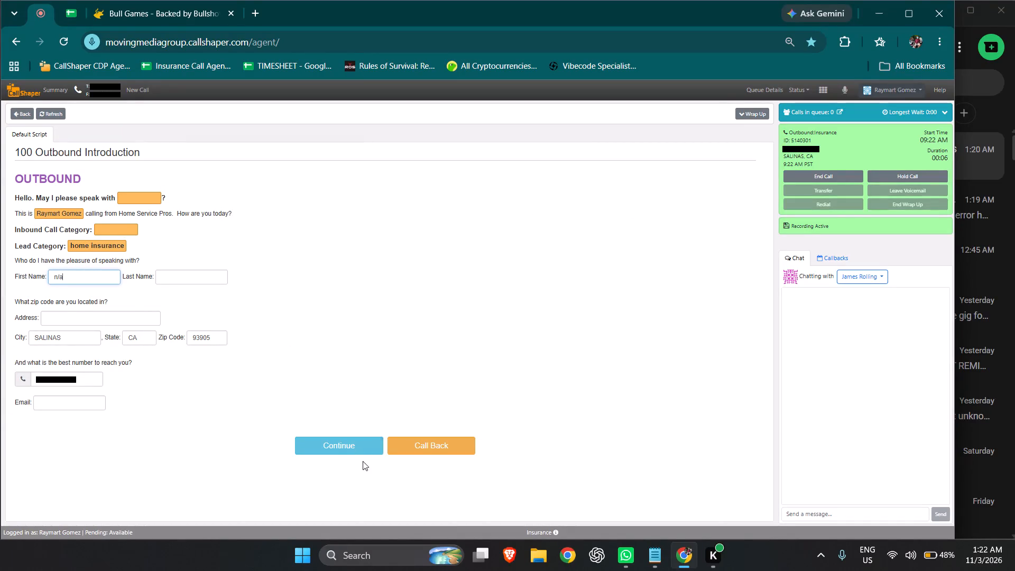
{"action": "left_click", "coordinate": [372, 452]}
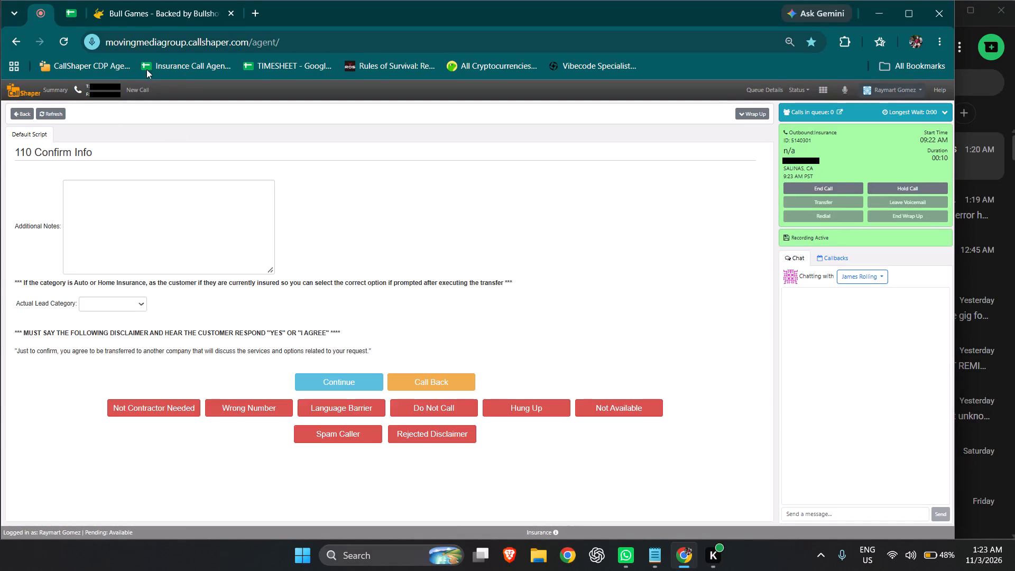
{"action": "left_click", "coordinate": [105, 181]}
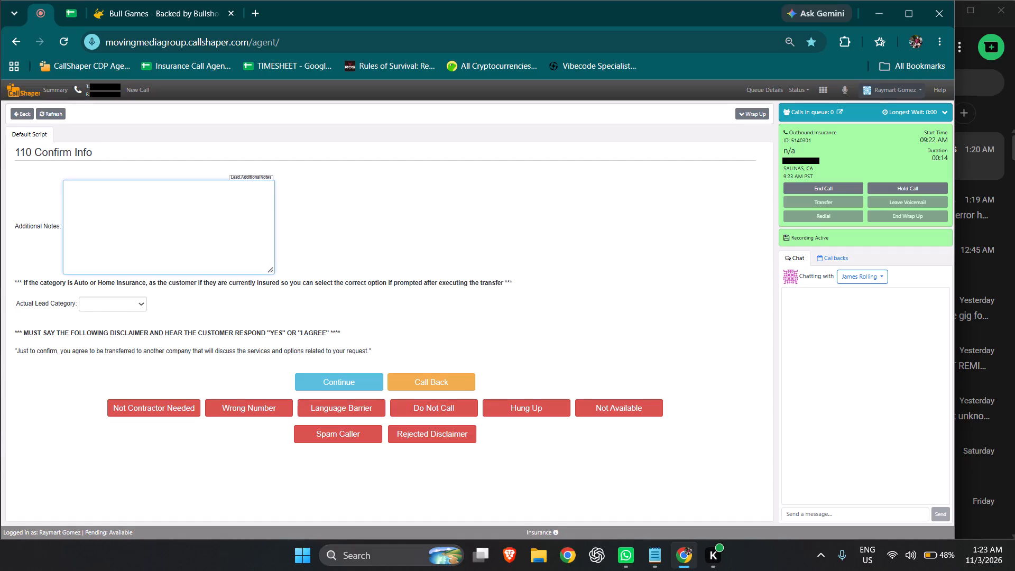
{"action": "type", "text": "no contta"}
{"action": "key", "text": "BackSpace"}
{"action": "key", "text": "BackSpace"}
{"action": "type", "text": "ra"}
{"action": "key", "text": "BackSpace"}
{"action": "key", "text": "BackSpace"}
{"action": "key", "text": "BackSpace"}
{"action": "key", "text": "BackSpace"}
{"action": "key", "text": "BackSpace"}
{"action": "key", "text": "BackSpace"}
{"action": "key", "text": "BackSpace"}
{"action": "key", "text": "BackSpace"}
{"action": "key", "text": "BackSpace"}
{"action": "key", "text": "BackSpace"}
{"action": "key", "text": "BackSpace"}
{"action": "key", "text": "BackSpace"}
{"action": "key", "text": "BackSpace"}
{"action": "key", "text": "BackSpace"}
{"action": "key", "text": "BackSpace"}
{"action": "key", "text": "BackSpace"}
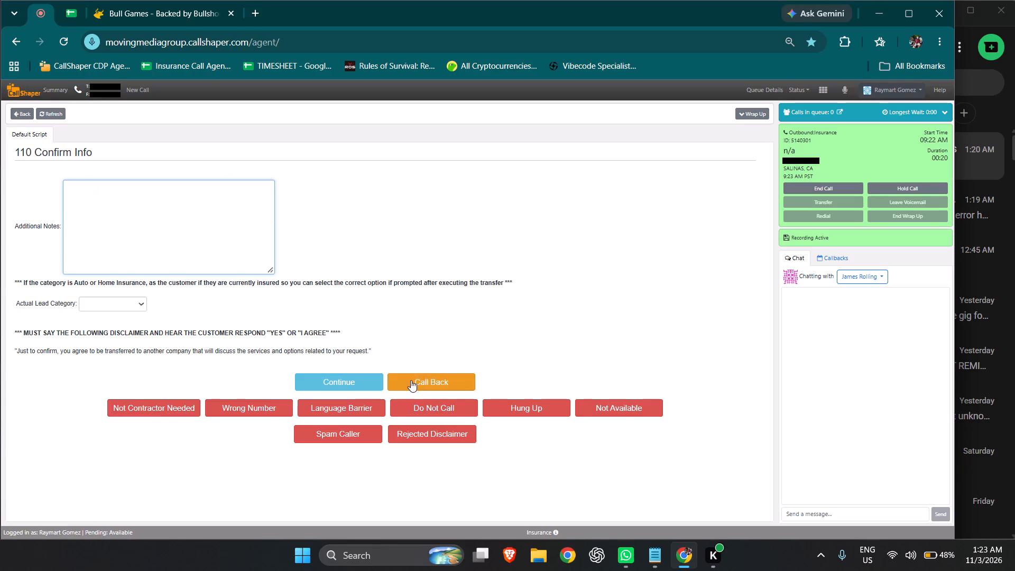
Add "hung up" to the Salinas, CA call's additional notes.
{"action": "left_click", "coordinate": [657, 557]}
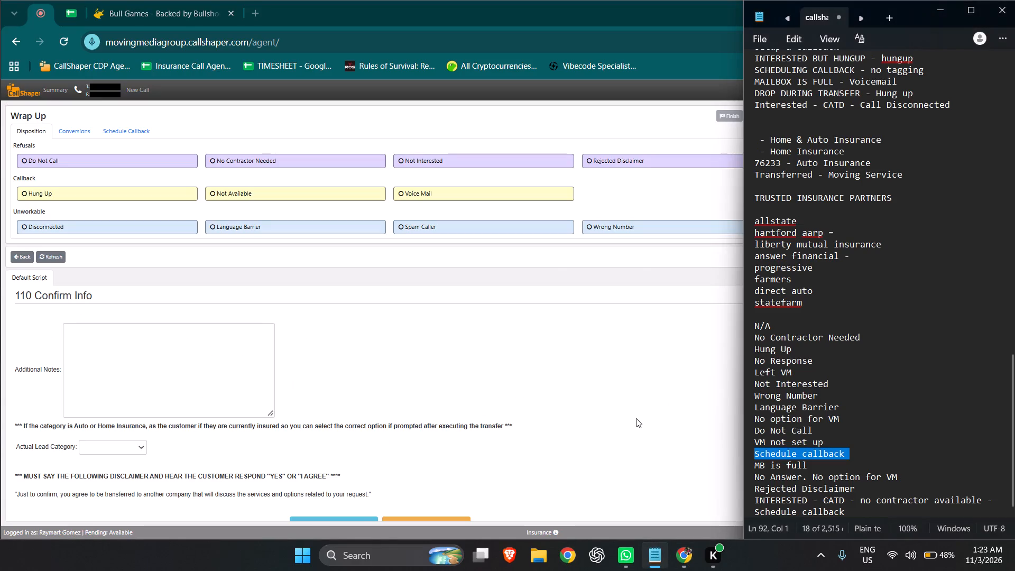
{"action": "left_click", "coordinate": [636, 418]}
{"action": "left_click", "coordinate": [255, 393]}
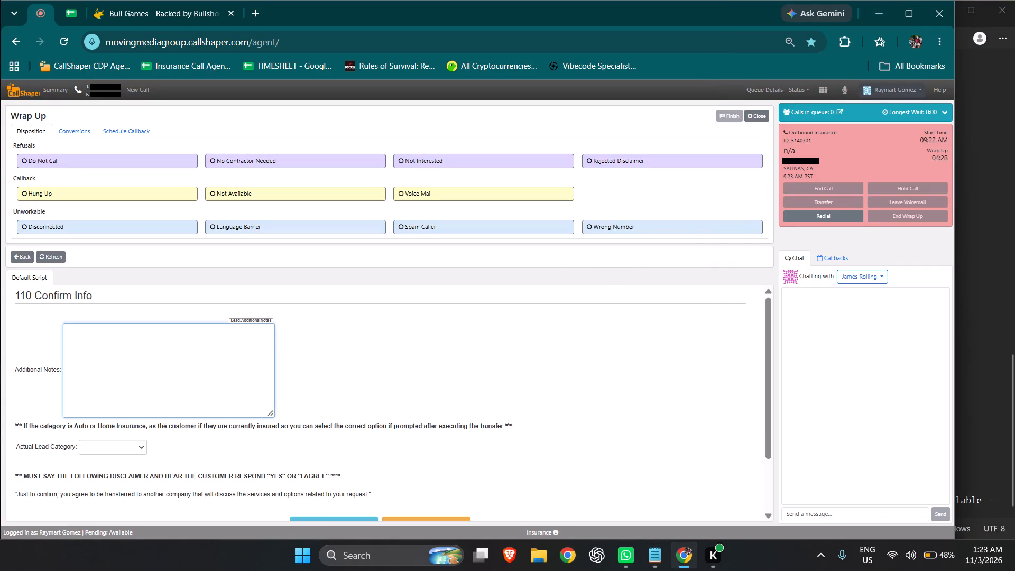
{"action": "type", "text": "hung up"}
{"action": "scroll", "coordinate": [255, 393], "scroll_direction": "left", "scroll_amount": 2}
Disposition the Salinas, CA call as Hung Up and end its wrap-up.
{"action": "left_click", "coordinate": [93, 195]}
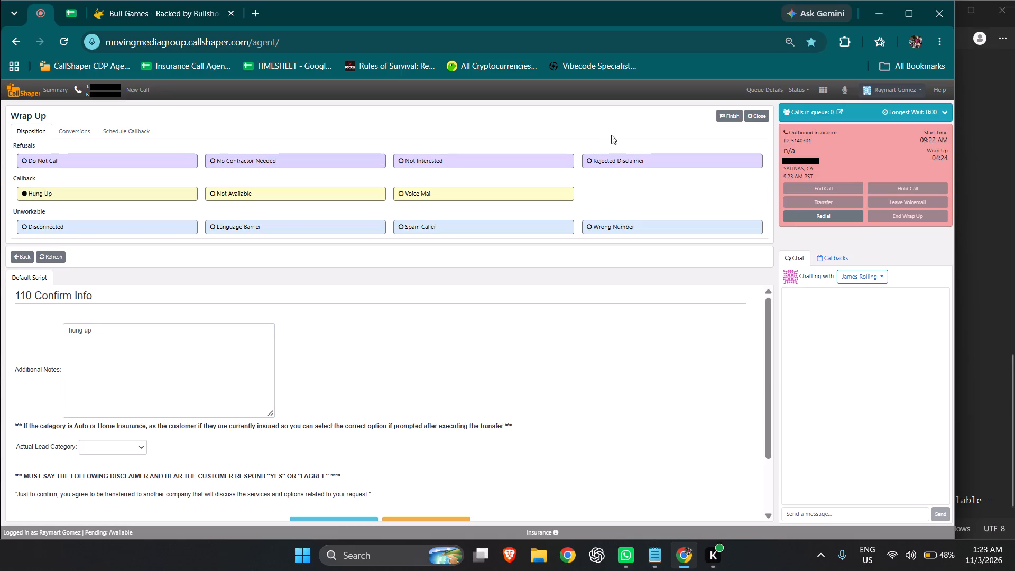
{"action": "left_click", "coordinate": [724, 117]}
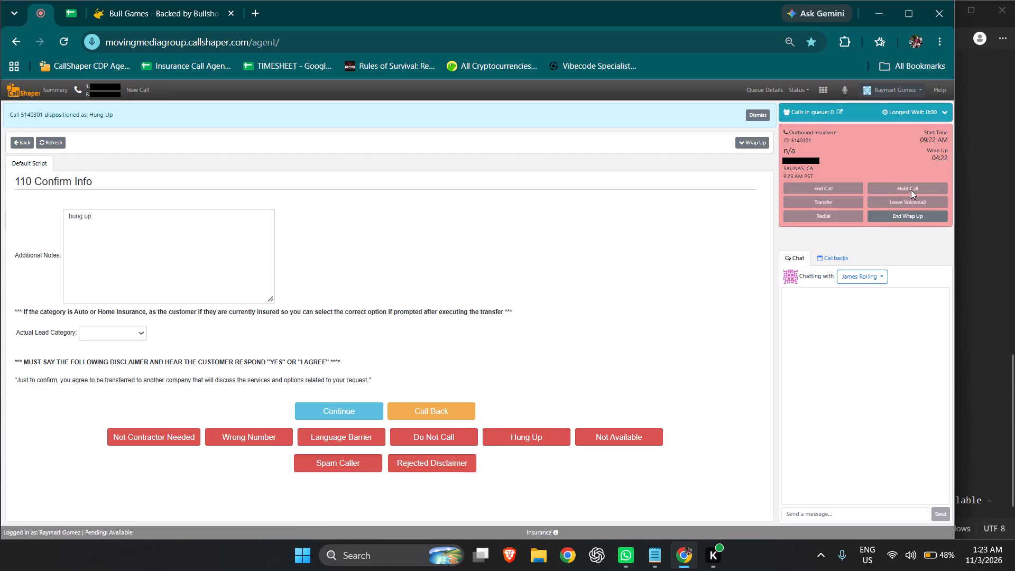
{"action": "left_click", "coordinate": [907, 212]}
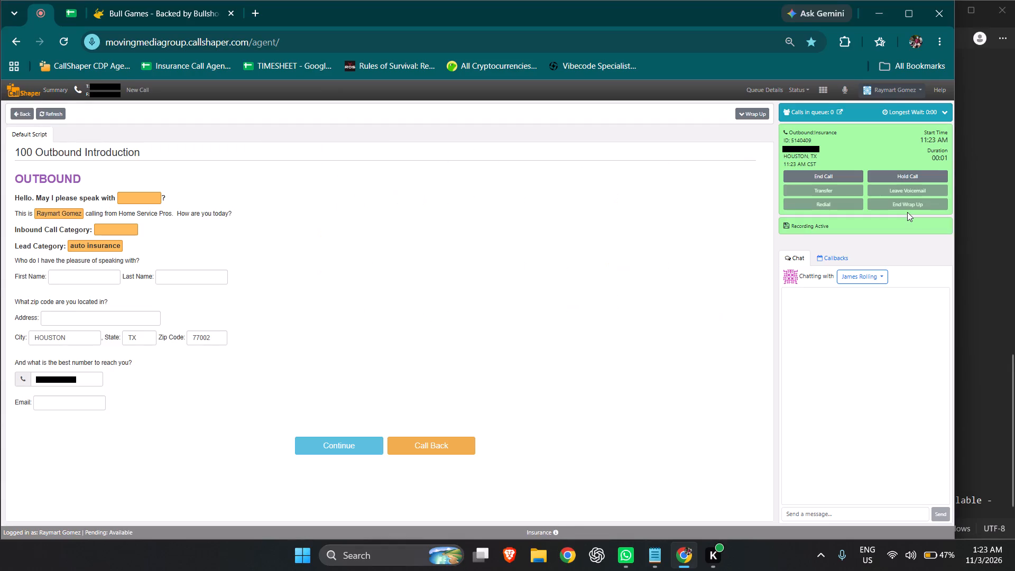
Enter "n/a" as the first name for the Houston, TX call and continue to the Confirm Info page.
{"action": "left_click", "coordinate": [84, 272]}
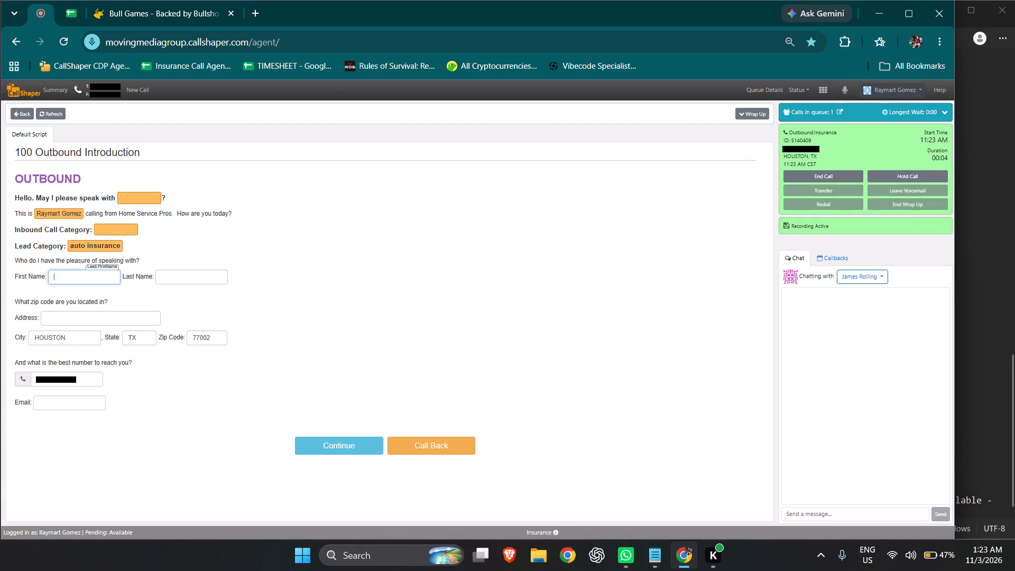
{"action": "type", "text": "n/a"}
{"action": "left_click", "coordinate": [315, 444]}
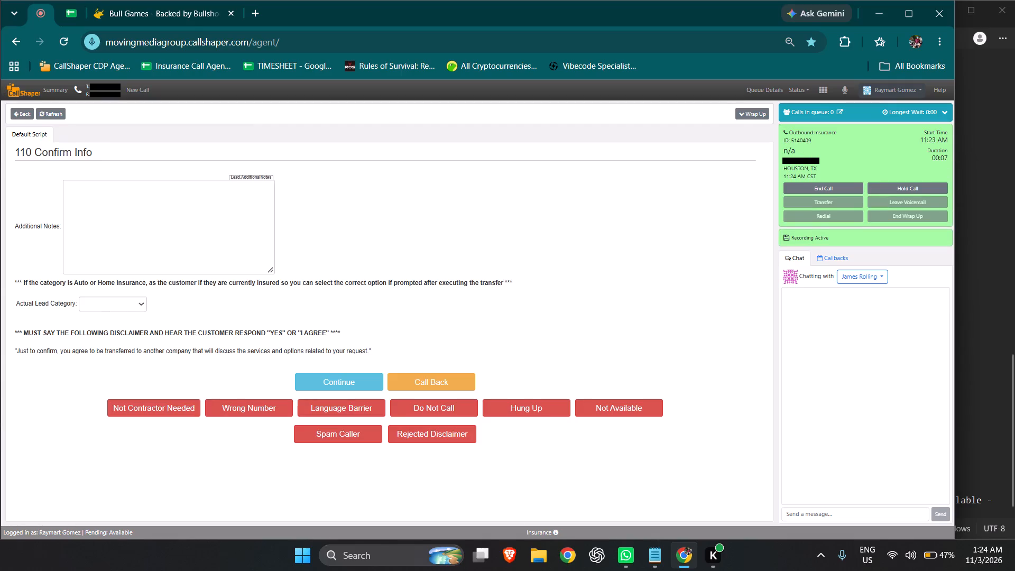
Add "language barrier" to the Houston, TX call's additional notes.
{"action": "left_click", "coordinate": [149, 201]}
{"action": "left_click", "coordinate": [154, 253]}
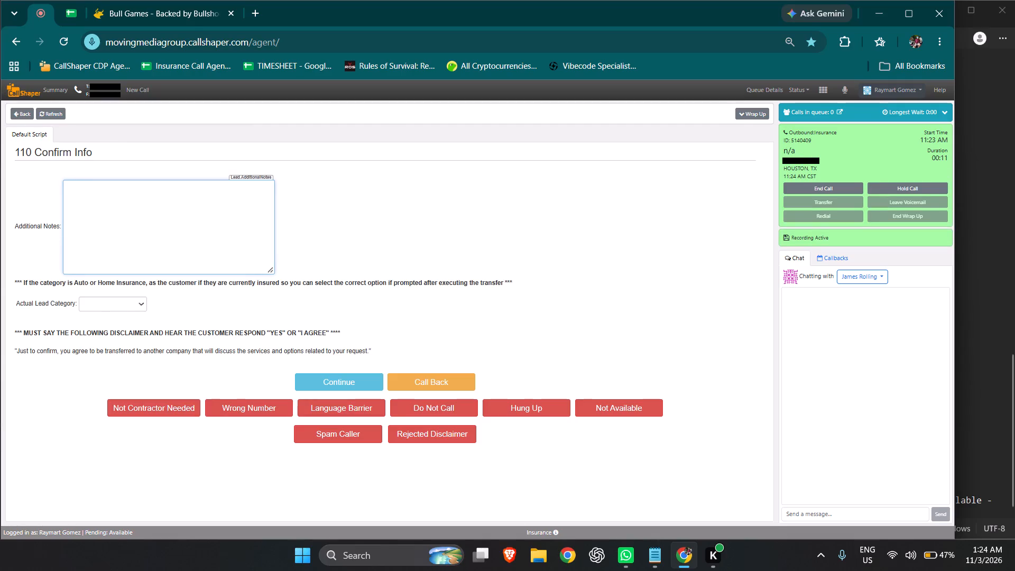
{"action": "type", "text": "langu"}
{"action": "type", "text": "age"}
{"action": "key", "text": "space"}
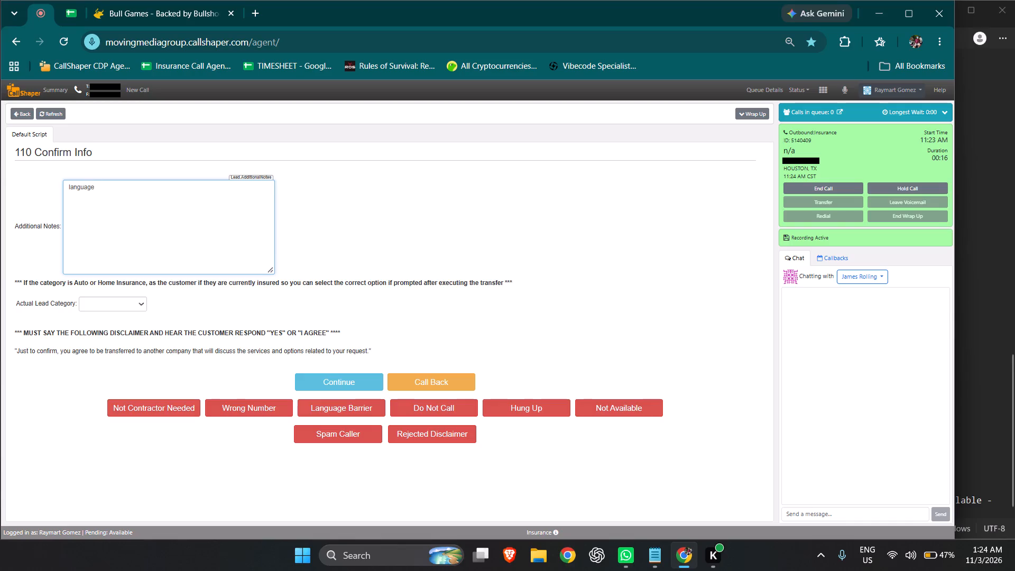
{"action": "type", "text": "barrier"}
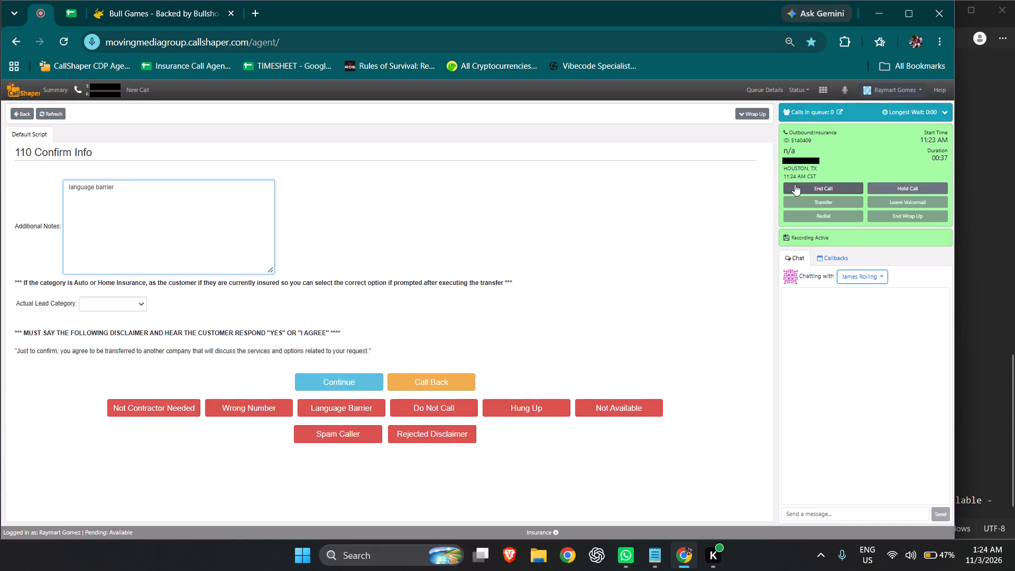
End the Houston, TX call, disposition it as Language Barrier and end its wrap-up.
{"action": "left_click", "coordinate": [795, 184]}
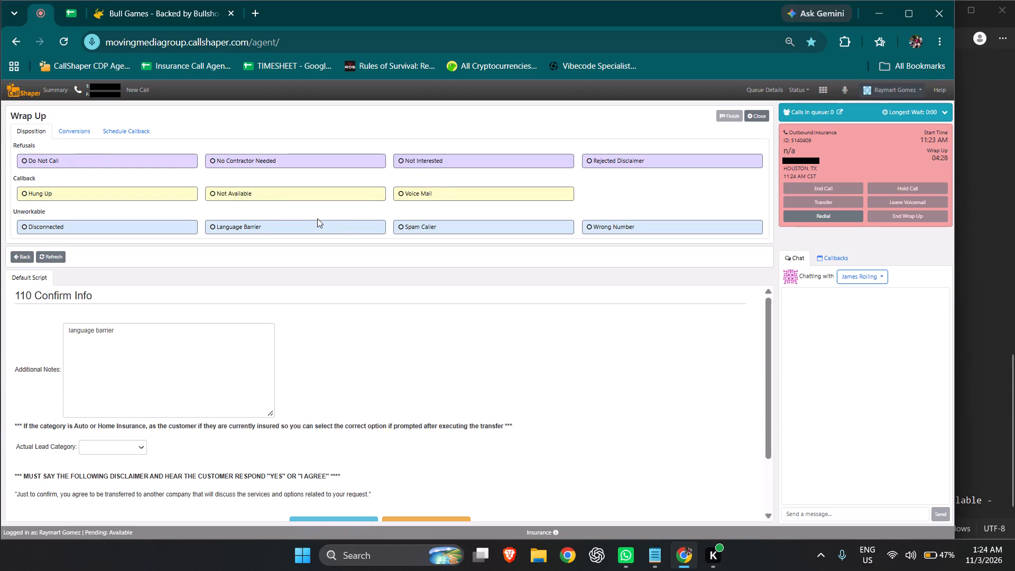
{"action": "left_click", "coordinate": [317, 218]}
{"action": "left_click", "coordinate": [316, 224]}
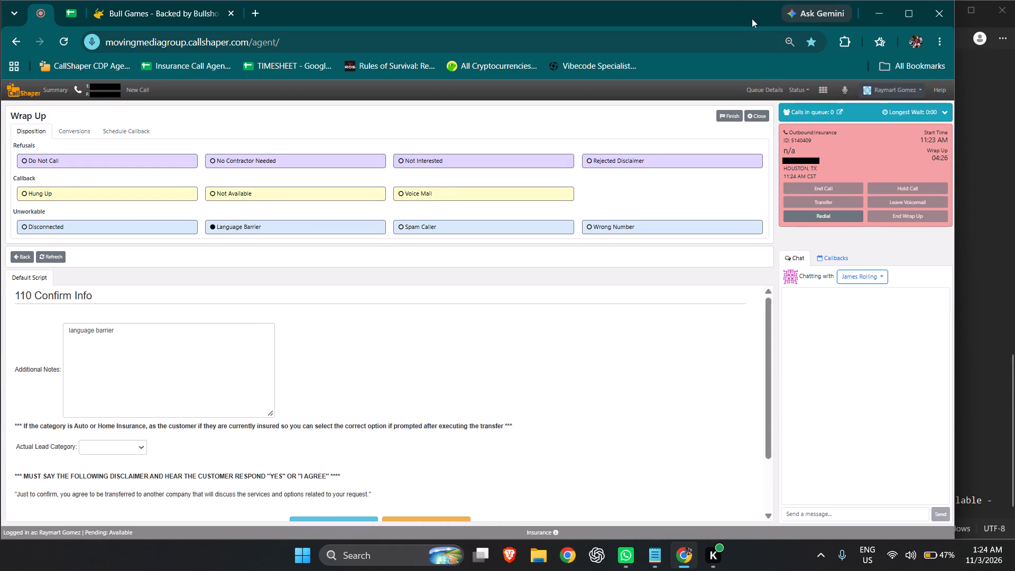
{"action": "left_click", "coordinate": [728, 119]}
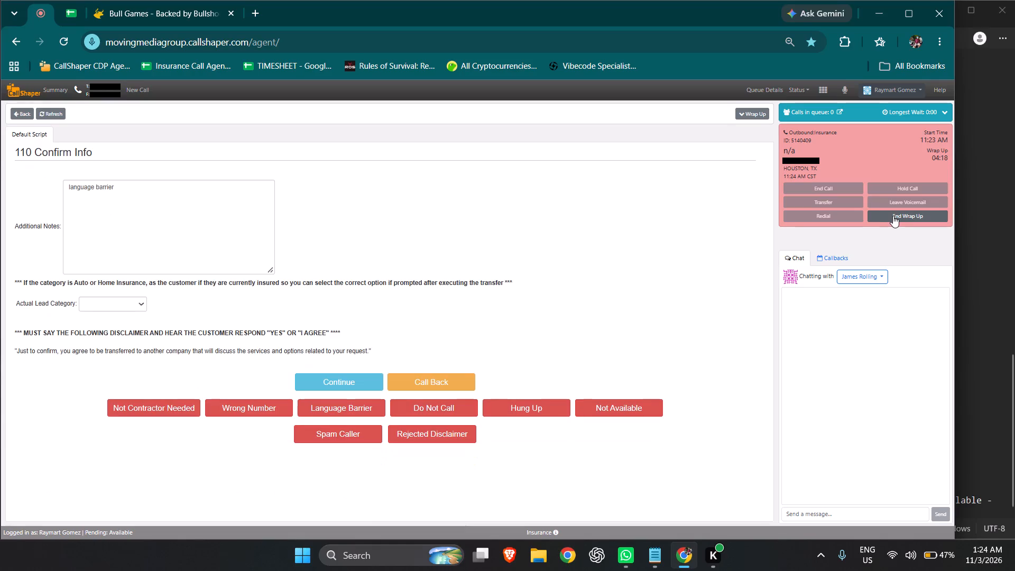
{"action": "left_click", "coordinate": [893, 216]}
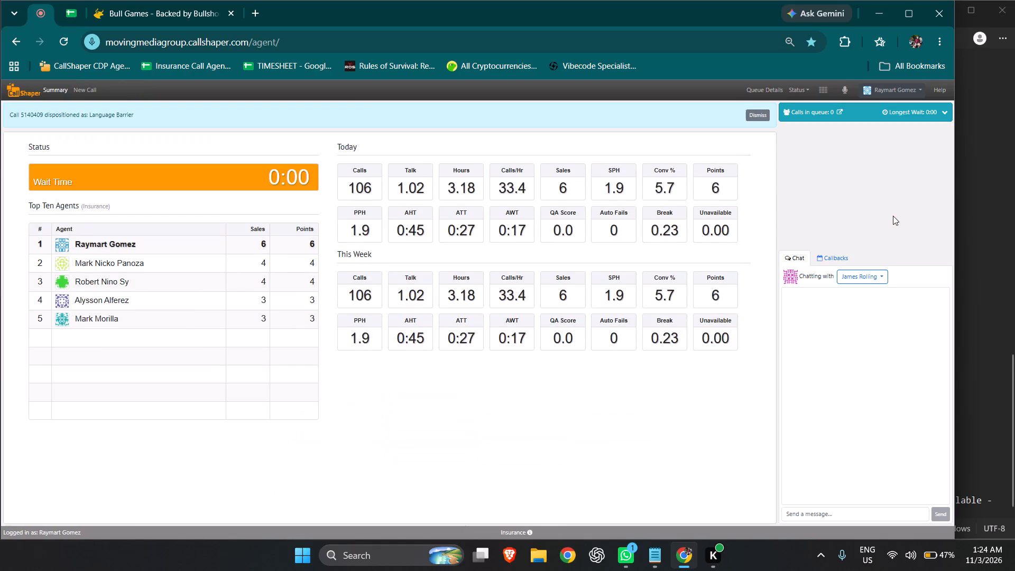
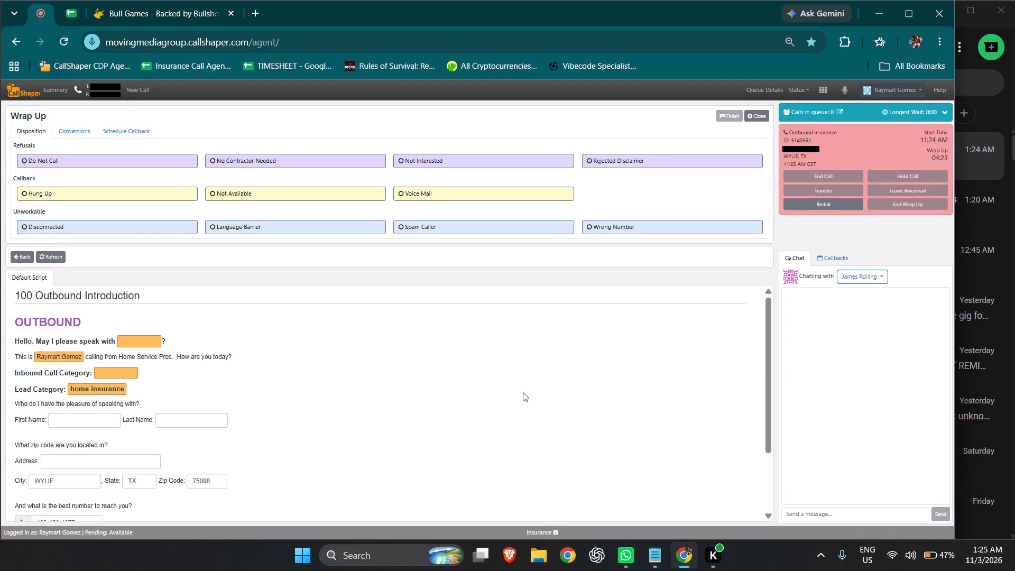
Enter "n/a" as the first name for the Wylie, TX call and continue to the Confirm Info page.
{"action": "left_click", "coordinate": [108, 426]}
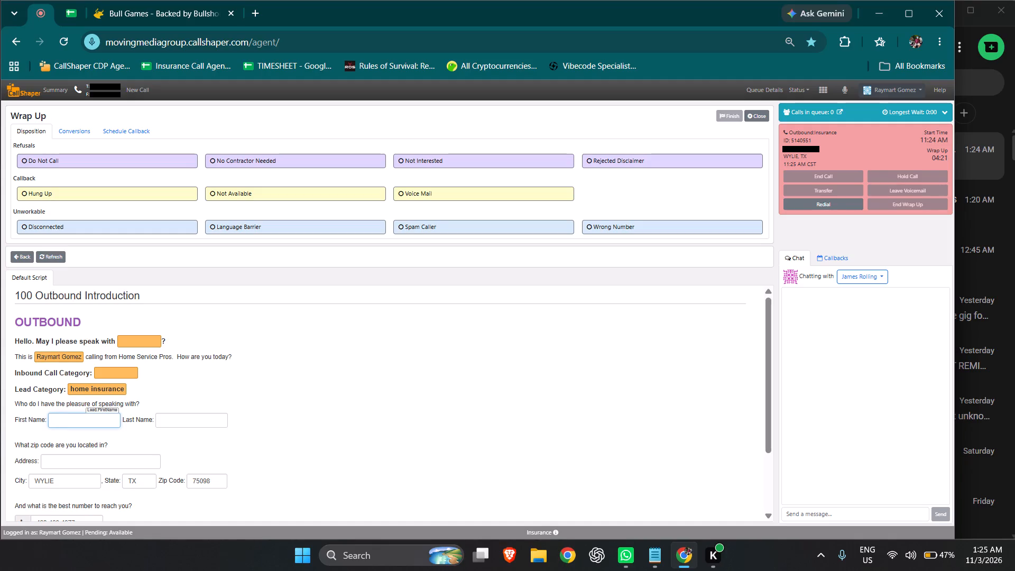
{"action": "left_click", "coordinate": [108, 426]}
{"action": "type", "text": "n/a"}
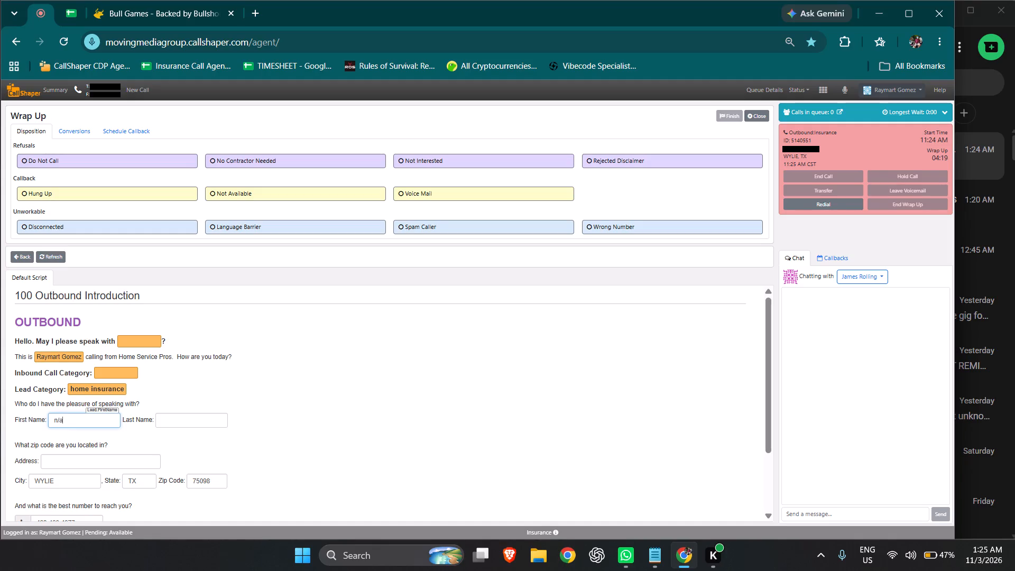
{"action": "scroll", "coordinate": [243, 423], "scroll_direction": "down", "scroll_amount": 2}
{"action": "left_click", "coordinate": [342, 498]}
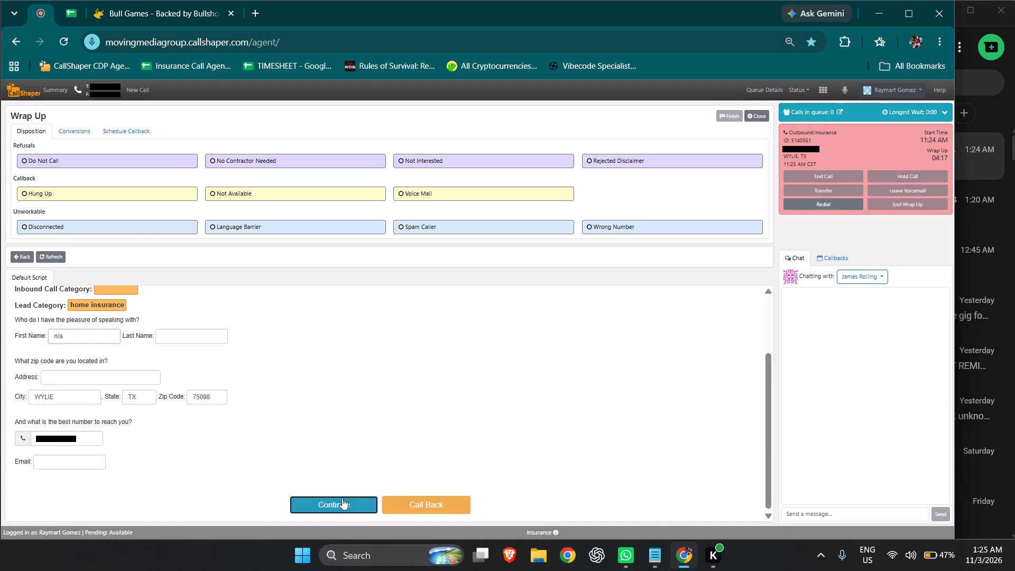
Add "hung up" to the Wylie, TX call's additional notes.
{"action": "left_click", "coordinate": [214, 345]}
{"action": "type", "text": "hung up"}
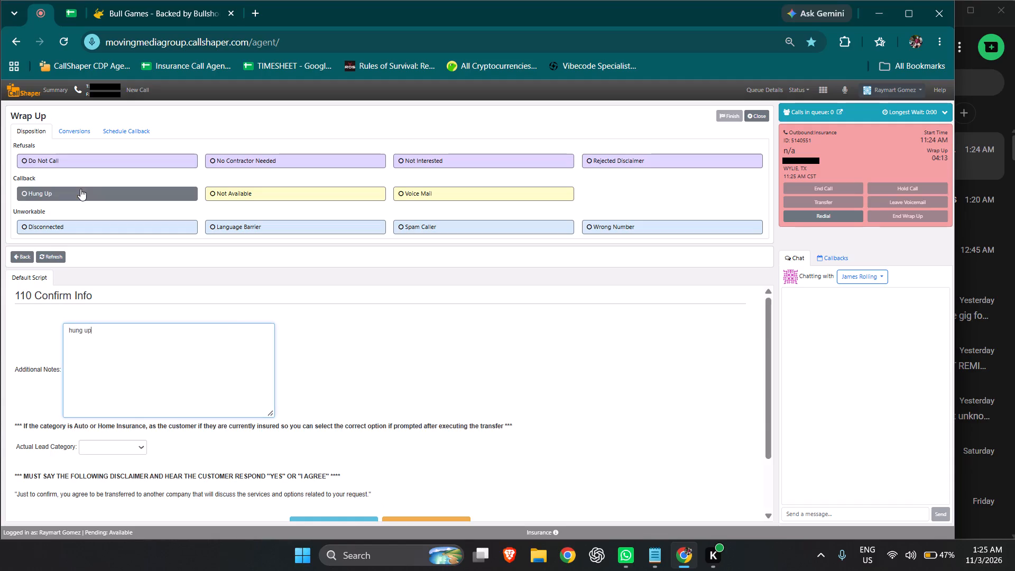
Disposition the Wylie, TX call as Hung Up and end its wrap-up.
{"action": "left_click", "coordinate": [80, 189]}
{"action": "left_click", "coordinate": [734, 115]}
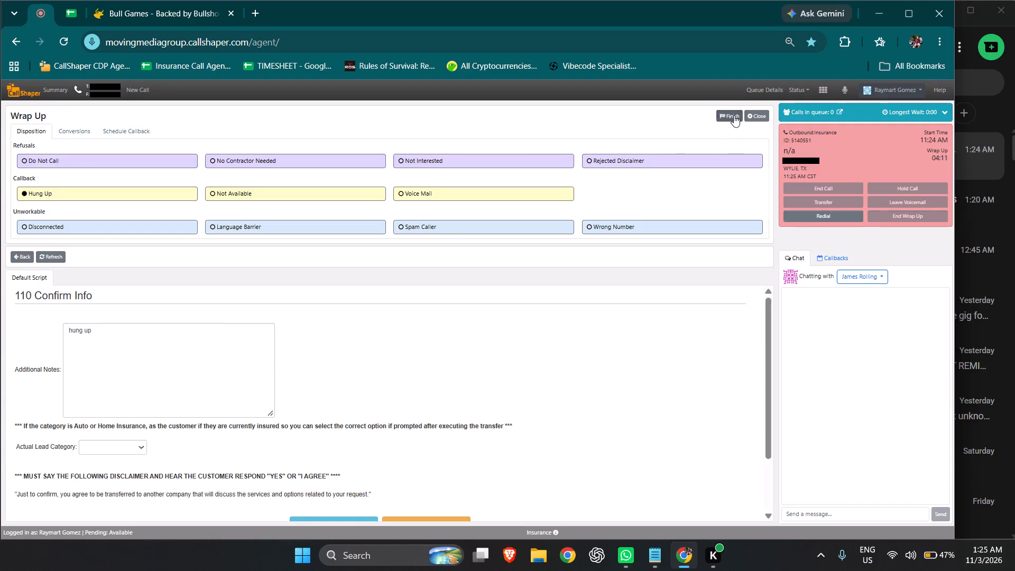
{"action": "left_click", "coordinate": [916, 211]}
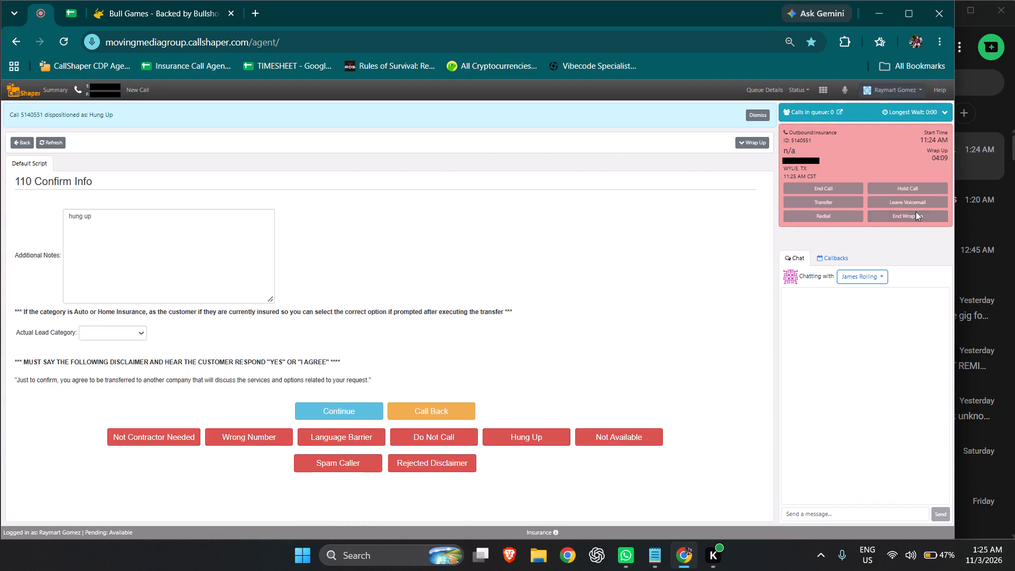
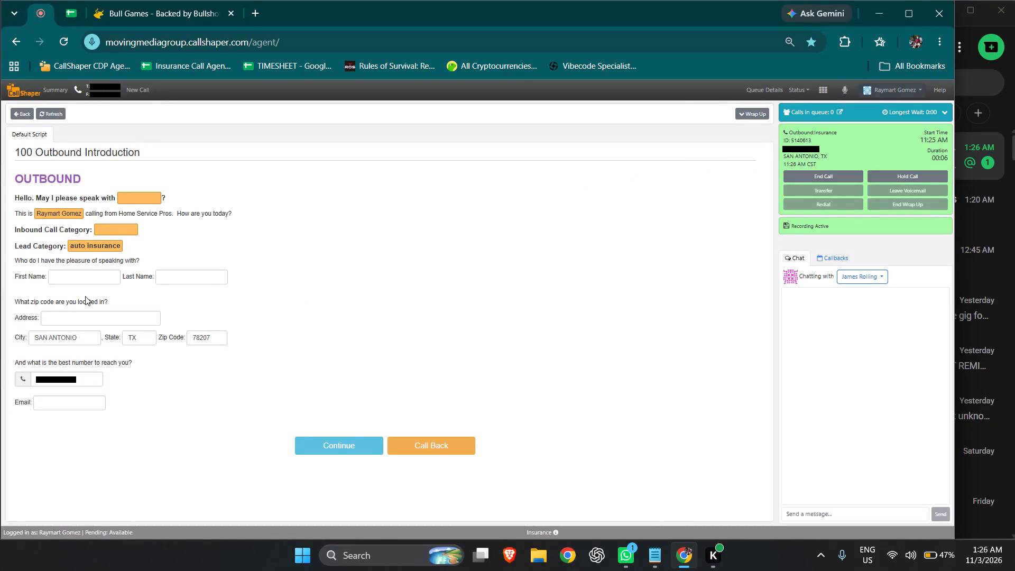
Enter "n/a" as the first name for the San Antonio, TX call and continue to the Confirm Info page.
{"action": "left_click", "coordinate": [72, 269]}
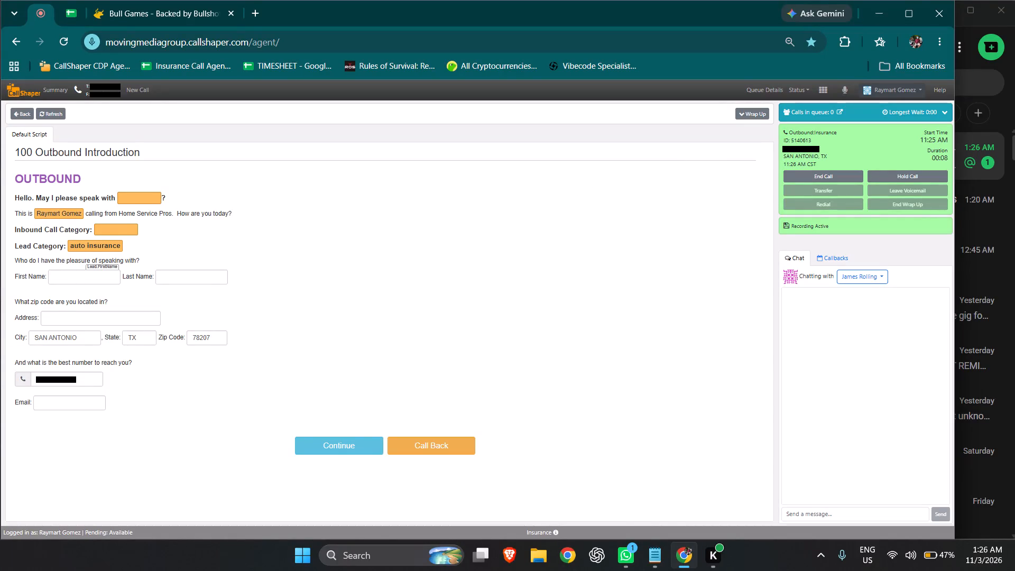
{"action": "left_click", "coordinate": [78, 279]}
{"action": "key", "text": "n"}
{"action": "type", "text": "/a"}
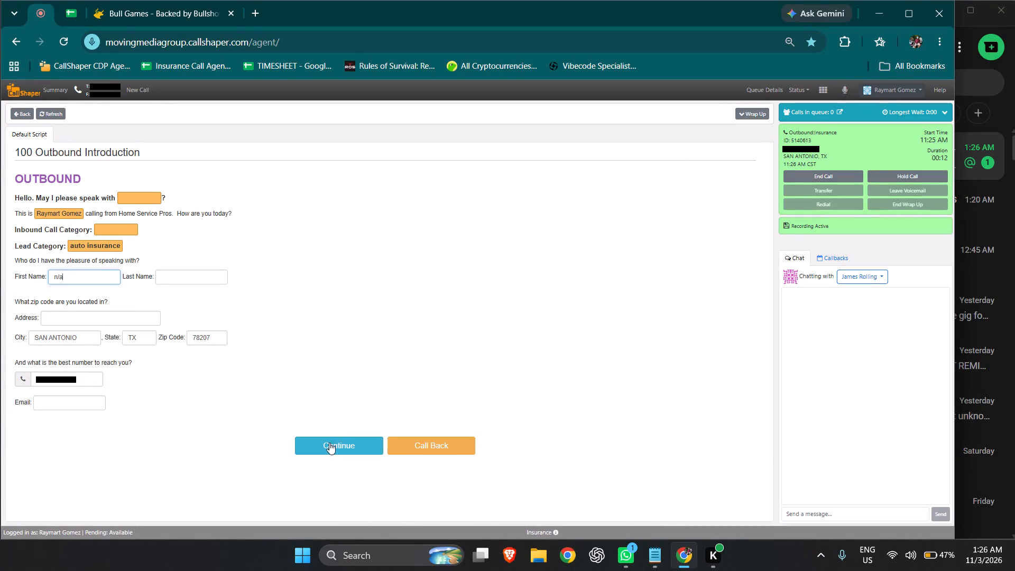
{"action": "left_click", "coordinate": [333, 443]}
Add "left vm" to the San Antonio, TX call's additional notes.
{"action": "left_click", "coordinate": [186, 255]}
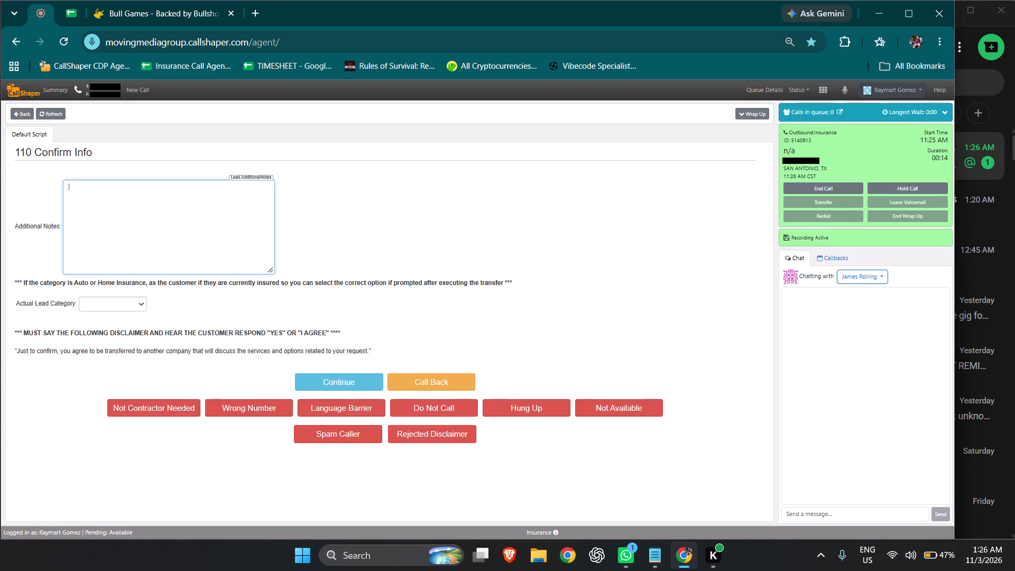
{"action": "type", "text": "left vm"}
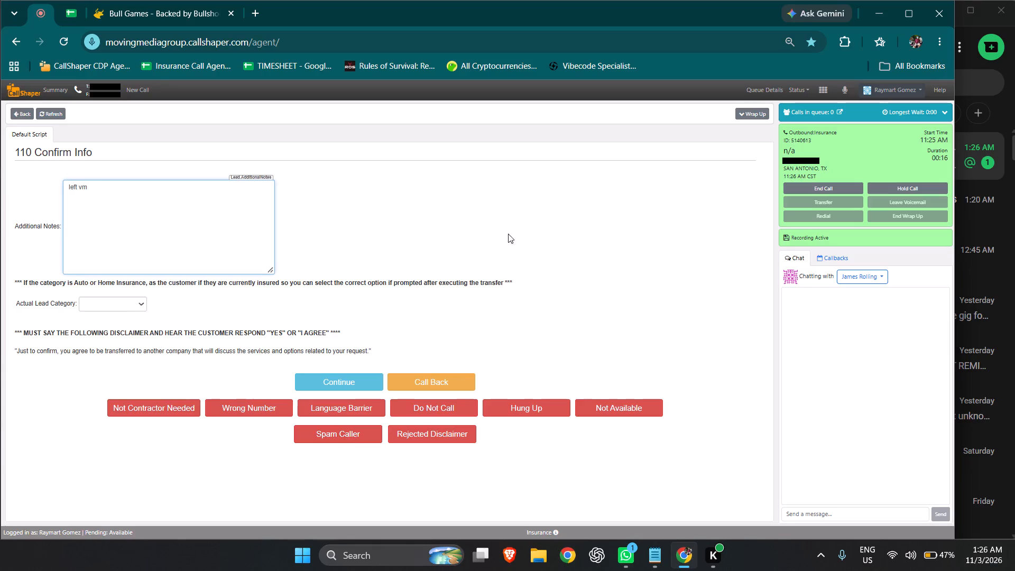
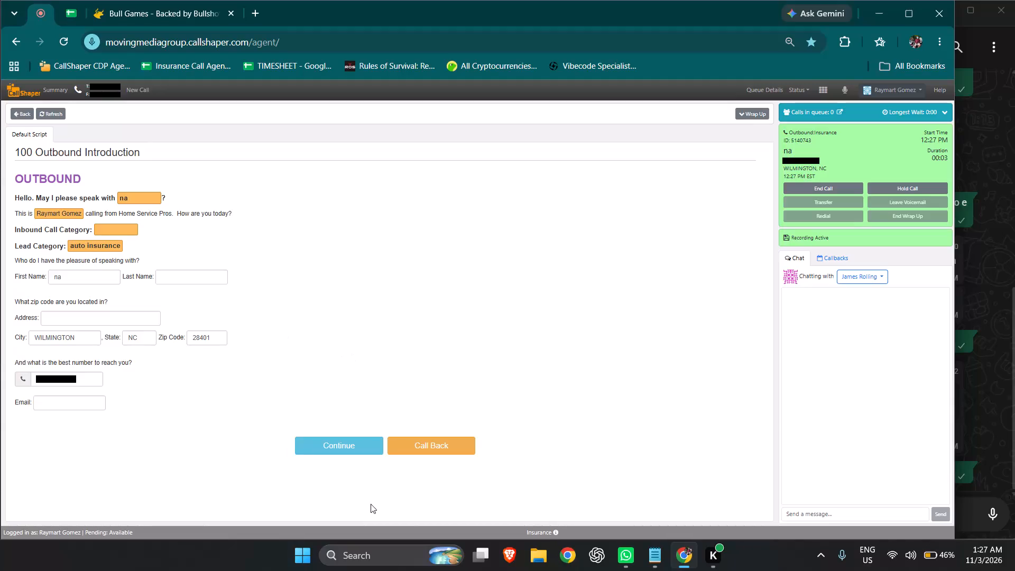
Continue the Wilmington, NC call to the Confirm Info page and add "do not call" on a new line below "hung up" in the additional notes.
{"action": "left_click", "coordinate": [376, 440]}
{"action": "left_click", "coordinate": [179, 228]}
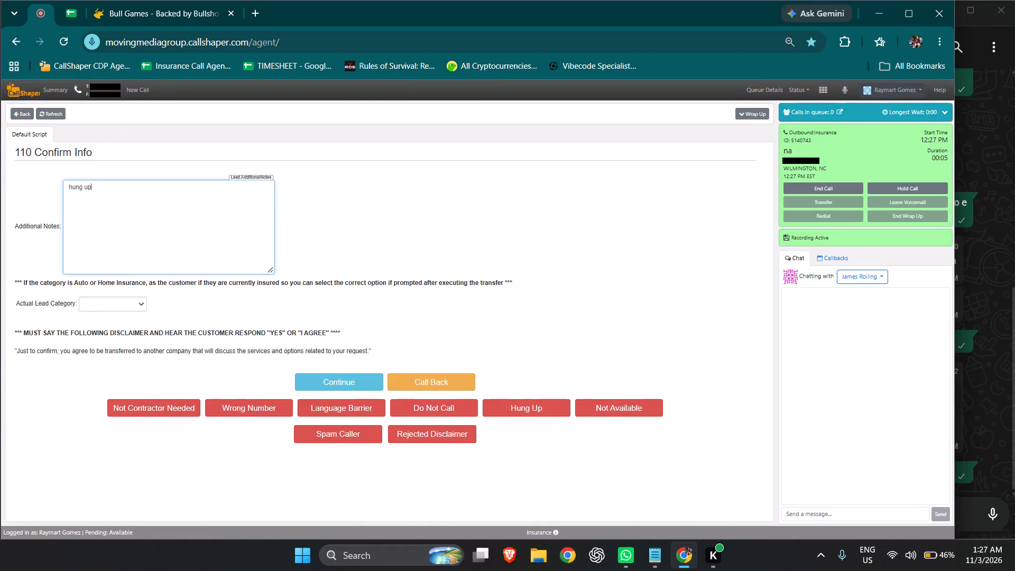
{"action": "key", "text": "Return"}
{"action": "type", "text": "do not call"}
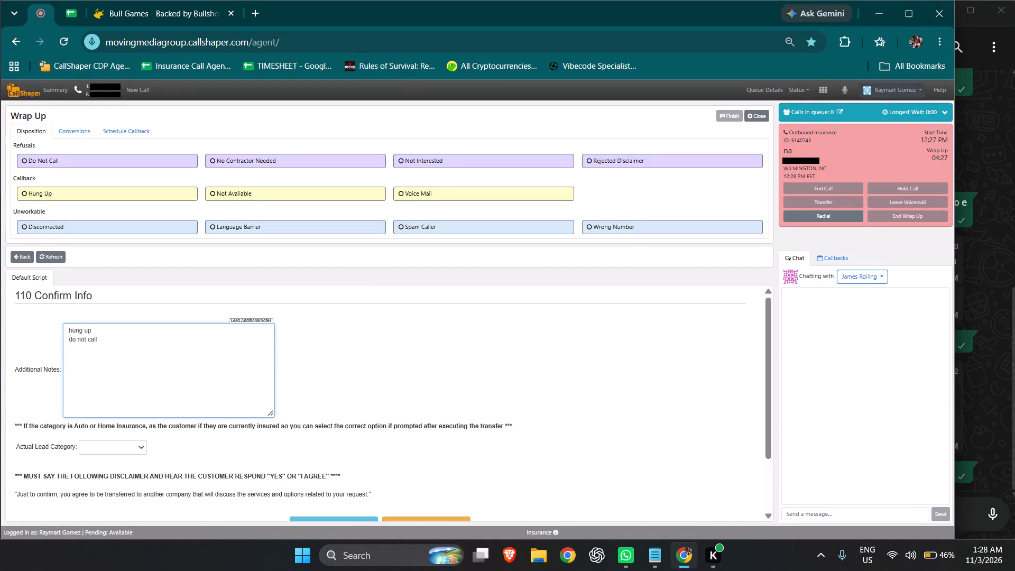
Disposition the Wilmington, NC call as Do Not Call and end its wrap-up.
{"action": "left_click", "coordinate": [56, 160]}
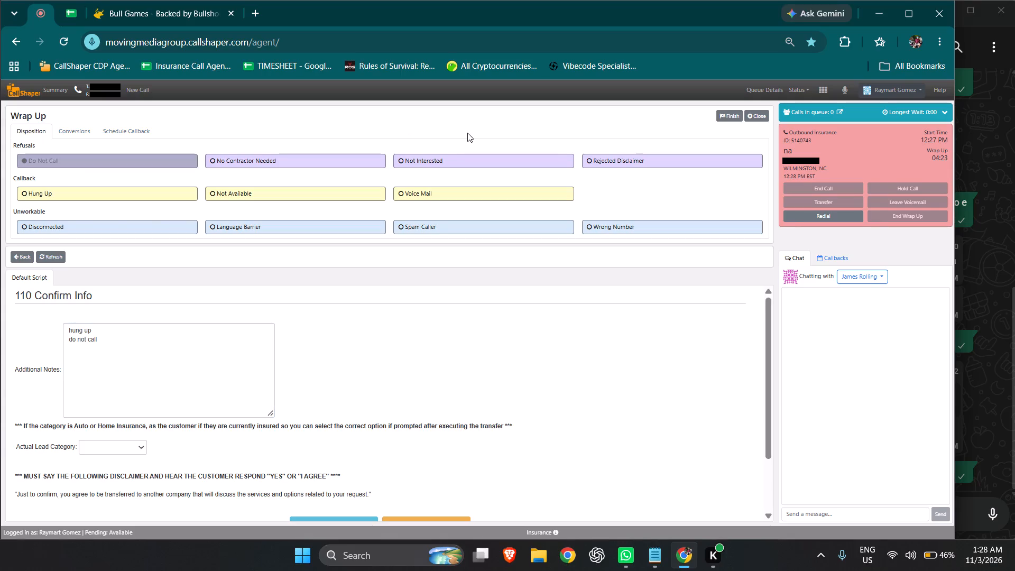
{"action": "left_click", "coordinate": [717, 111]}
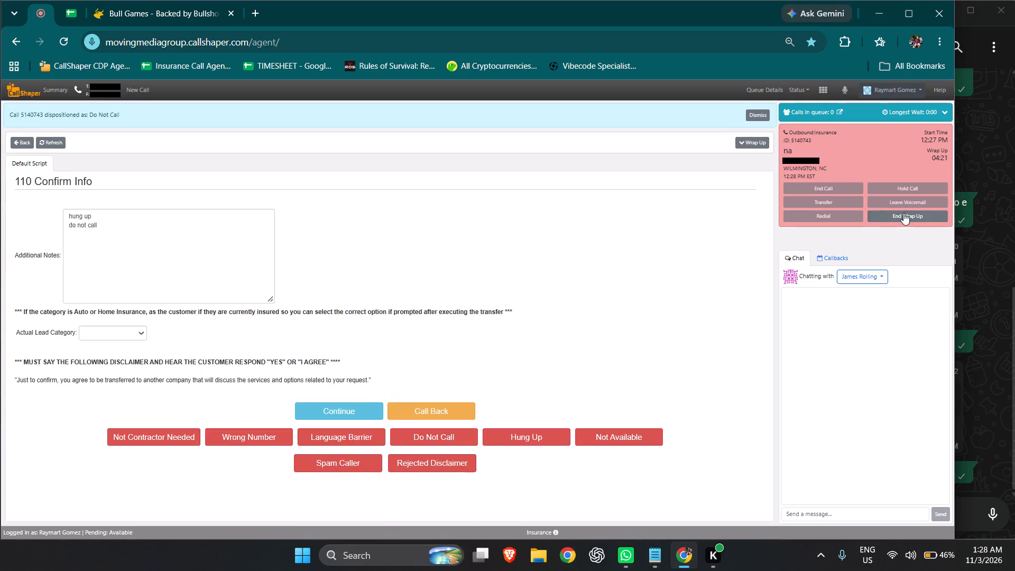
{"action": "left_click", "coordinate": [903, 217]}
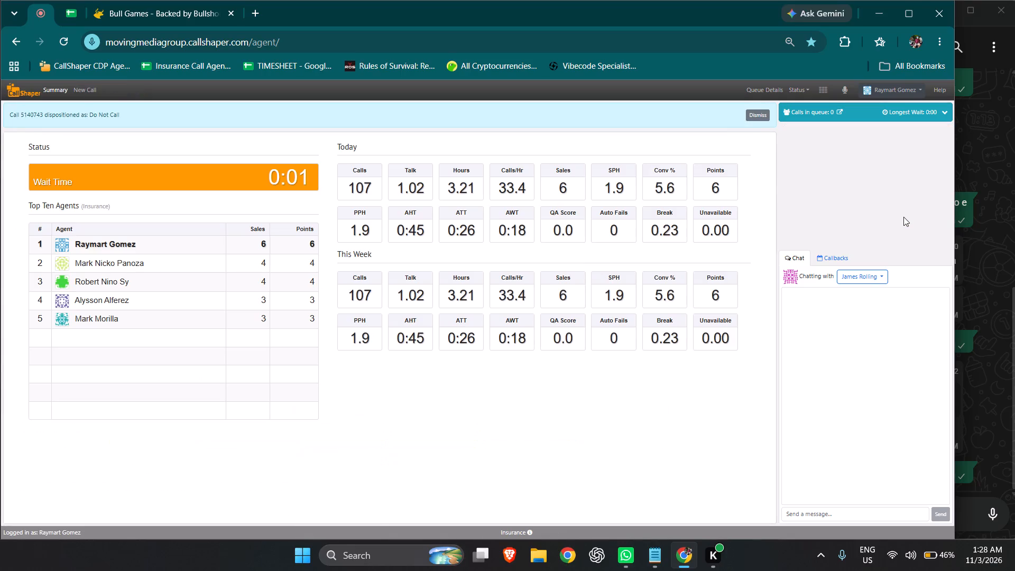
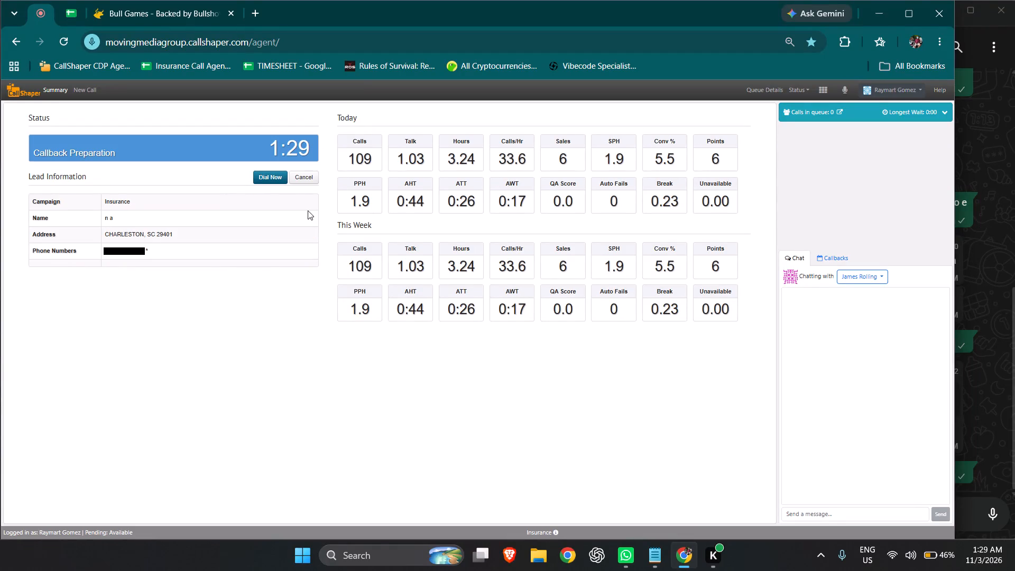
Dial the Charleston, SC callback lead and continue its script to the Confirm Info page, rechecking the Outbound Introduction on the way.
{"action": "left_click", "coordinate": [274, 172]}
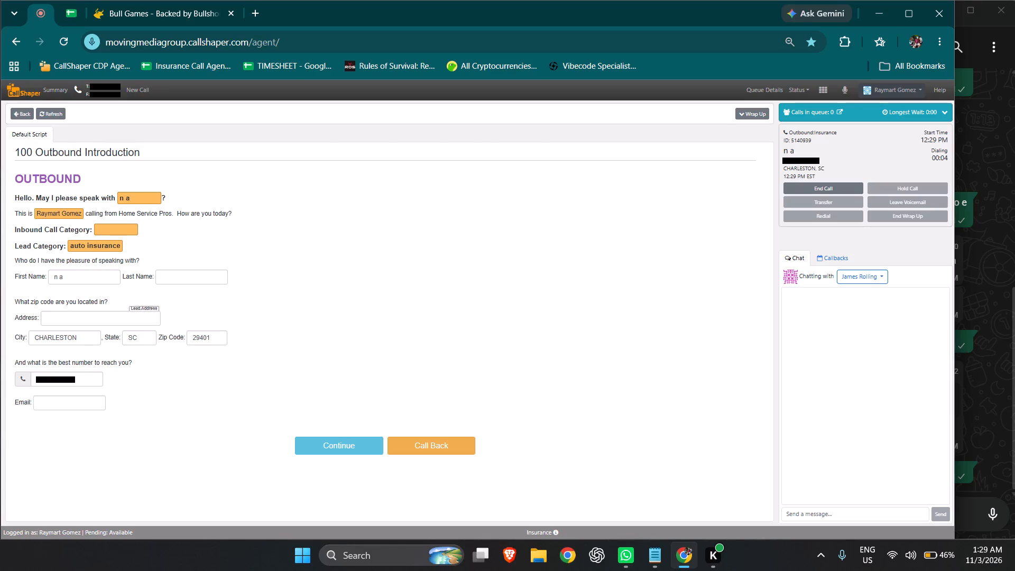
{"action": "left_click", "coordinate": [316, 442]}
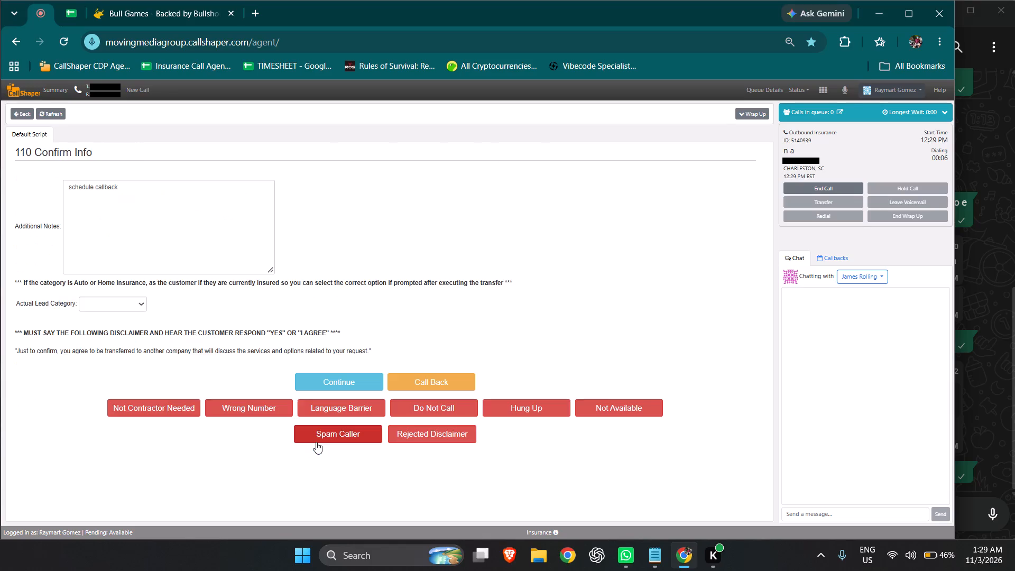
{"action": "left_click", "coordinate": [30, 115]}
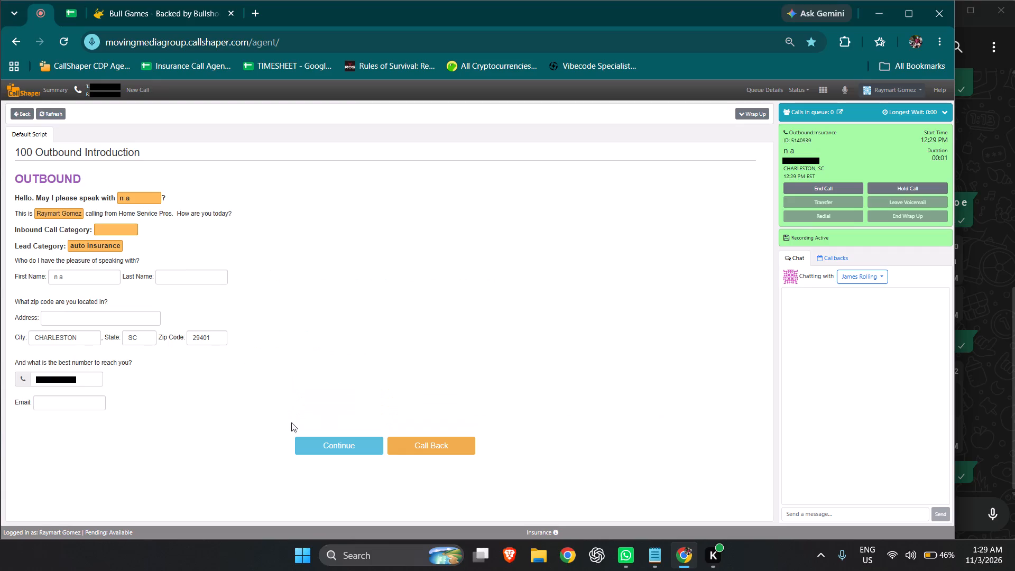
{"action": "left_click", "coordinate": [326, 450]}
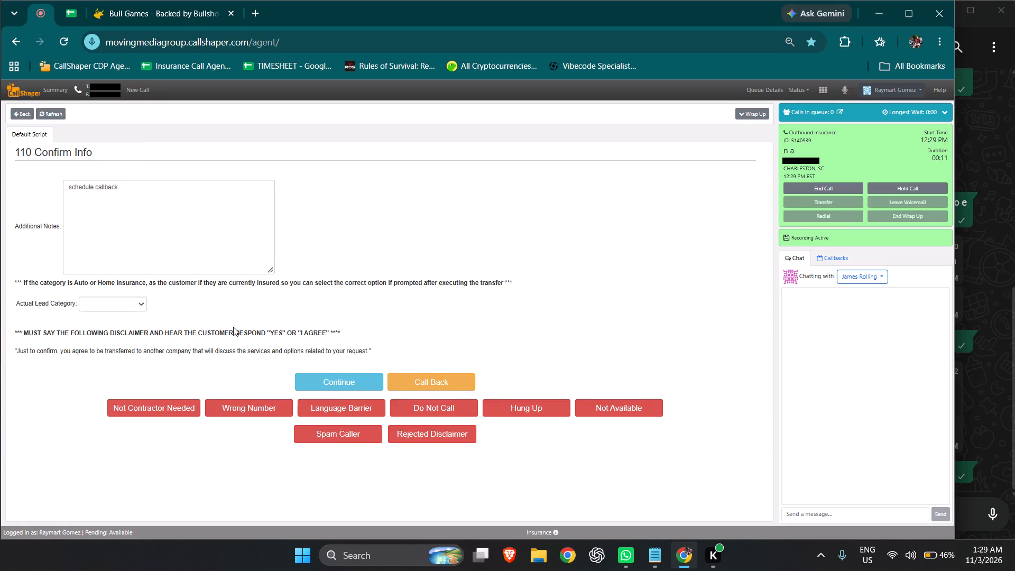
Set the Charleston, SC call's actual lead category to Auto Insurance.
{"action": "left_click", "coordinate": [130, 308]}
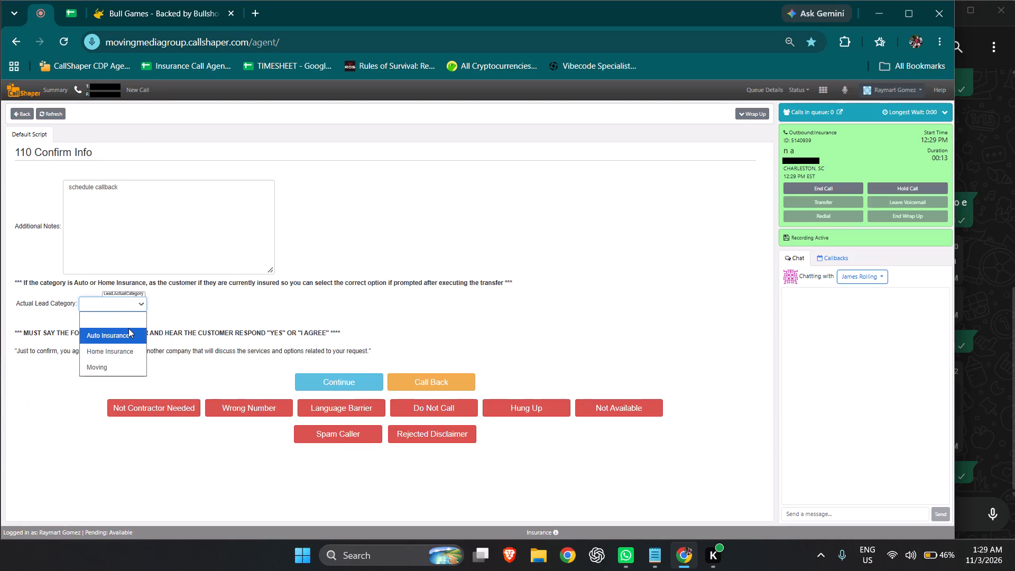
{"action": "left_click", "coordinate": [128, 328]}
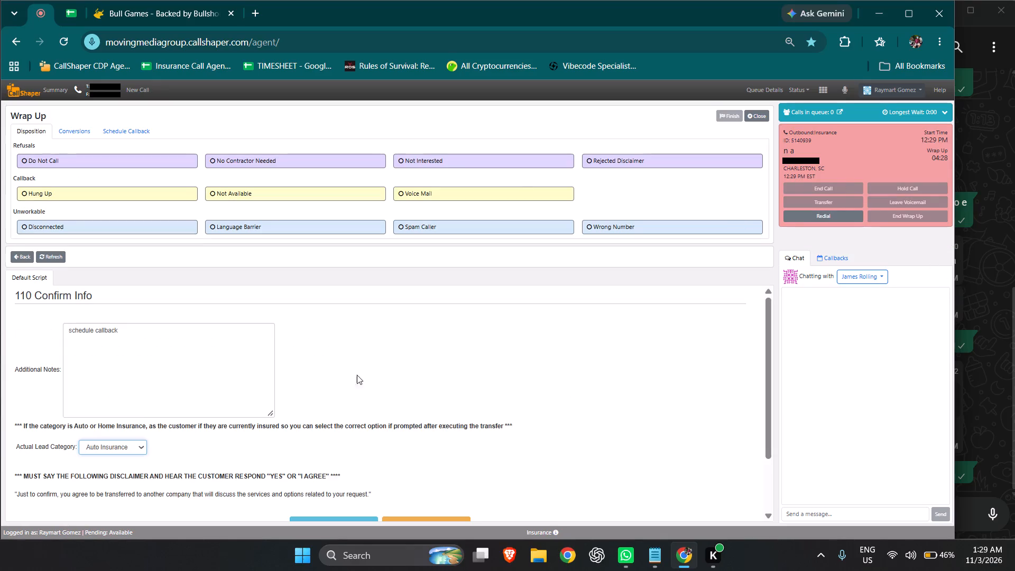
Add "not interested" on a new line below "schedule callback" in the Charleston, SC call's additional notes.
{"action": "left_click", "coordinate": [266, 342]}
{"action": "key", "text": "Return"}
{"action": "type", "text": "inte"}
{"action": "key", "text": "BackSpace"}
{"action": "key", "text": "BackSpace"}
{"action": "key", "text": "BackSpace"}
{"action": "key", "text": "n"}
{"action": "key", "text": "BackSpace"}
{"action": "key", "text": "BackSpace"}
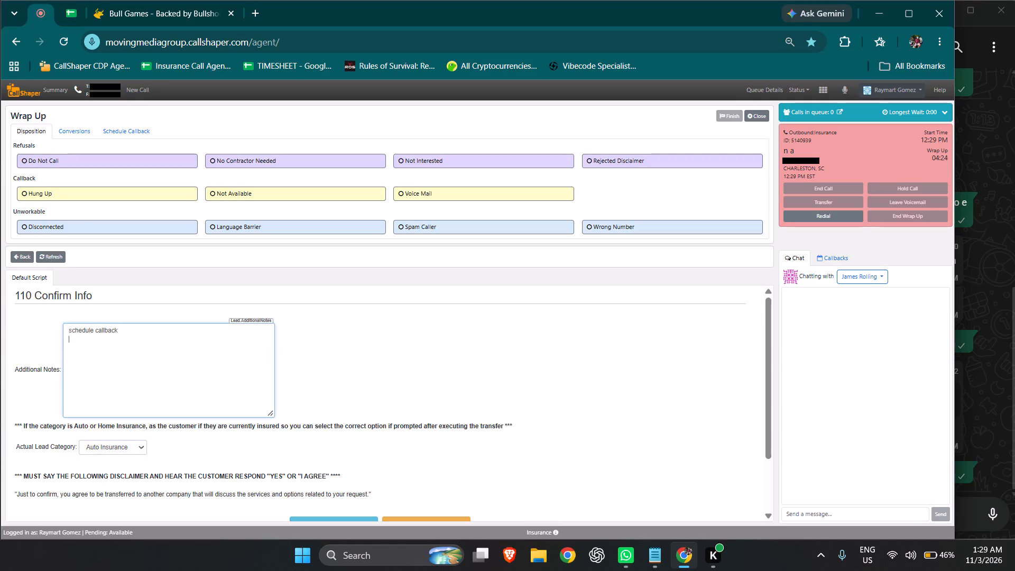
{"action": "type", "text": "noy interested"}
{"action": "left_click", "coordinate": [80, 340]}
{"action": "key", "text": "BackSpace"}
{"action": "key", "text": "BackSpace"}
{"action": "type", "text": "t"}
{"action": "key", "text": "space"}
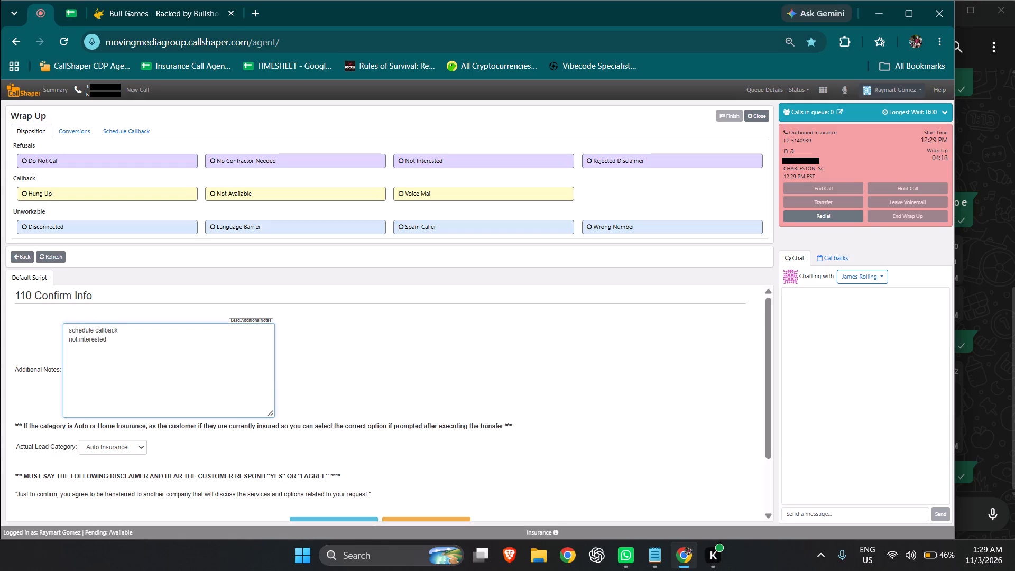
Disposition the Charleston, SC call as Not Interested and end its wrap-up.
{"action": "left_click", "coordinate": [482, 156]}
{"action": "left_click", "coordinate": [725, 116]}
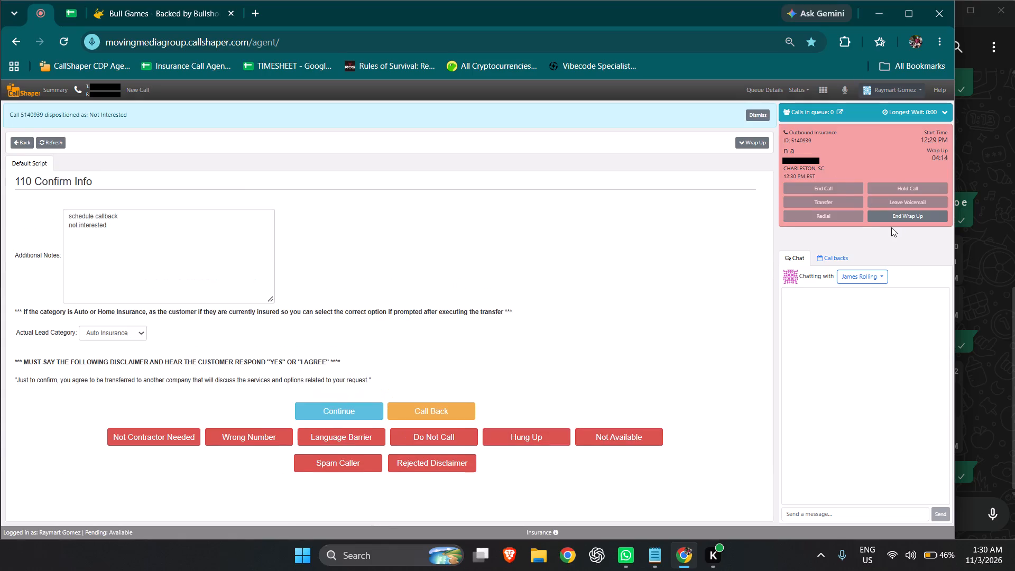
{"action": "left_click", "coordinate": [903, 224]}
{"action": "left_click", "coordinate": [919, 216]}
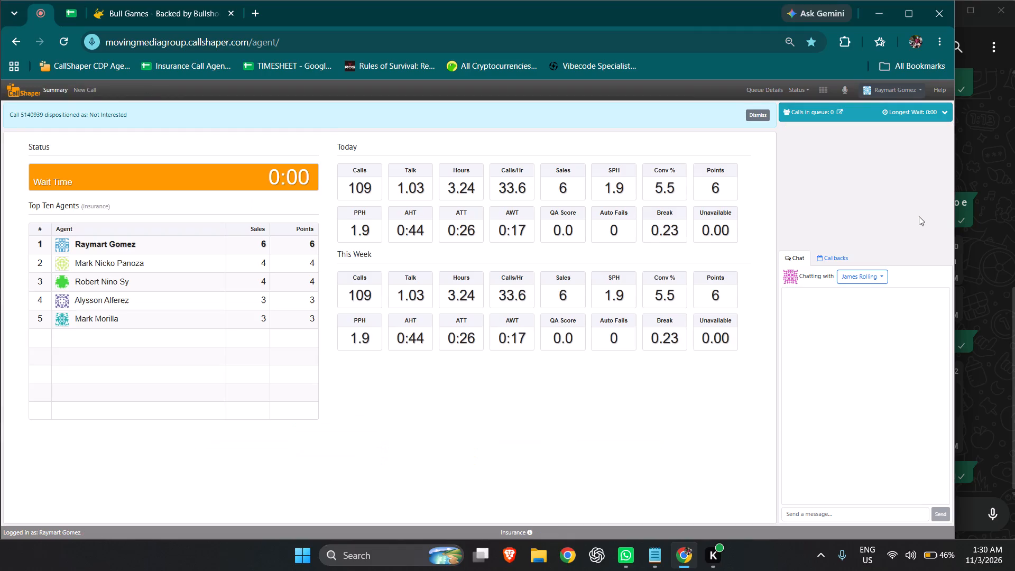
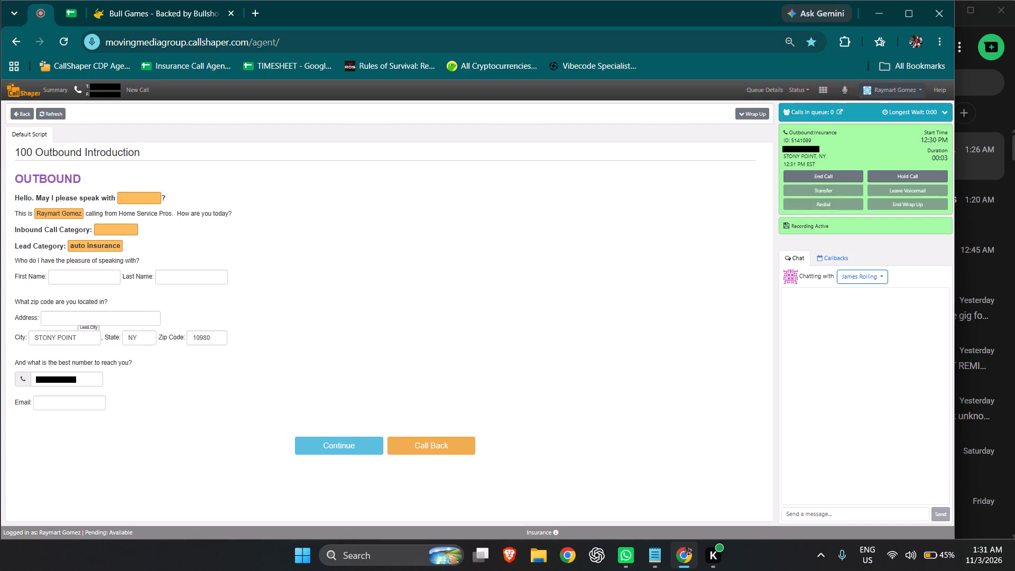
Enter "n/a" as the Stony Point, NY lead's first name and continue the script to the Confirm Info page.
{"action": "left_click", "coordinate": [95, 282]}
{"action": "type", "text": "n/a"}
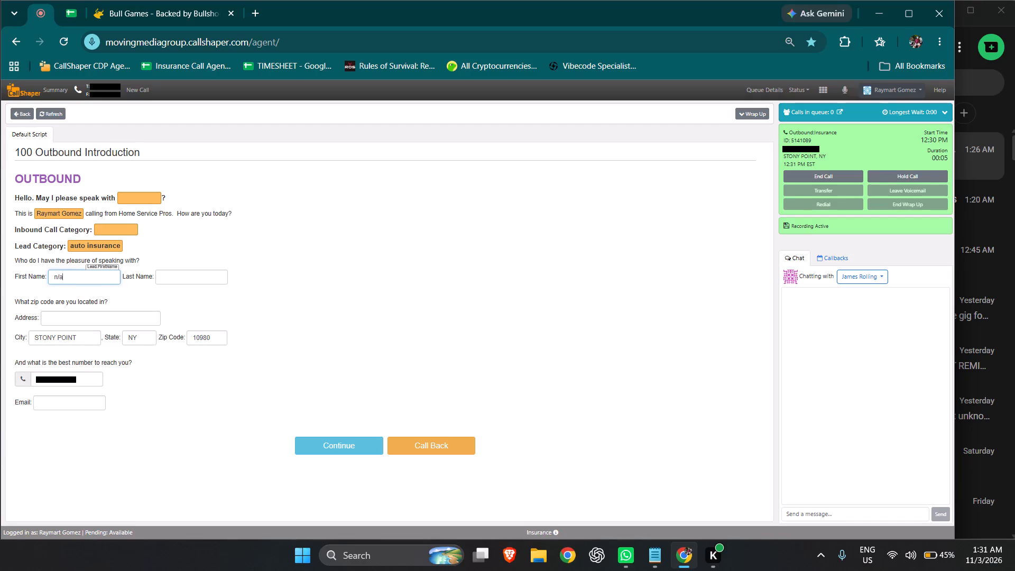
{"action": "left_click", "coordinate": [317, 444]}
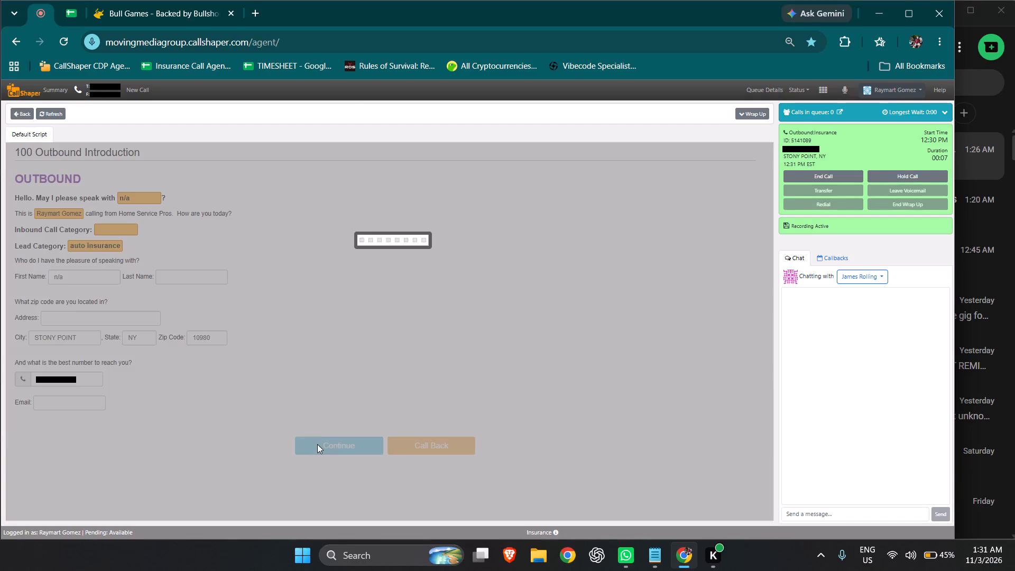
Enter "no contractor needed" in the Stony Point, NY call's additional notes.
{"action": "left_click", "coordinate": [92, 217]}
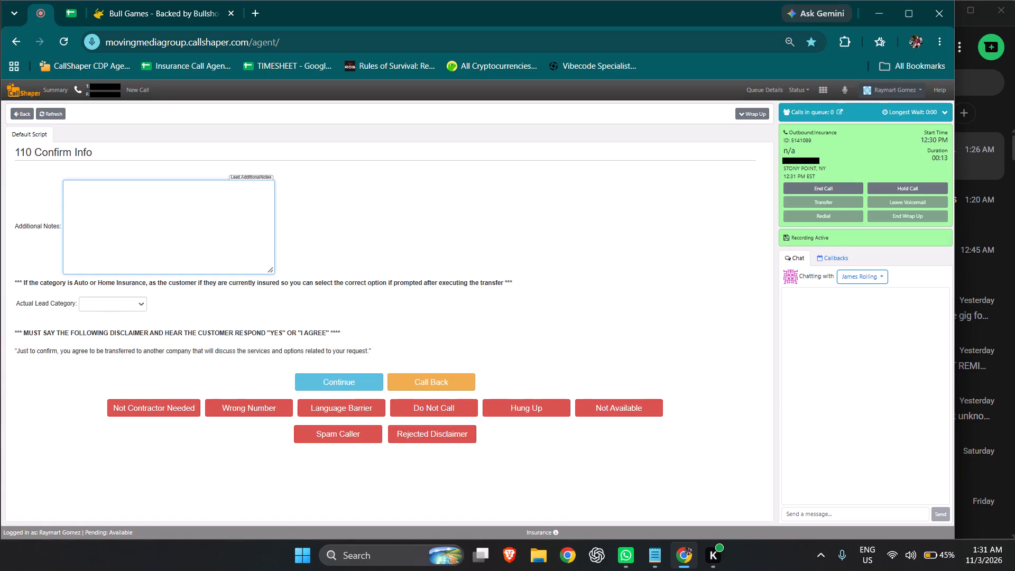
{"action": "type", "text": "no contractor me"}
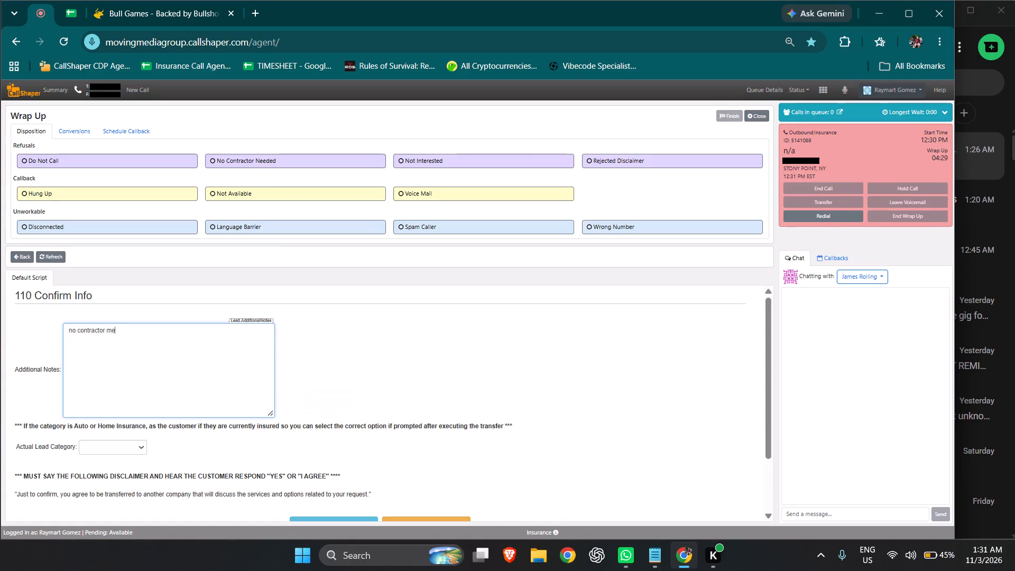
{"action": "key", "text": "BackSpace"}
{"action": "key", "text": "BackSpace"}
{"action": "type", "text": "need"}
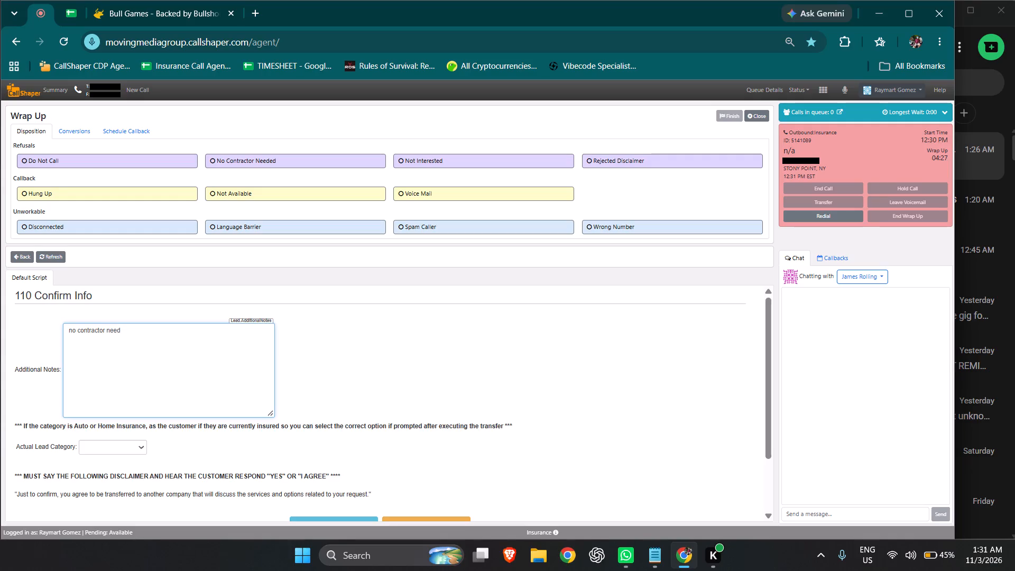
{"action": "type", "text": "ed"}
Disposition the Stony Point, NY call as No Contractor Needed and end its wrap-up.
{"action": "left_click", "coordinate": [273, 161]}
{"action": "left_click", "coordinate": [714, 119]}
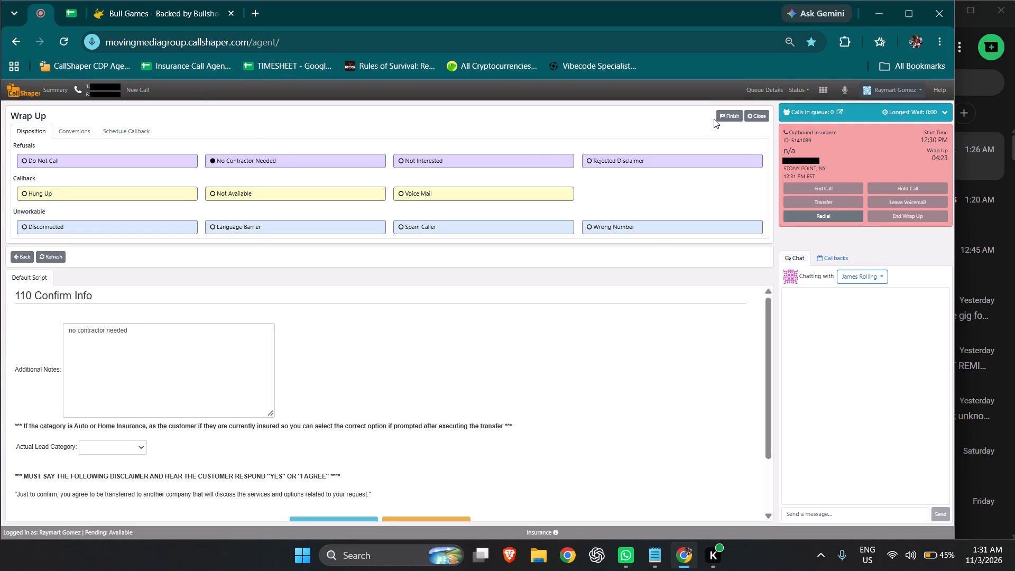
{"action": "left_click", "coordinate": [730, 117]}
{"action": "left_click", "coordinate": [892, 215]}
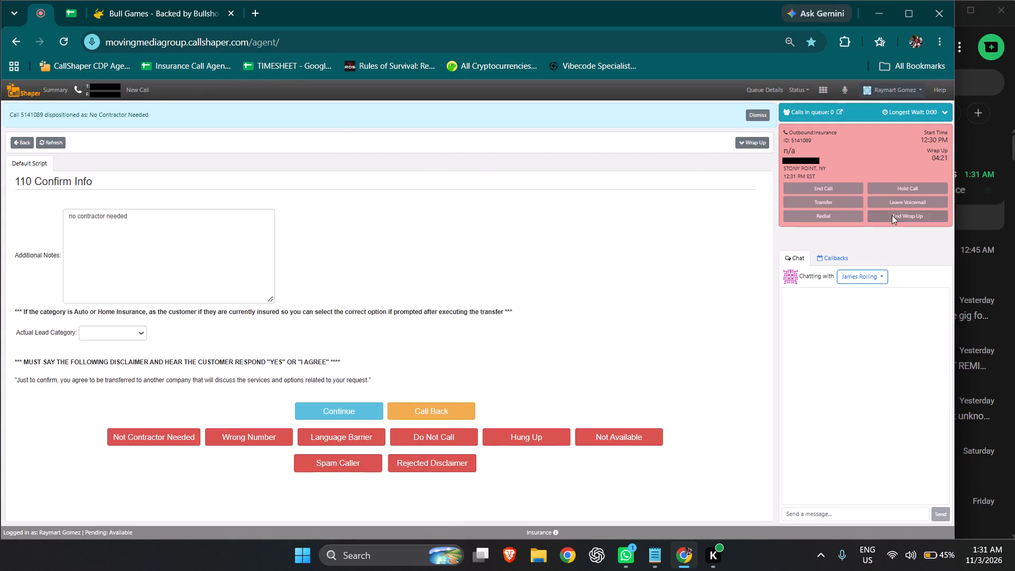
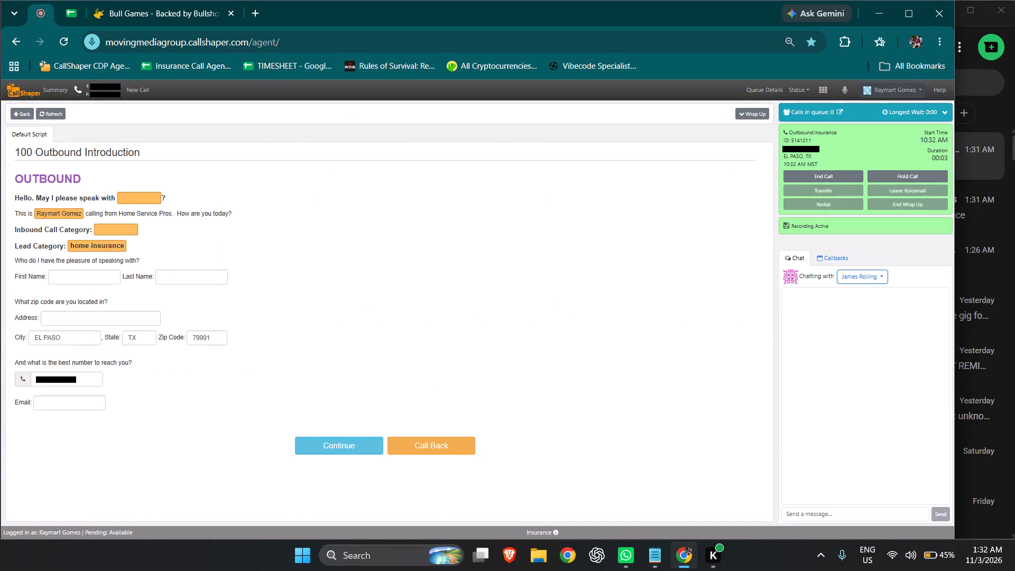
Enter "n.a" as the El Paso, TX lead's first name and continue the script to the Confirm Info page.
{"action": "left_click", "coordinate": [100, 281]}
{"action": "key", "text": "n"}
{"action": "type", "text": ".a"}
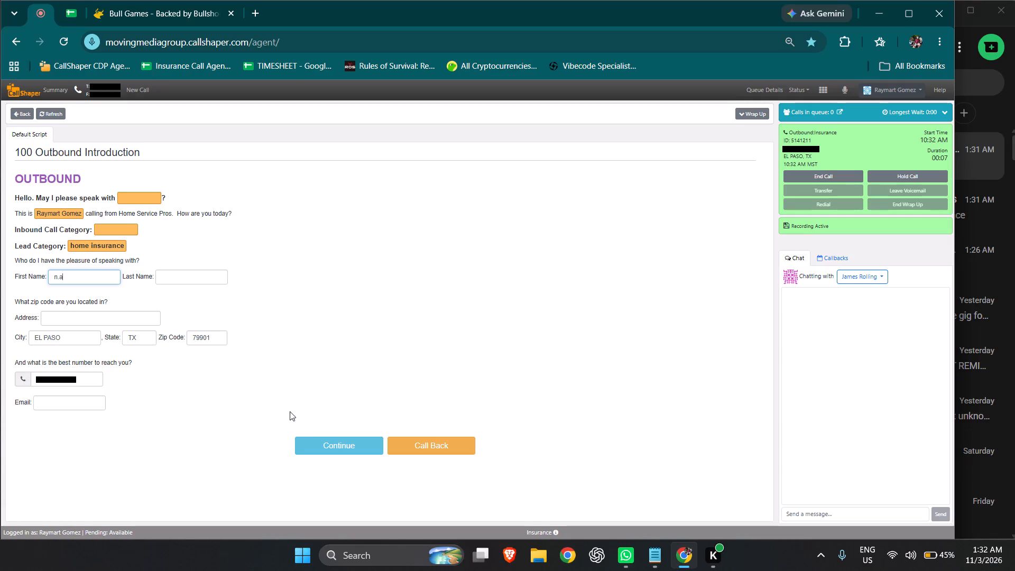
{"action": "left_click", "coordinate": [308, 436]}
{"action": "left_click", "coordinate": [310, 440]}
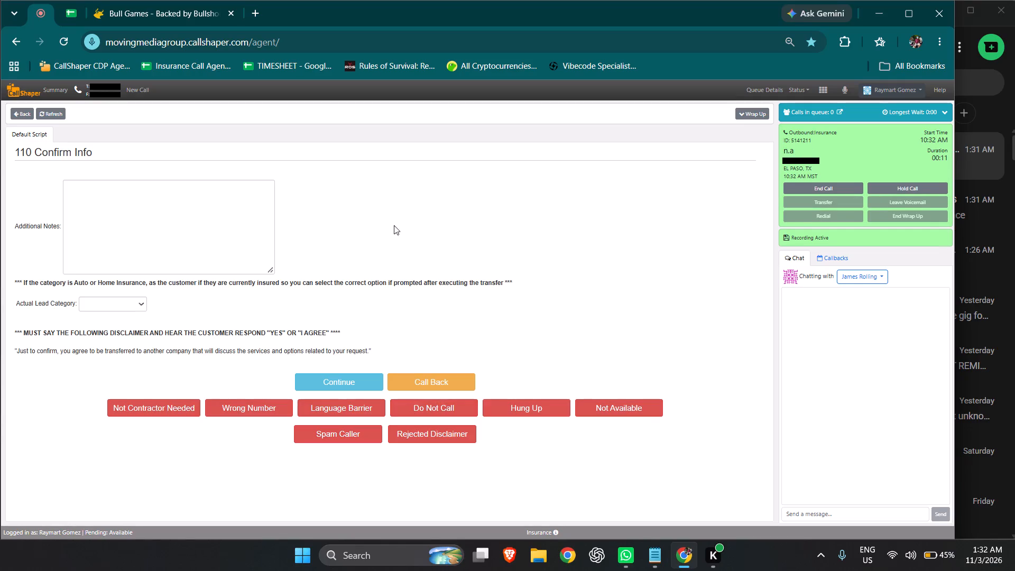
Enter "language barrier" in the El Paso, TX call's additional notes.
{"action": "left_click", "coordinate": [246, 216]}
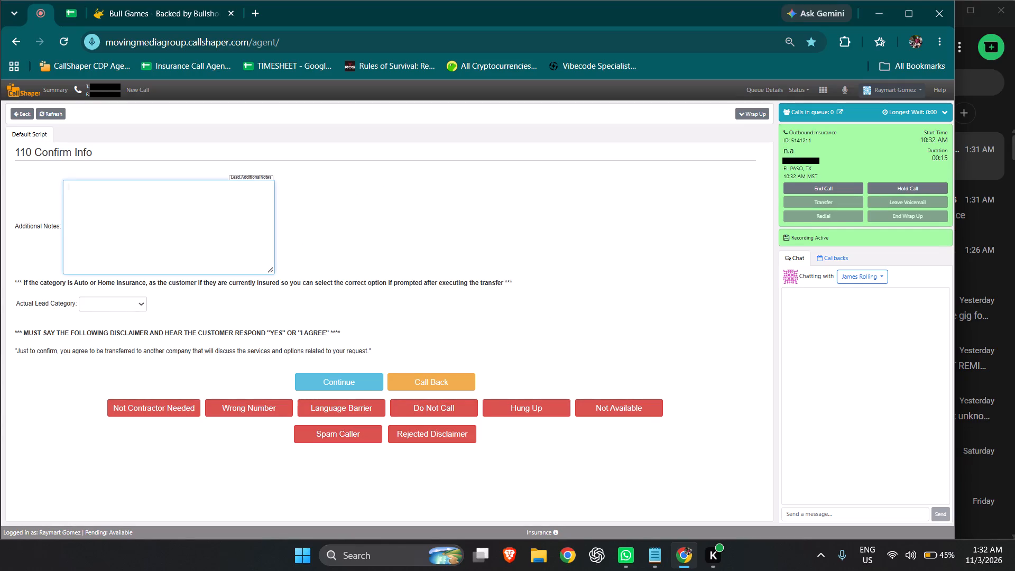
{"action": "left_click", "coordinate": [246, 216]}
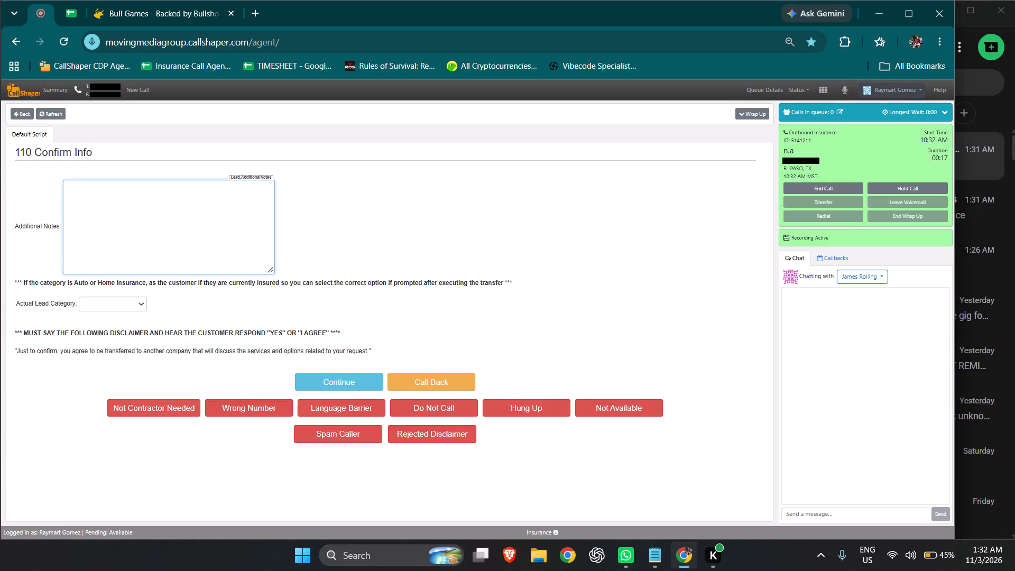
{"action": "type", "text": "language"}
{"action": "key", "text": "space"}
{"action": "type", "text": "barrier"}
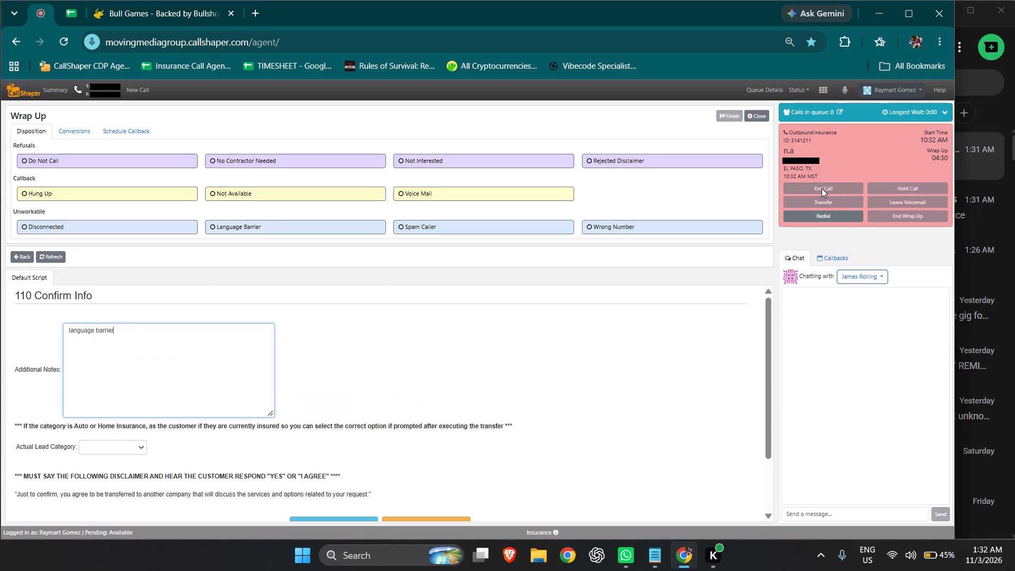
Disposition the El Paso, TX call as Language Barrier and end its wrap-up.
{"action": "left_click", "coordinate": [238, 225]}
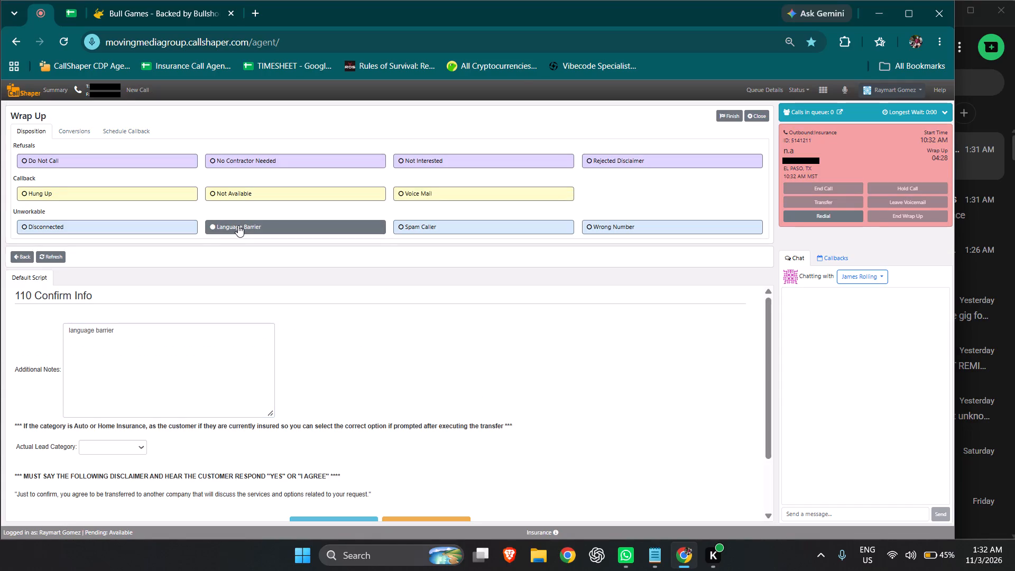
{"action": "left_click", "coordinate": [725, 116]}
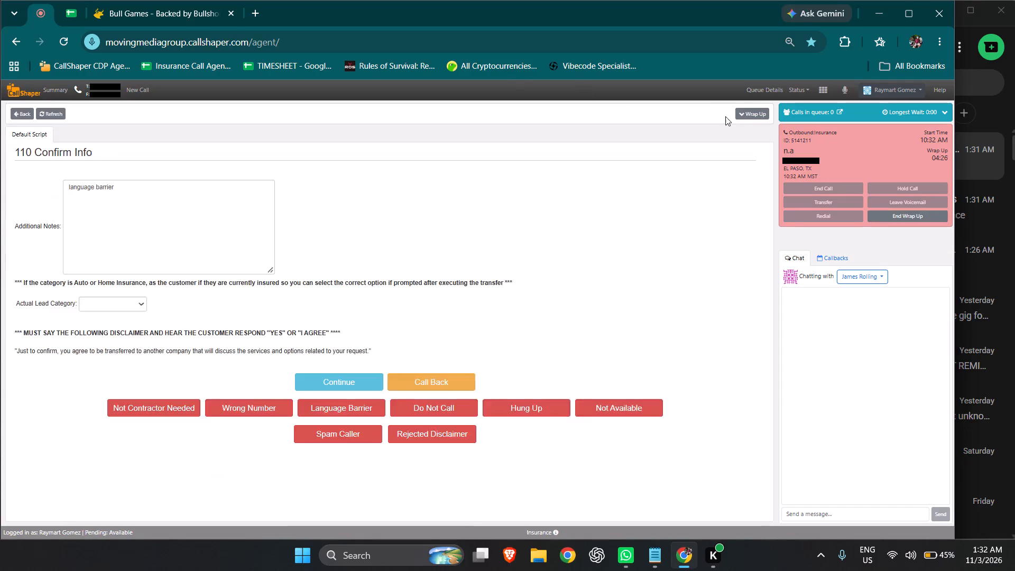
{"action": "left_click", "coordinate": [889, 216]}
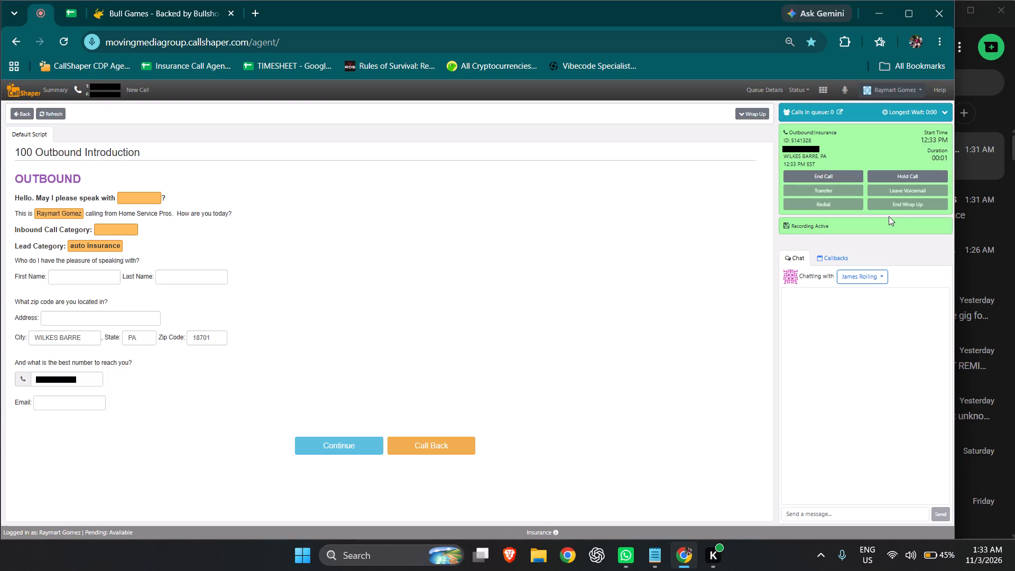
Enter "n/a" as the Wilkes Barre, PA lead's first name and continue the script to the Confirm Info page.
{"action": "left_click", "coordinate": [101, 275]}
{"action": "type", "text": "n/a"}
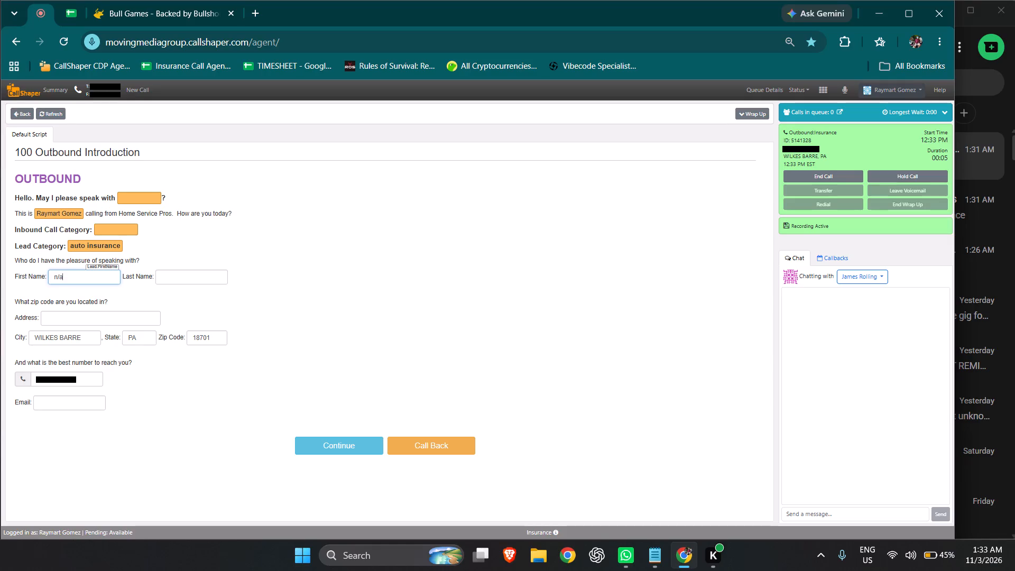
{"action": "left_click", "coordinate": [362, 445]}
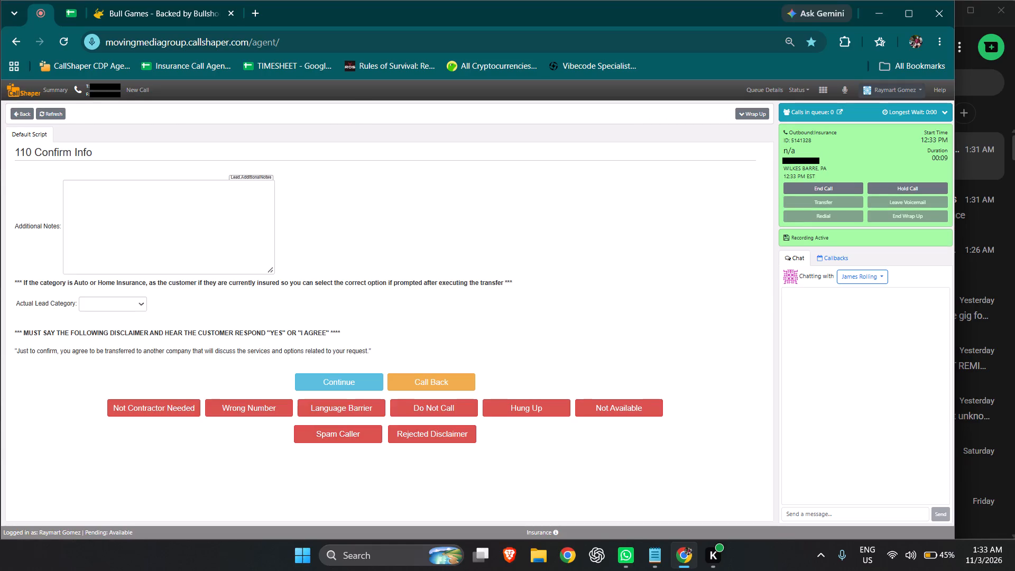
Enter "do not call" in the Wilkes Barre, PA call's additional notes.
{"action": "left_click", "coordinate": [146, 247]}
{"action": "type", "text": "no co"}
{"action": "key", "text": "BackSpace"}
{"action": "key", "text": "BackSpace"}
{"action": "key", "text": "BackSpace"}
{"action": "key", "text": "BackSpace"}
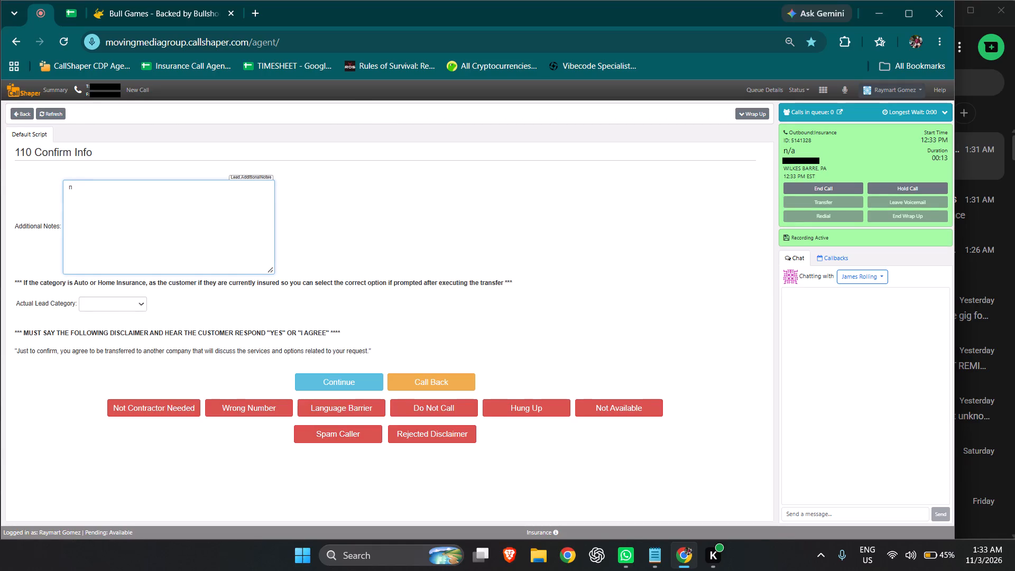
{"action": "key", "text": "BackSpace"}
{"action": "type", "text": "do notcall"}
{"action": "key", "text": "BackSpace"}
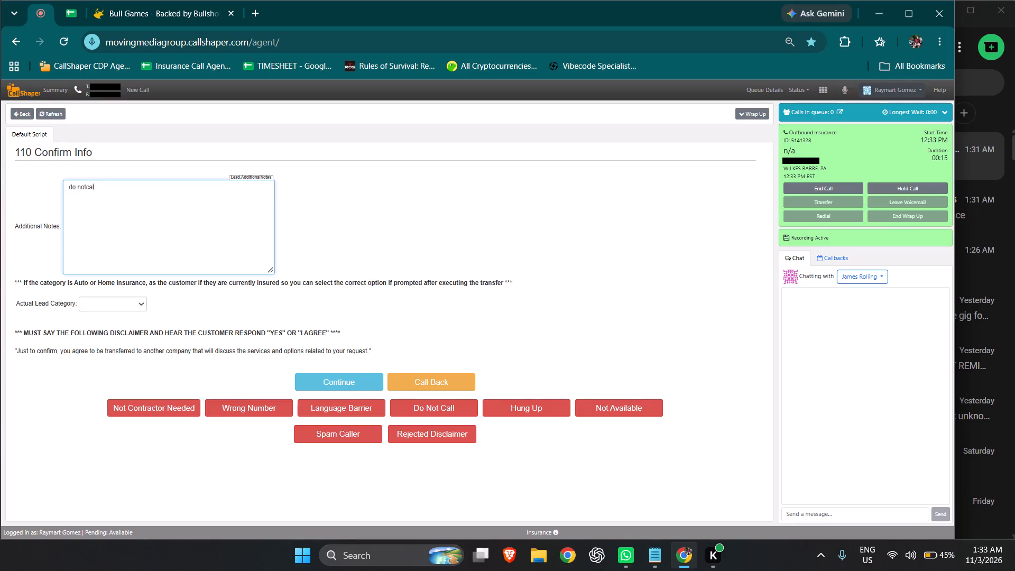
{"action": "key", "text": "BackSpace"}
{"action": "key", "text": "BackSpace"}
{"action": "key", "text": "space"}
{"action": "type", "text": "cal"}
{"action": "key", "text": "BackSpace"}
{"action": "key", "text": "BackSpace"}
{"action": "key", "text": "BackSpace"}
{"action": "key", "text": "BackSpace"}
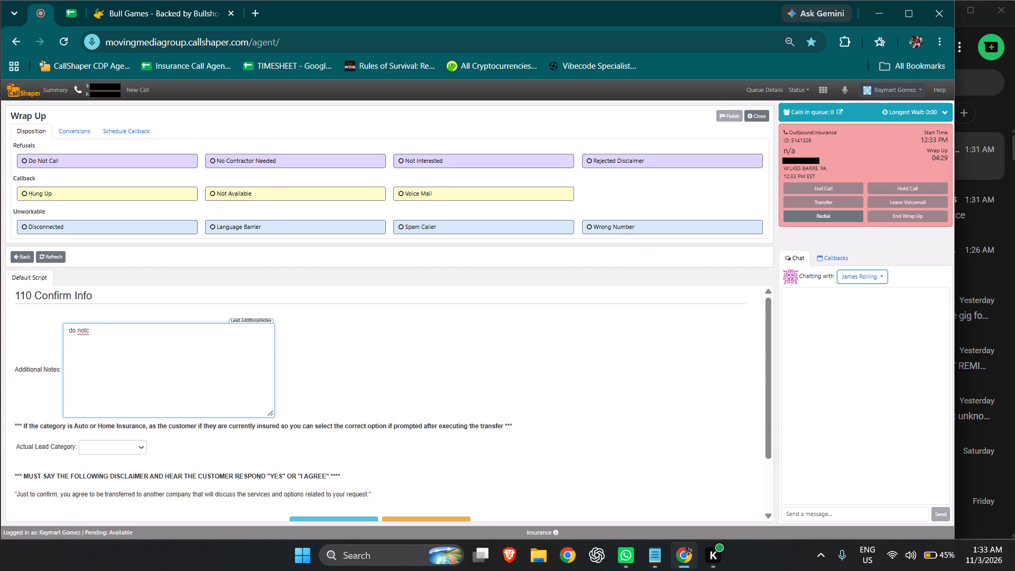
{"action": "key", "text": "BackSpace"}
{"action": "key", "text": "space"}
{"action": "type", "text": "call"}
Disposition the Wilkes Barre, PA call as Do Not Call and end its wrap-up.
{"action": "left_click", "coordinate": [147, 157]}
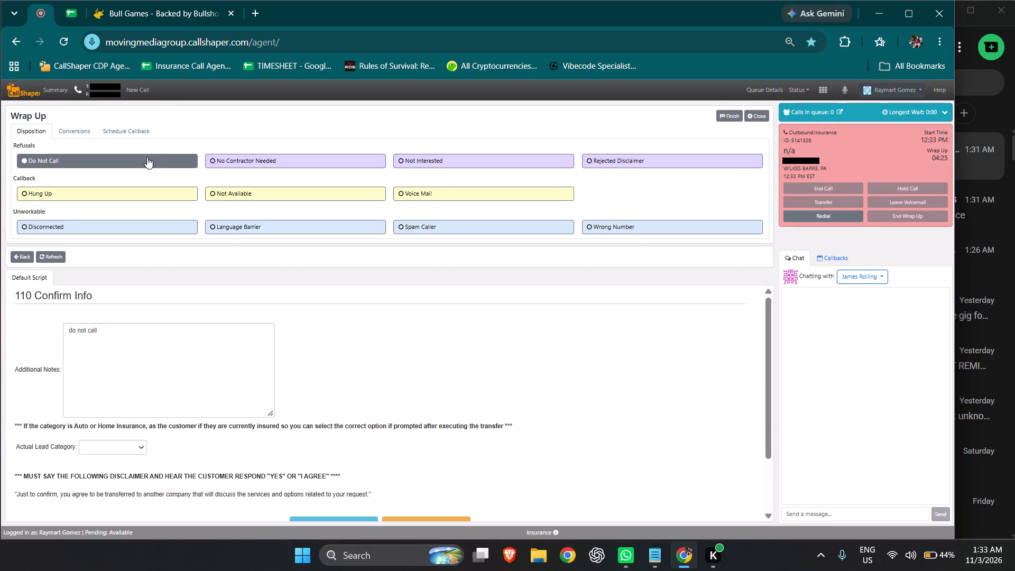
{"action": "left_click", "coordinate": [714, 114]}
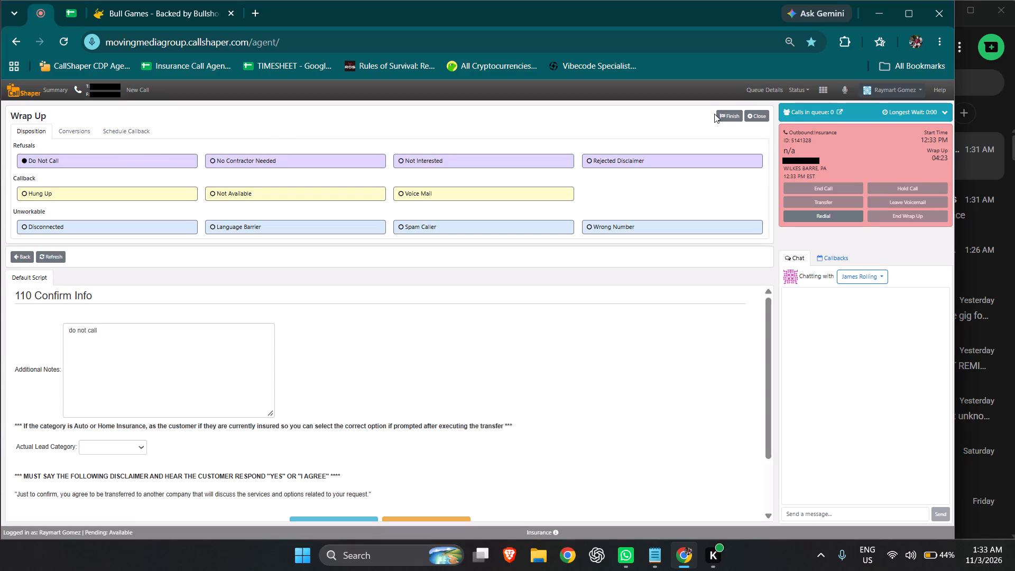
{"action": "left_click", "coordinate": [725, 113]}
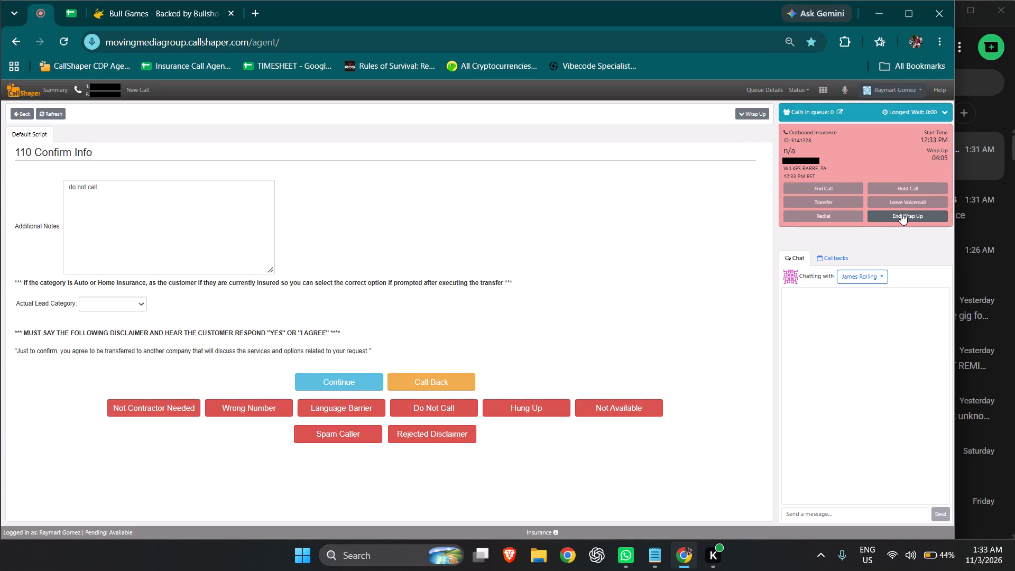
{"action": "left_click", "coordinate": [901, 213]}
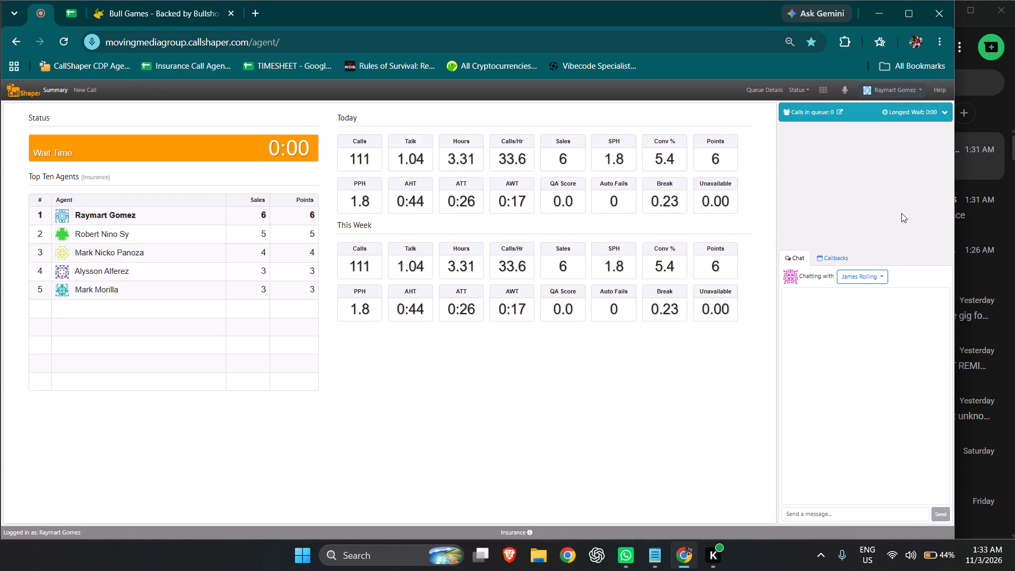
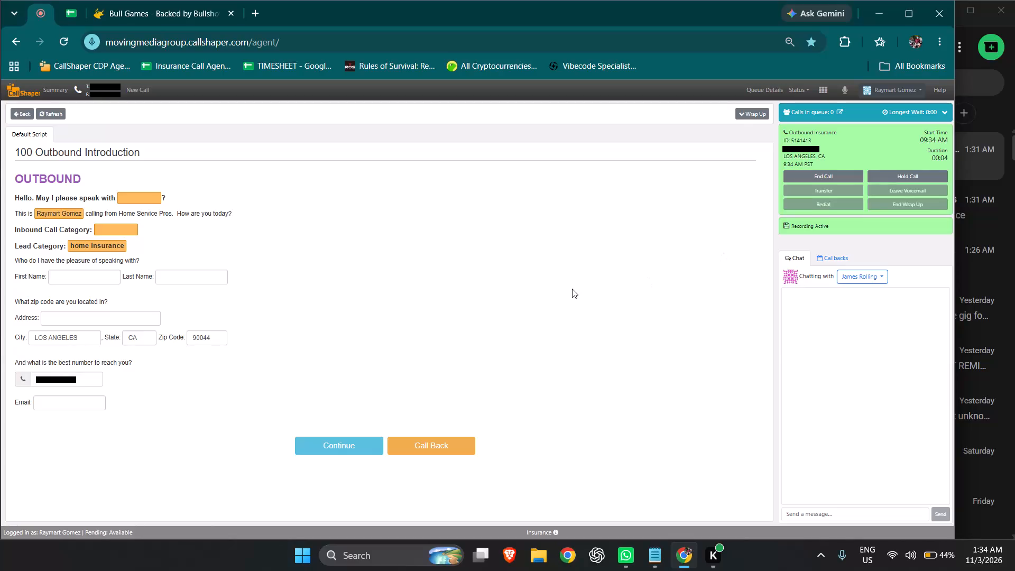
Enter "n/a" as the Los Angeles, CA lead's first name and continue the script to the Confirm Info page.
{"action": "left_click", "coordinate": [101, 287]}
{"action": "left_click", "coordinate": [98, 277]}
{"action": "type", "text": "n/a"}
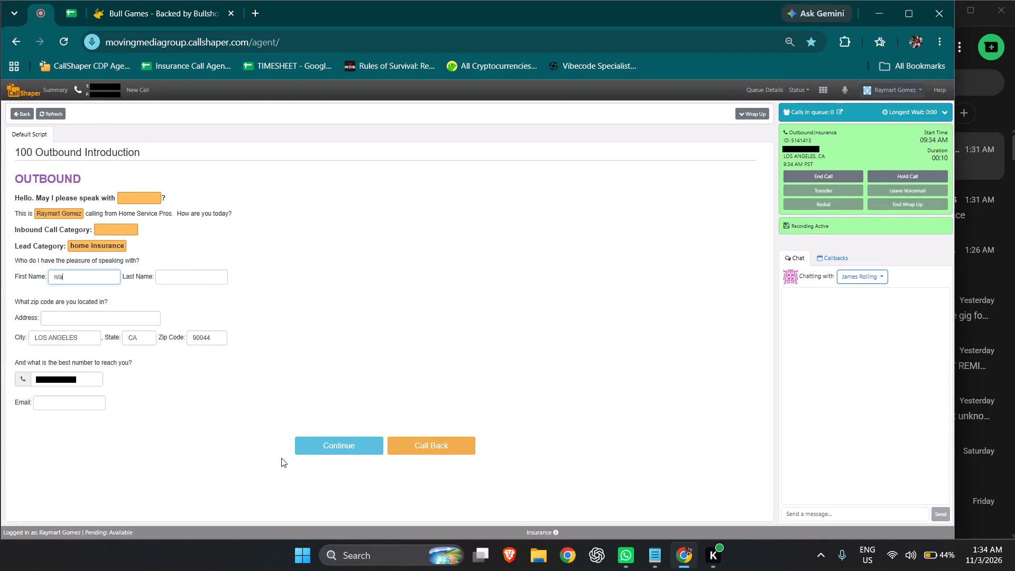
{"action": "left_click", "coordinate": [320, 449]}
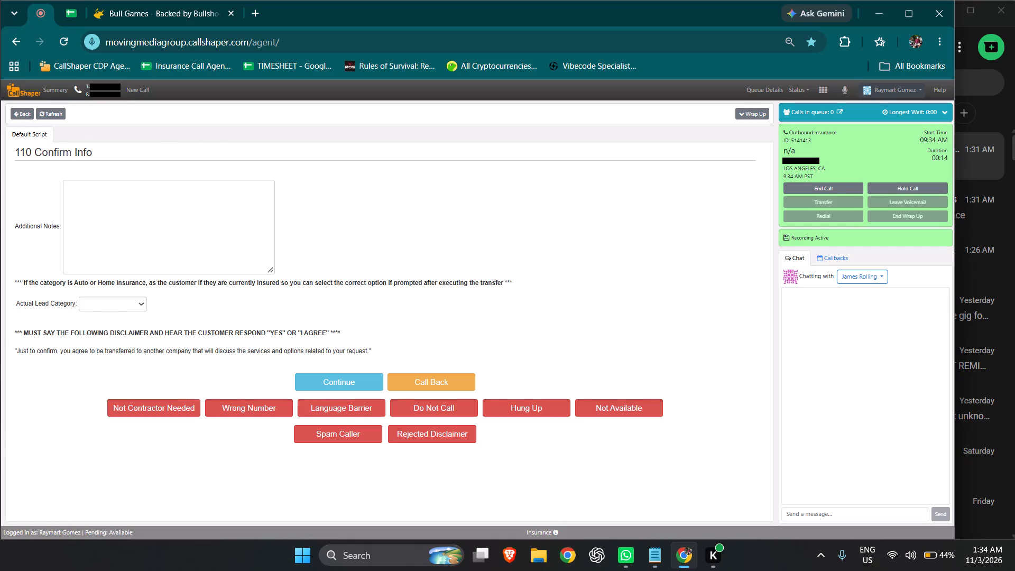
Enter "no contractor needed" in the Los Angeles, CA call's additional notes.
{"action": "left_click", "coordinate": [113, 191]}
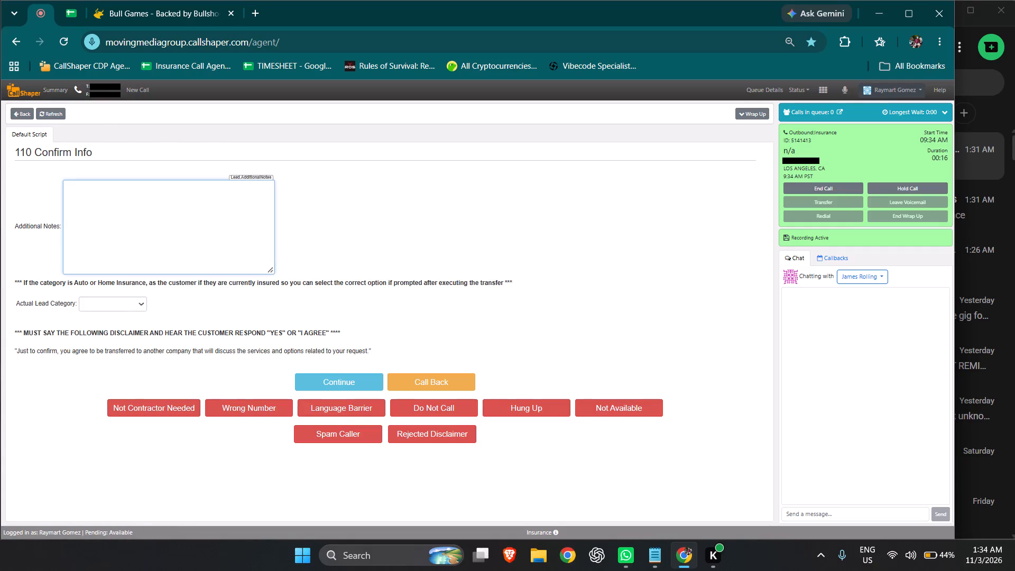
{"action": "triple_click", "coordinate": [113, 191]}
{"action": "triple_click", "coordinate": [113, 191]}
{"action": "triple_click", "coordinate": [113, 191]}
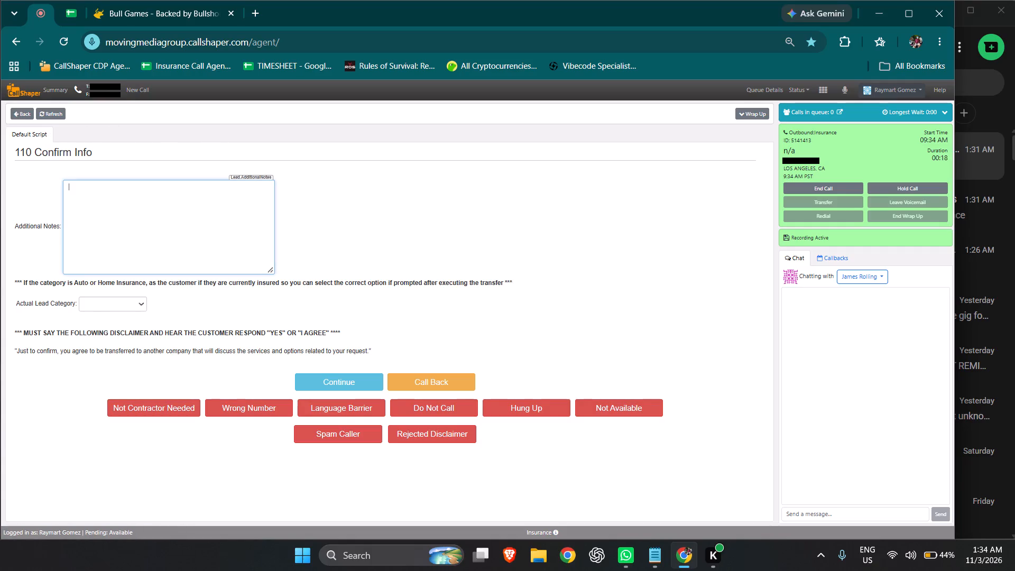
{"action": "double_click", "coordinate": [113, 191]}
{"action": "left_click", "coordinate": [113, 191]}
{"action": "left_click", "coordinate": [109, 208]}
{"action": "type", "text": "no contractorn"}
{"action": "key", "text": "BackSpace"}
{"action": "key", "text": "space"}
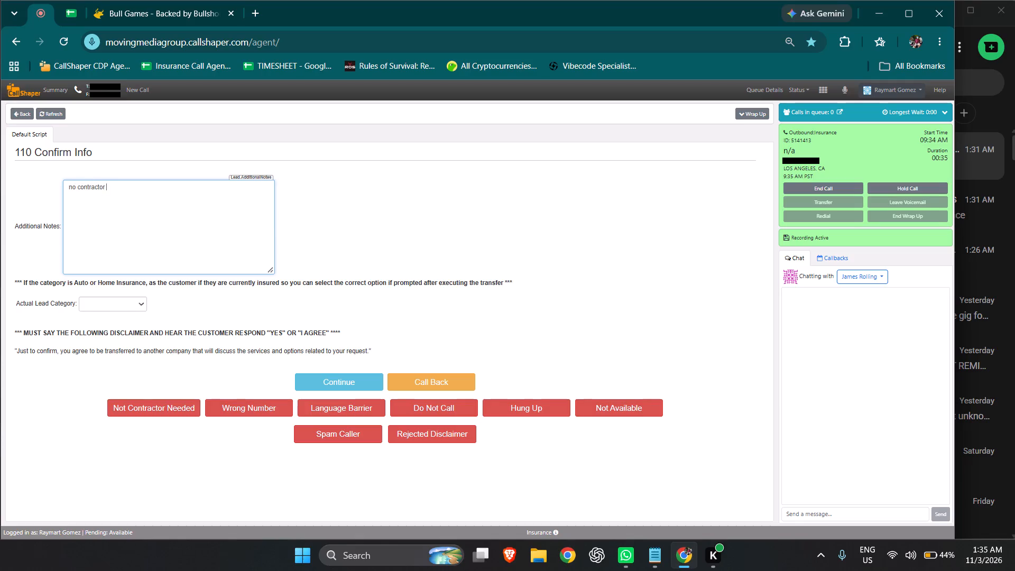
{"action": "type", "text": "needed"}
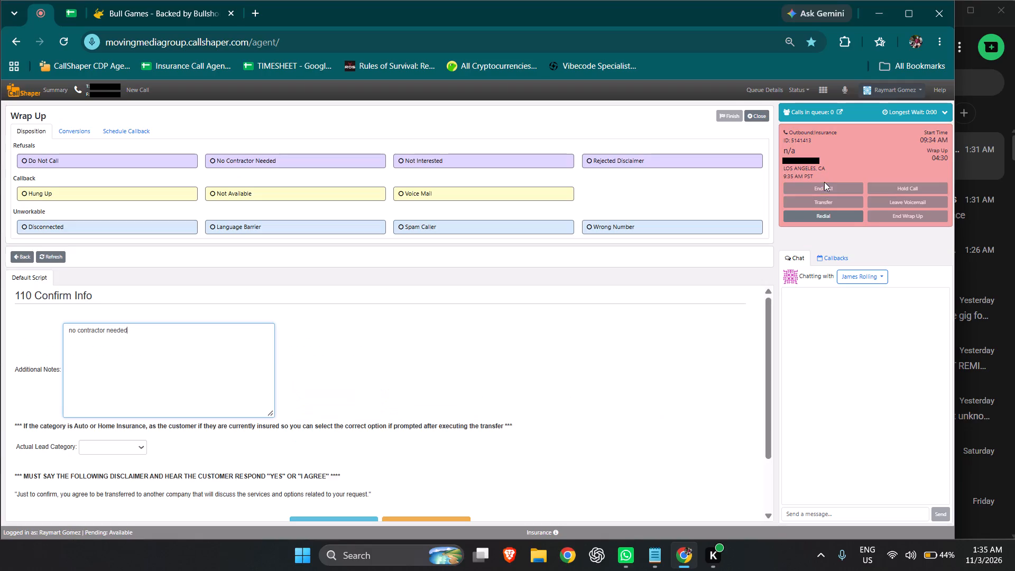
Disposition the Los Angeles, CA call as No Contractor Needed and end its wrap-up.
{"action": "left_click", "coordinate": [371, 163]}
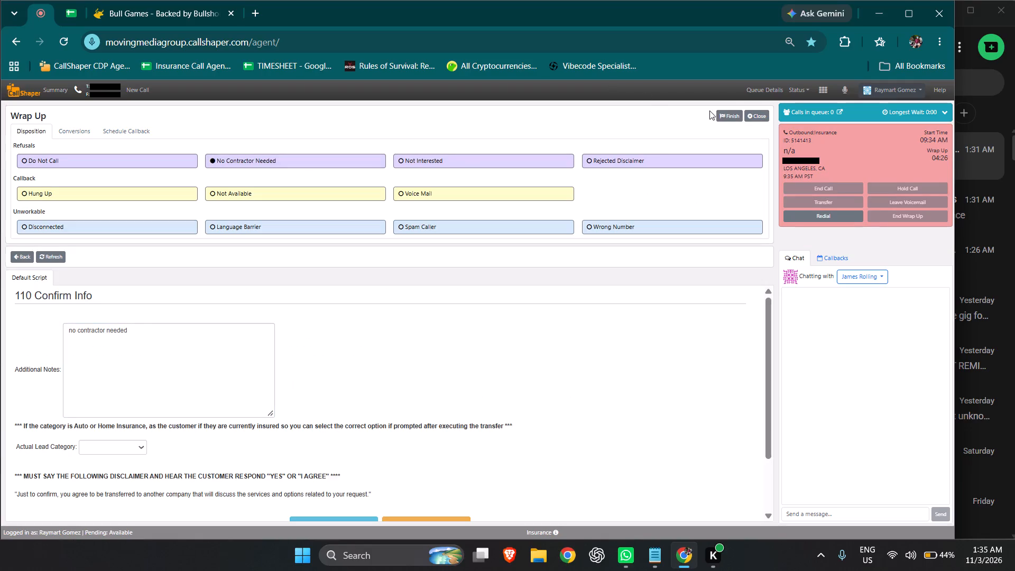
{"action": "left_click", "coordinate": [725, 113]}
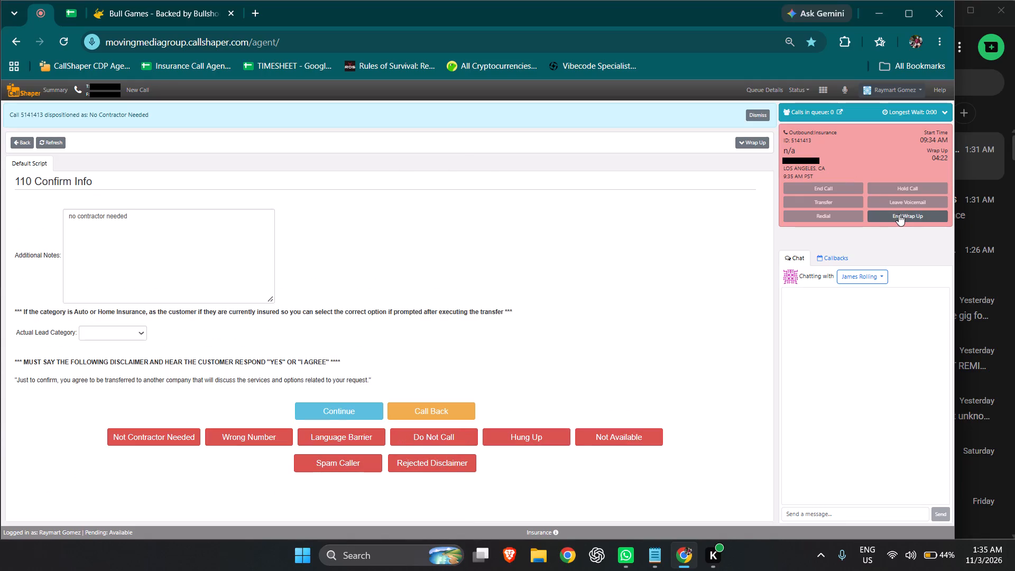
{"action": "left_click", "coordinate": [899, 214]}
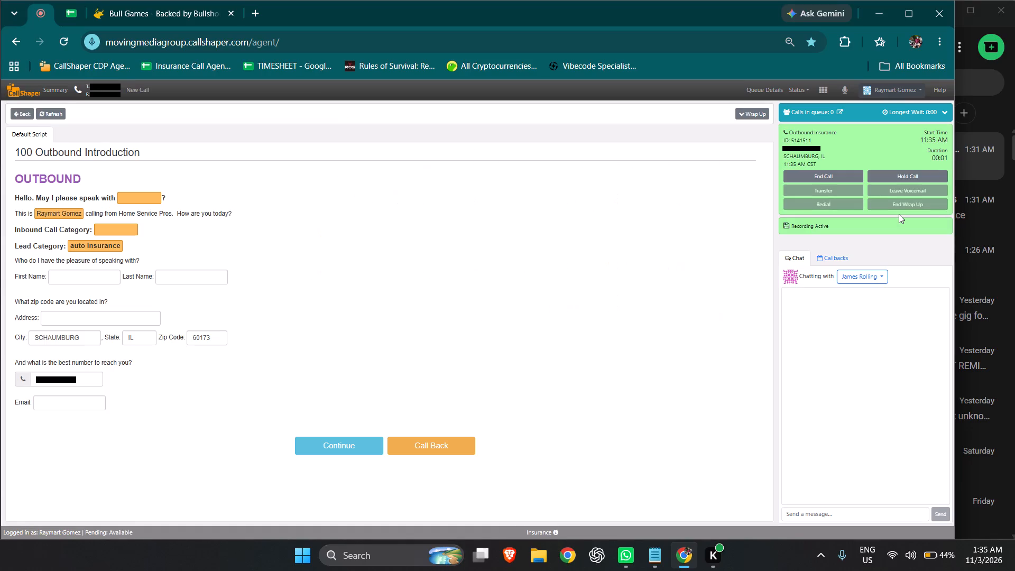
Enter "n/a" as the Schaumburg, IL lead's first name and continue the script to the Confirm Info page.
{"action": "left_click", "coordinate": [96, 272]}
{"action": "type", "text": "n/a"}
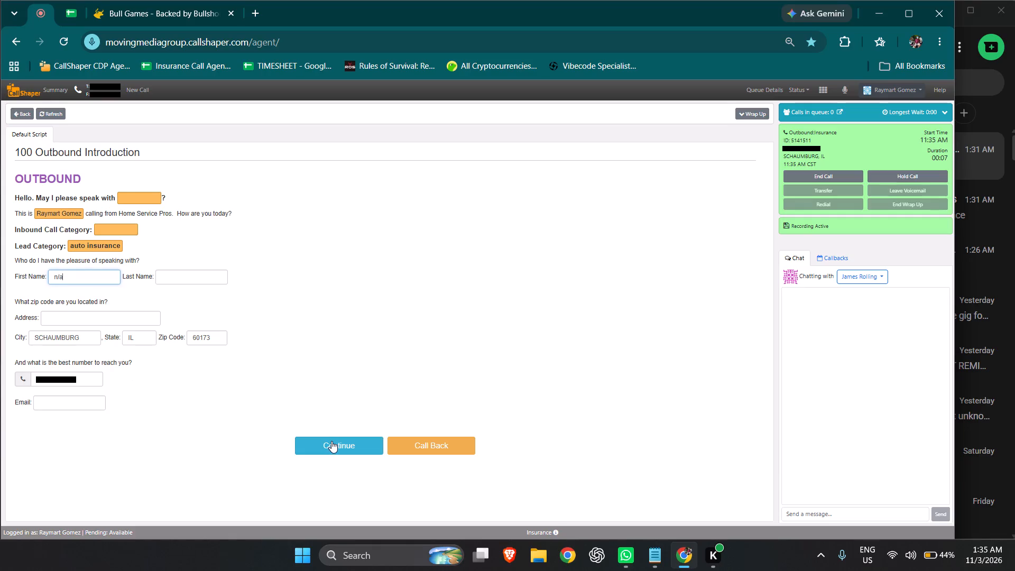
{"action": "left_click", "coordinate": [339, 457]}
{"action": "left_click", "coordinate": [338, 454]}
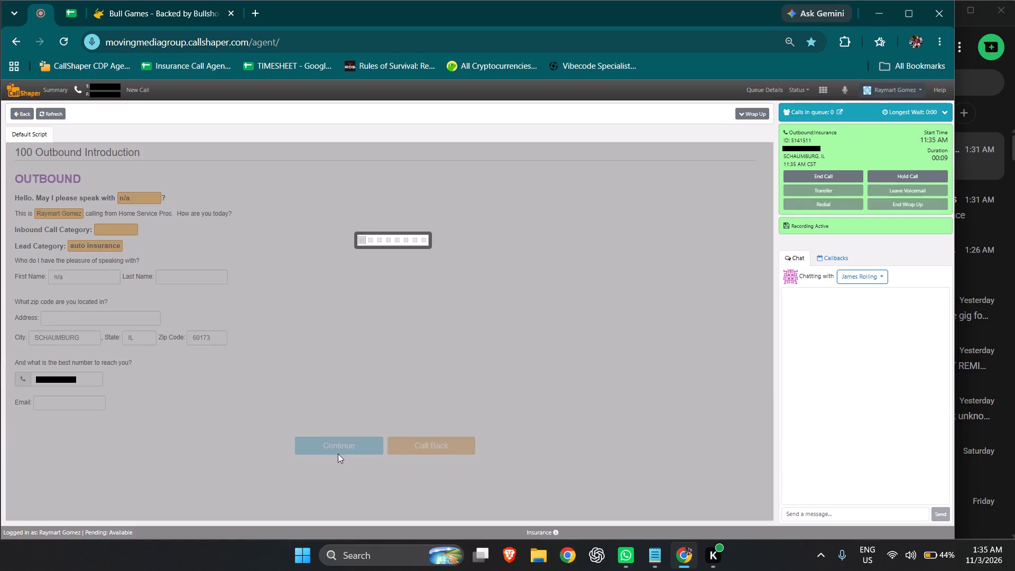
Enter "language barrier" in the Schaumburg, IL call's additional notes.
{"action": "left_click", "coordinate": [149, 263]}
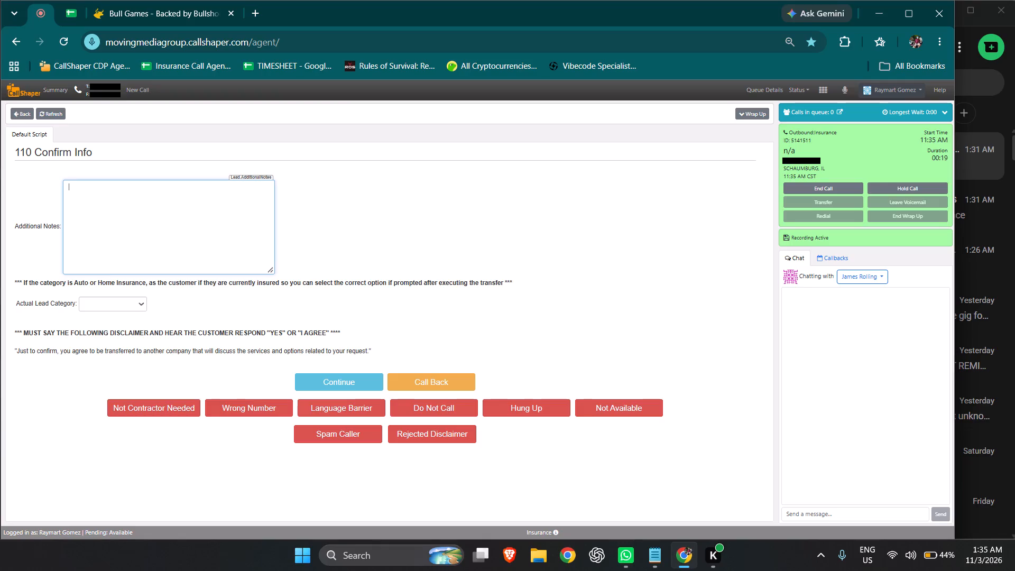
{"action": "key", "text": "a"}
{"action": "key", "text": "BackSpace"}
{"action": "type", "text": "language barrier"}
Replace the Schaumburg, IL call's additional notes with "no contractor needed".
{"action": "key", "text": "ctrl+a"}
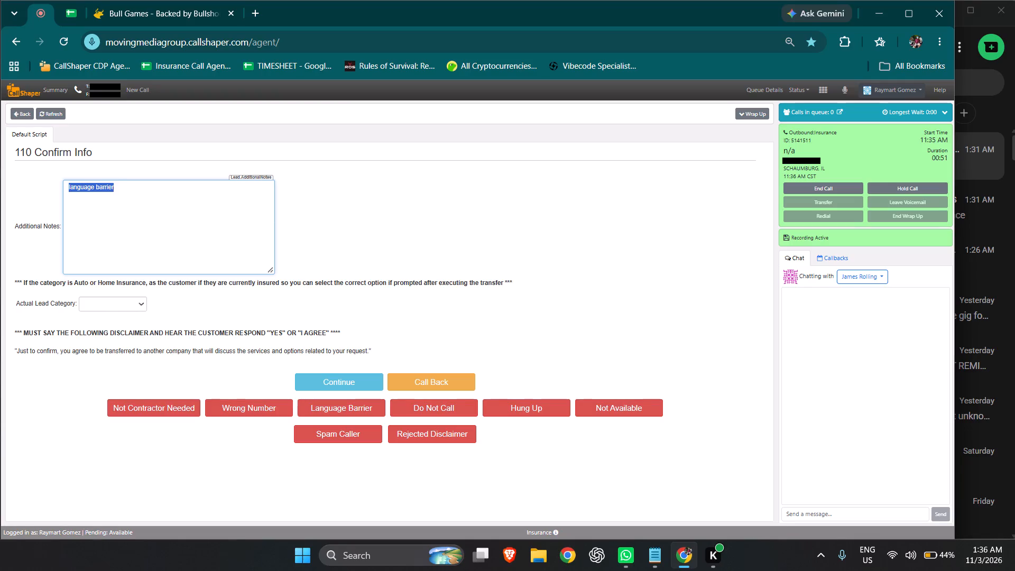
{"action": "type", "text": "no contractor needed"}
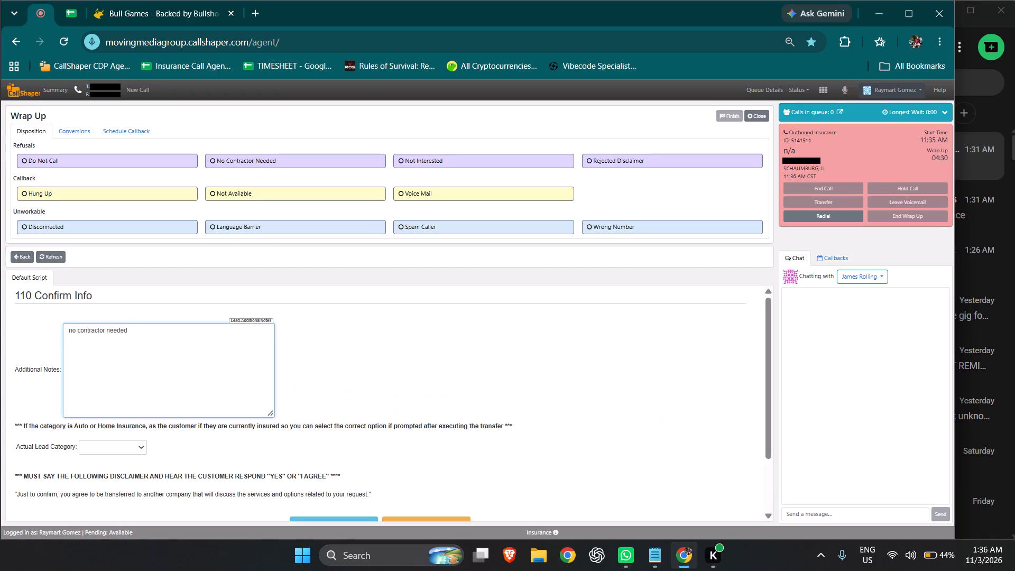
Disposition the Schaumburg, IL call as No Contractor Needed.
{"action": "left_click", "coordinate": [276, 159]}
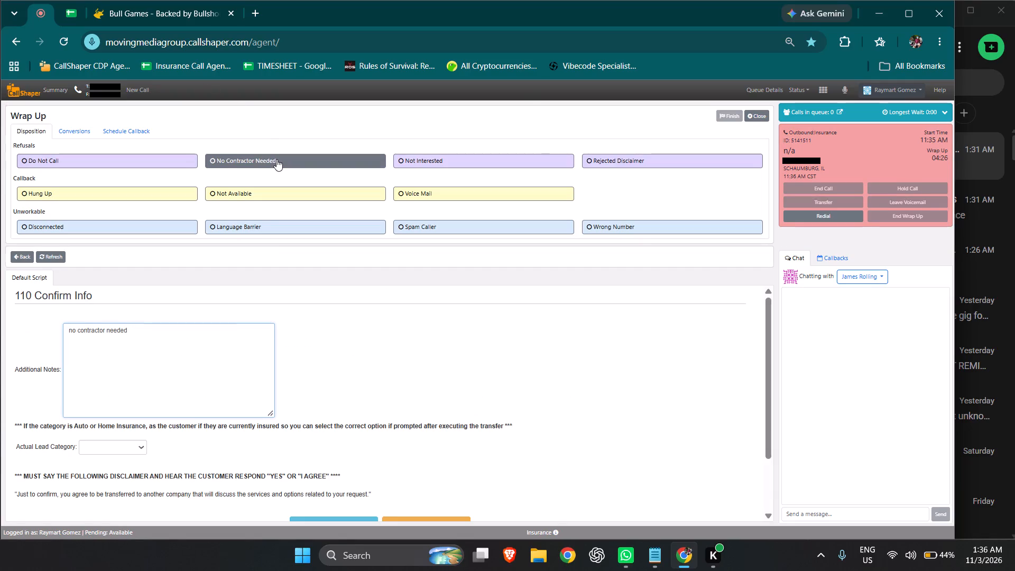
{"action": "left_click", "coordinate": [726, 112]}
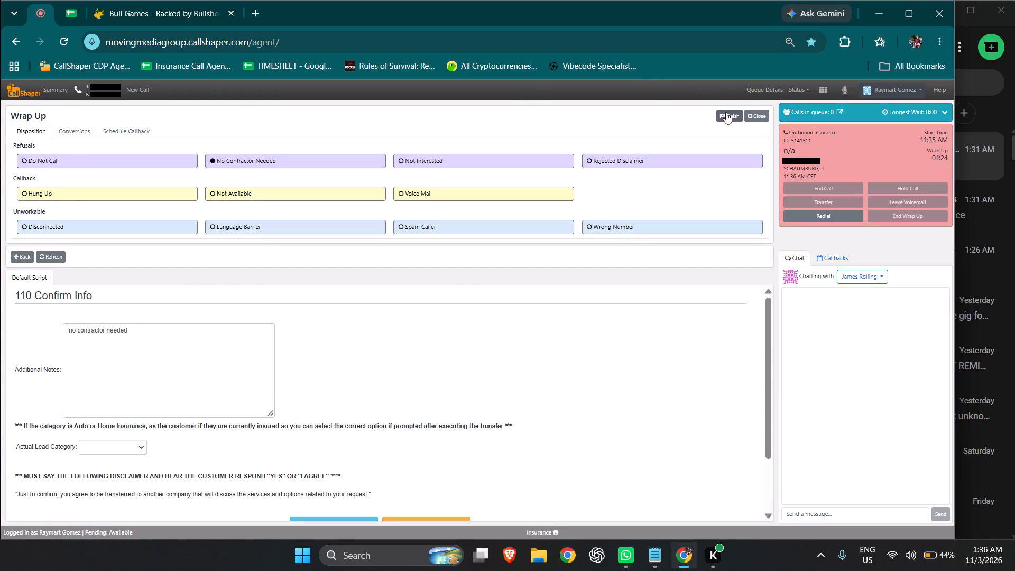
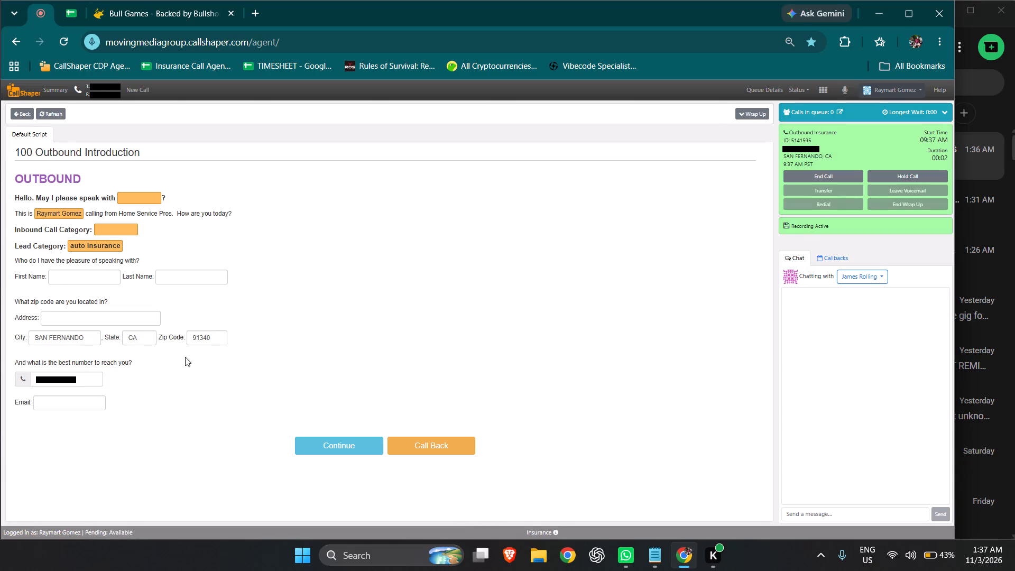
Enter "n/a" as the San Fernando, CA lead's first name and continue the script to the Confirm Info page.
{"action": "left_click", "coordinate": [183, 345]}
{"action": "double_click", "coordinate": [89, 274]}
{"action": "type", "text": "n/a"}
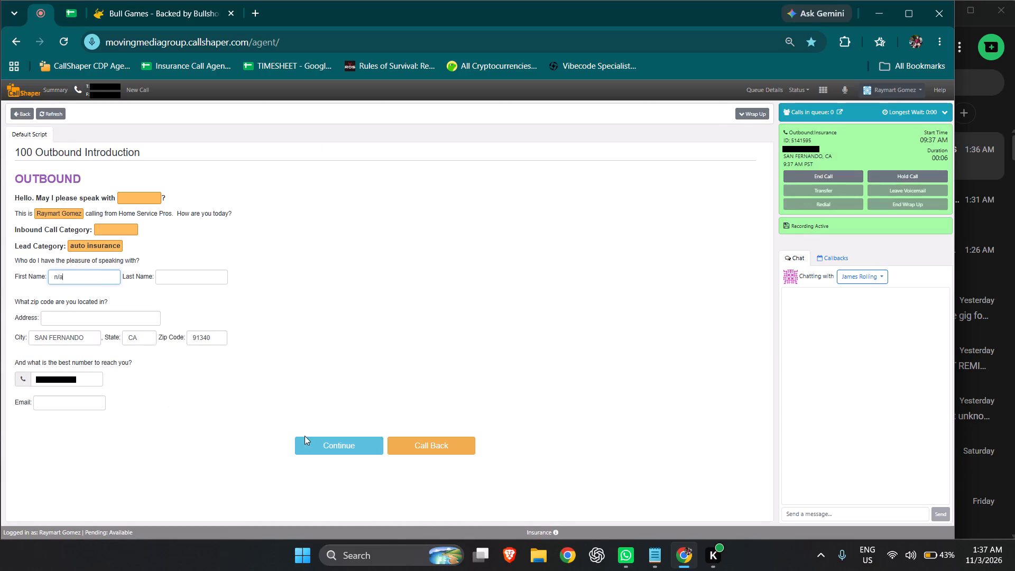
{"action": "double_click", "coordinate": [321, 440]}
Enter "left vm" in the San Fernando, CA call's additional notes.
{"action": "left_click", "coordinate": [151, 232]}
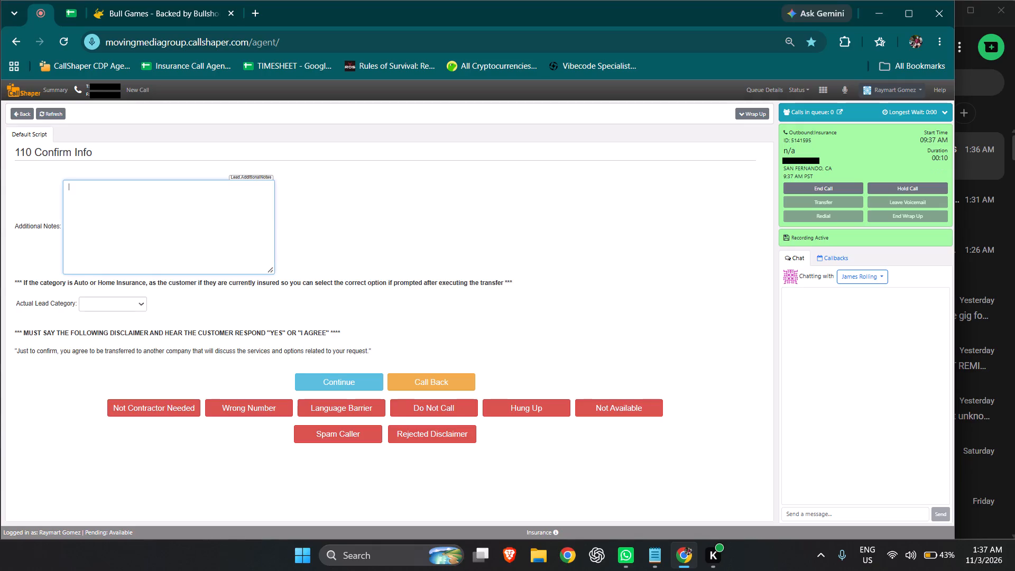
{"action": "type", "text": "left v"}
{"action": "key", "text": "m"}
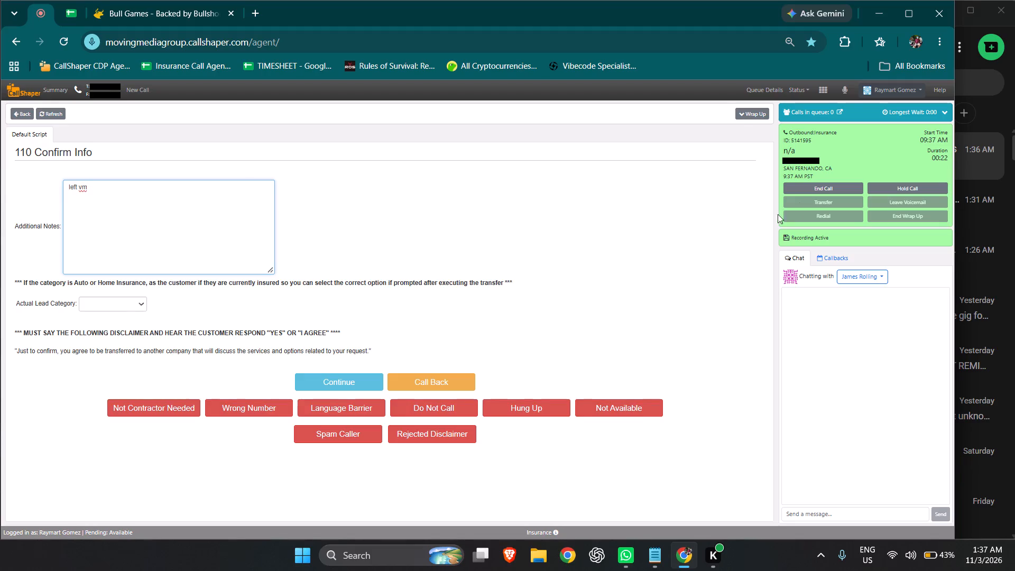
End the San Fernando, CA call, disposition it as Not Available and finish its wrap-up.
{"action": "left_click_drag", "start_coordinate": [807, 198], "coordinate": [815, 190]}
{"action": "left_click", "coordinate": [815, 190]}
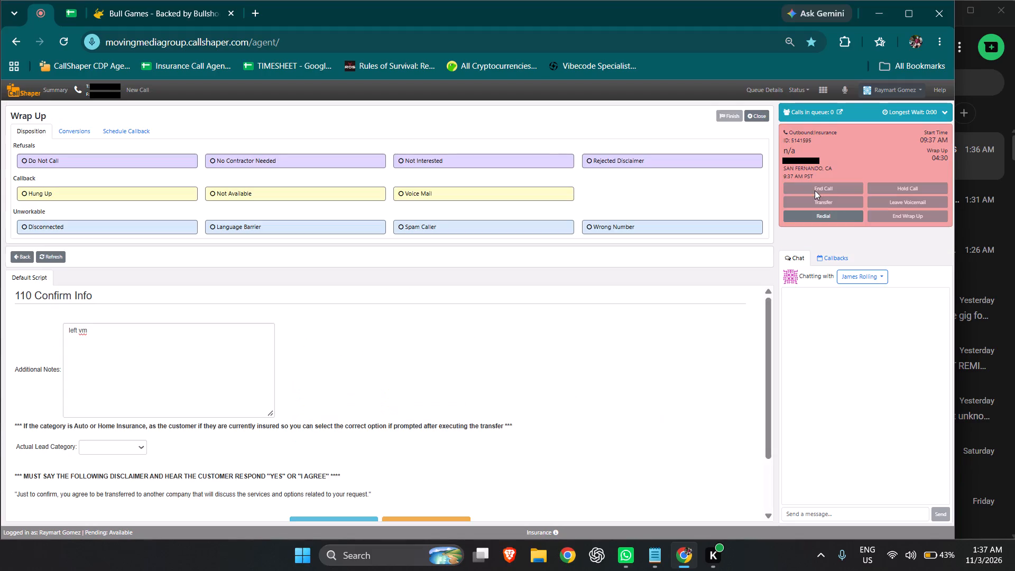
{"action": "left_click", "coordinate": [288, 201]}
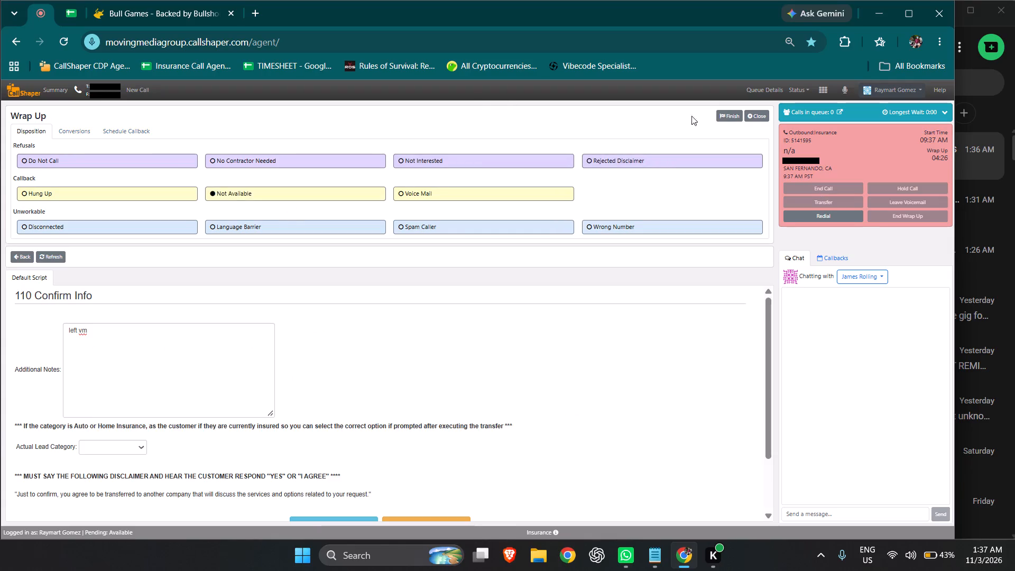
{"action": "left_click", "coordinate": [722, 112]}
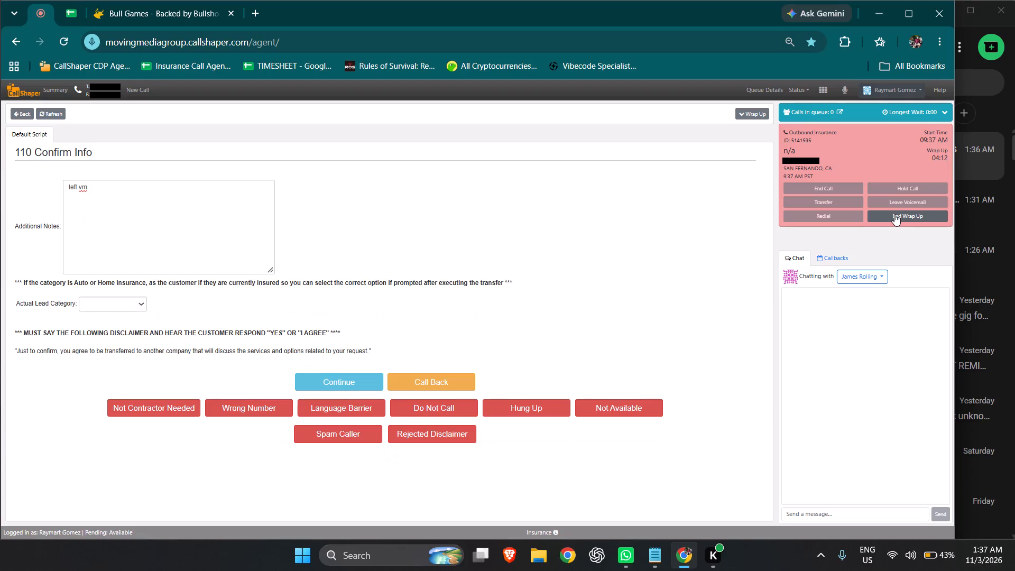
{"action": "left_click", "coordinate": [894, 214]}
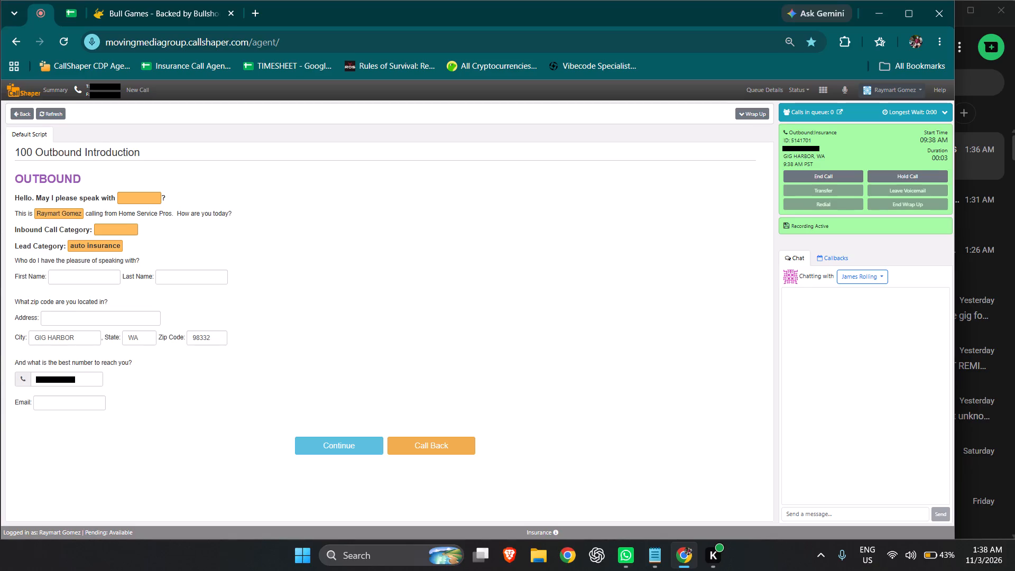
Enter "n/a" as the Gig Harbor, WA lead's first name and continue the script to the Confirm Info page.
{"action": "left_click", "coordinate": [44, 277]}
{"action": "left_click", "coordinate": [54, 277]}
{"action": "type", "text": "n/a"}
{"action": "left_click", "coordinate": [354, 436]}
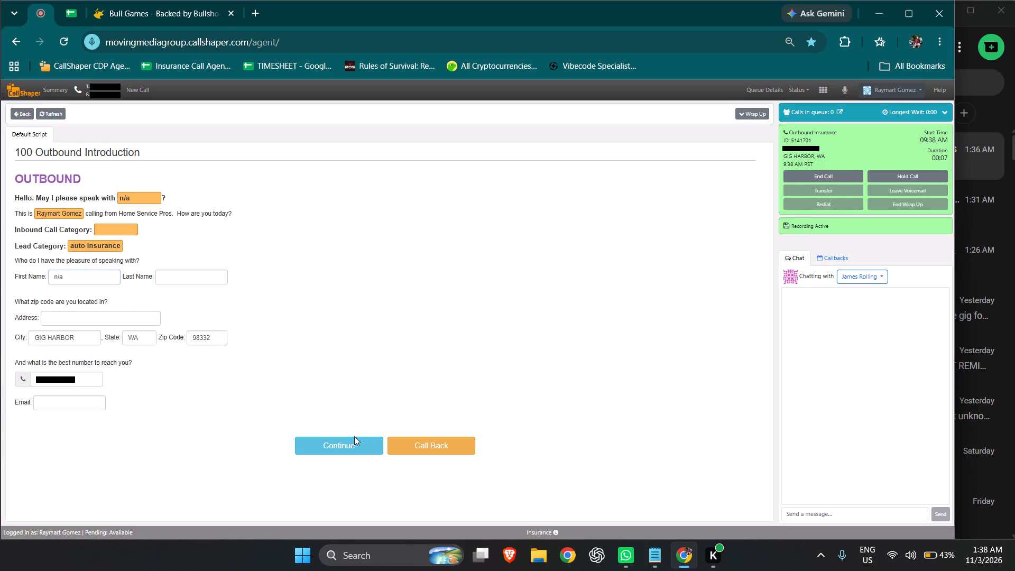
{"action": "left_click", "coordinate": [354, 443]}
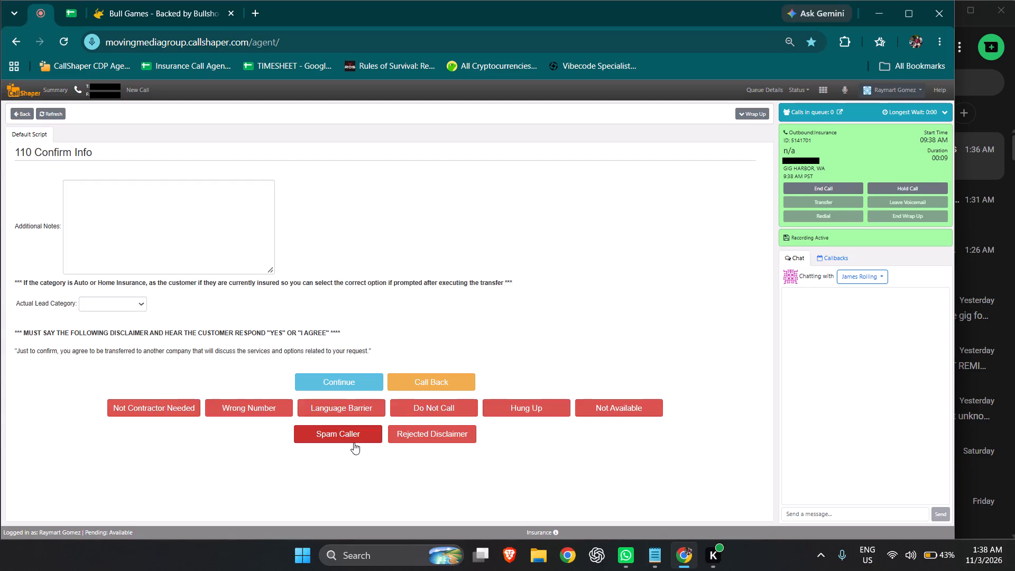
Enter "no contractor needed" in the Gig Harbor, WA call's additional notes.
{"action": "left_click", "coordinate": [150, 260]}
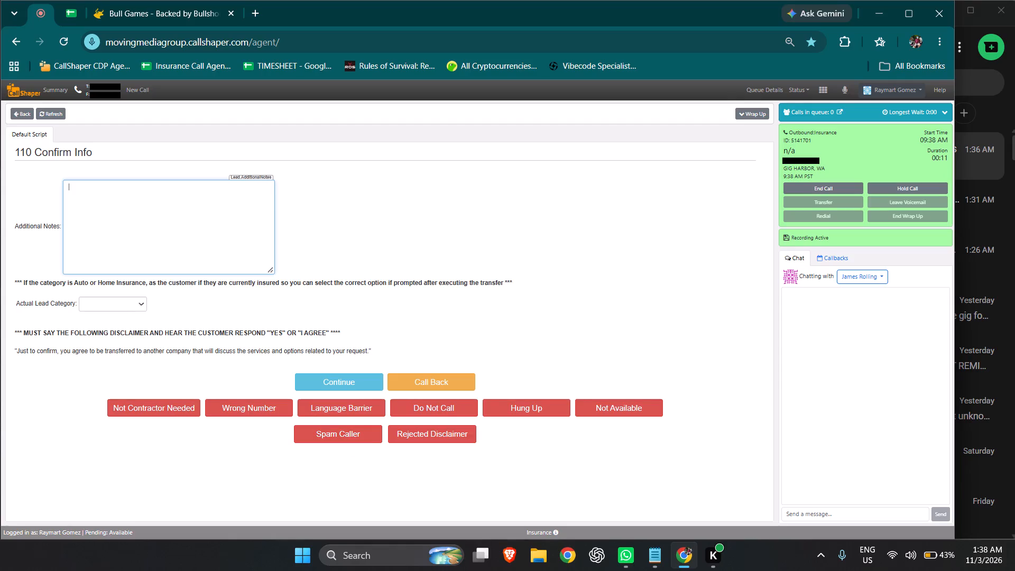
{"action": "type", "text": "no contractor needed"}
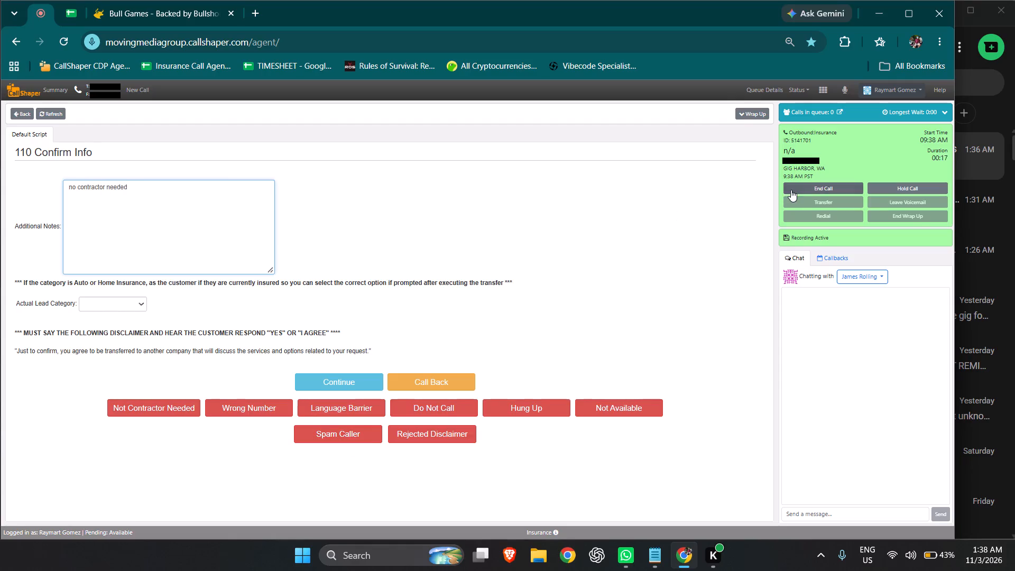
Disposition the Gig Harbor, WA call as No Contractor Needed and finish its wrap-up.
{"action": "left_click", "coordinate": [324, 155]}
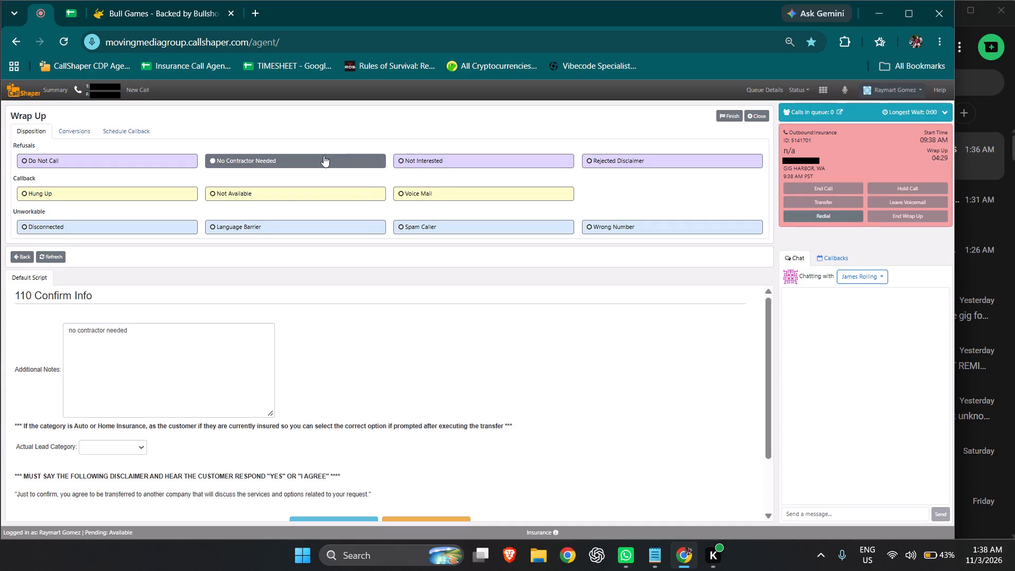
{"action": "left_click", "coordinate": [730, 116]}
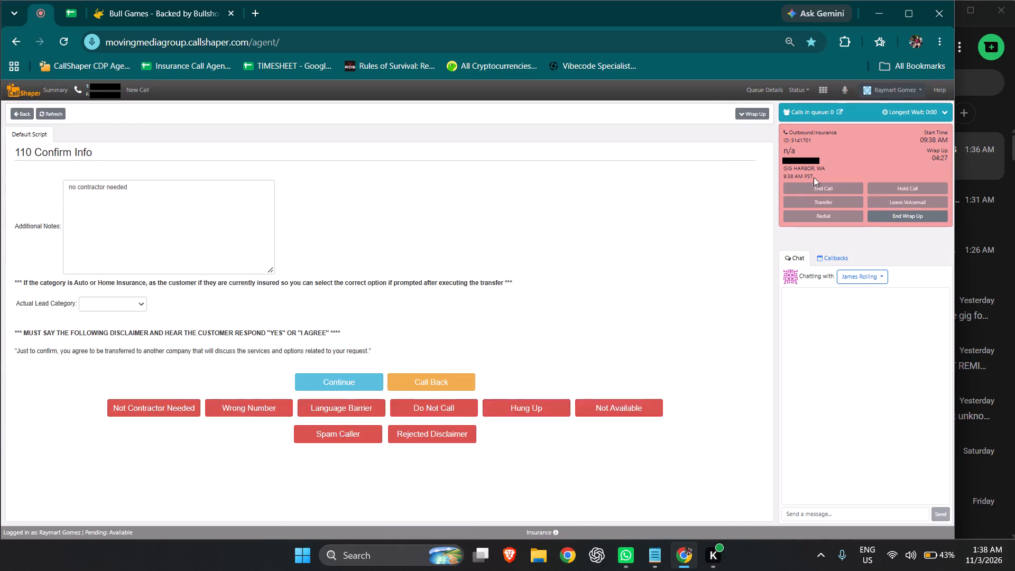
{"action": "left_click", "coordinate": [880, 218]}
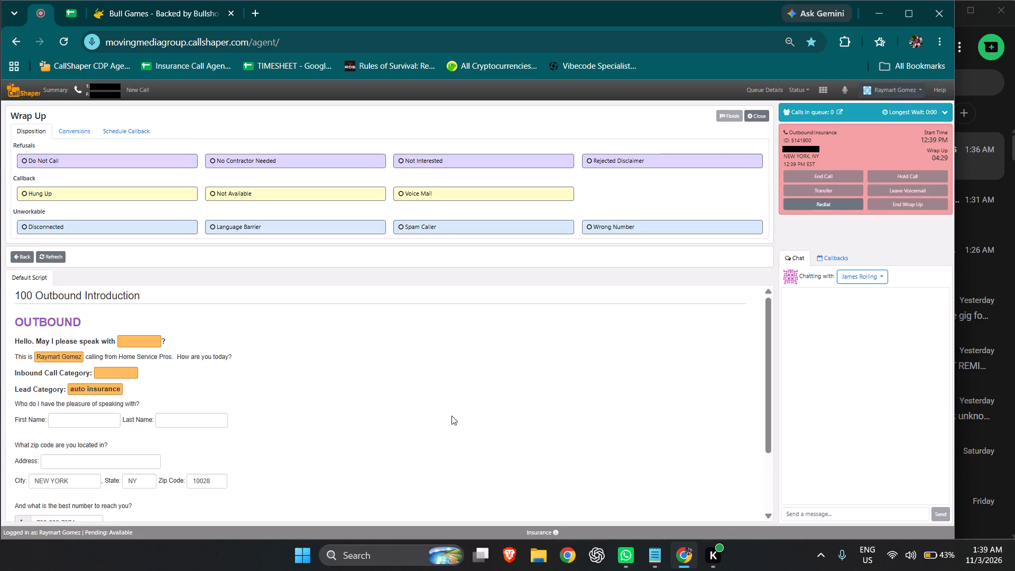
Enter "n/a" as the New York, NY lead's first name and continue the script to the Confirm Info page.
{"action": "left_click", "coordinate": [100, 428]}
{"action": "type", "text": "n/a"}
{"action": "scroll", "coordinate": [203, 396], "scroll_direction": "right", "scroll_amount": 2}
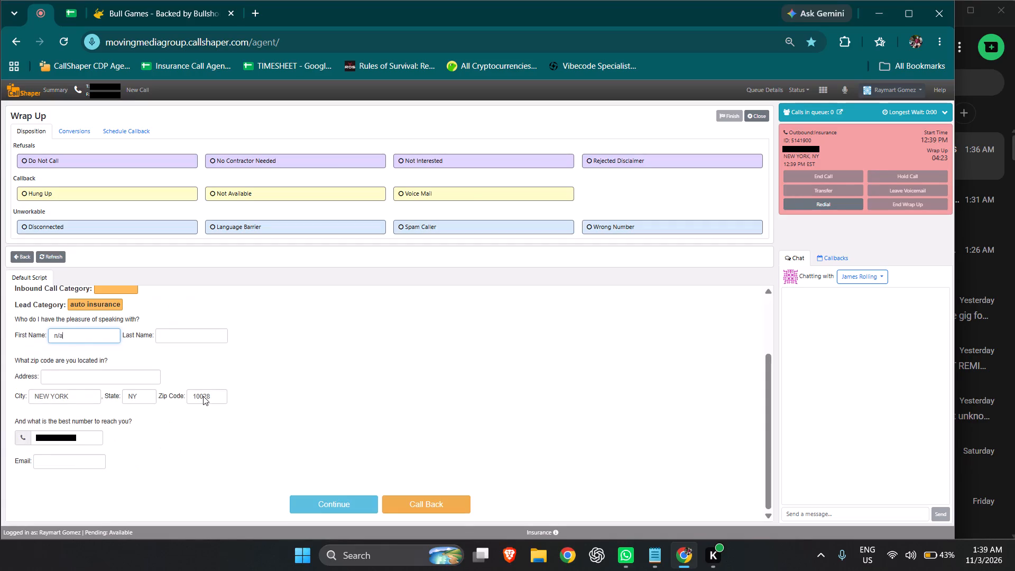
{"action": "left_click", "coordinate": [347, 500]}
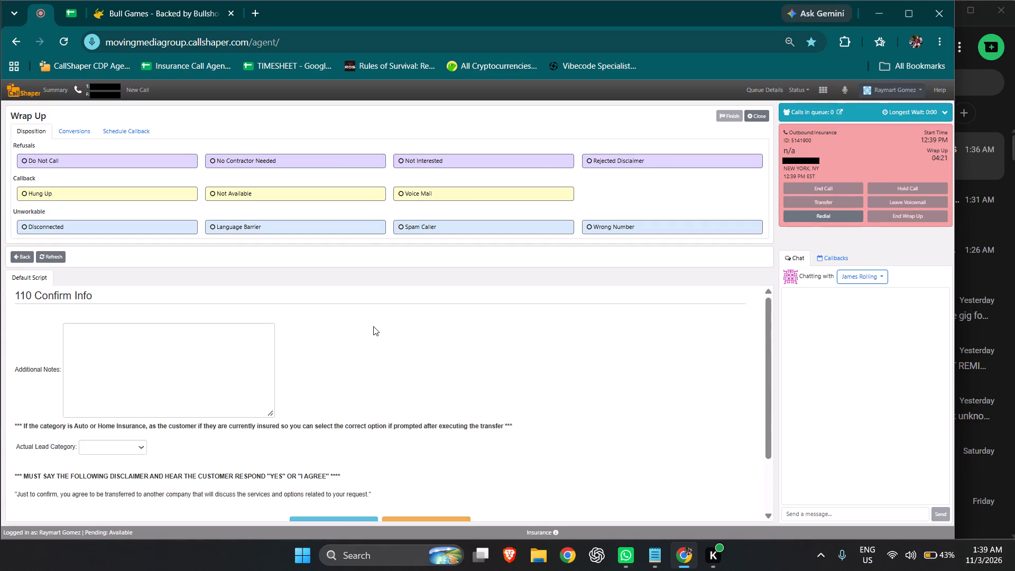
Enter "hung up" in the New York, NY call's additional notes.
{"action": "left_click", "coordinate": [194, 348]}
{"action": "type", "text": "hung up"}
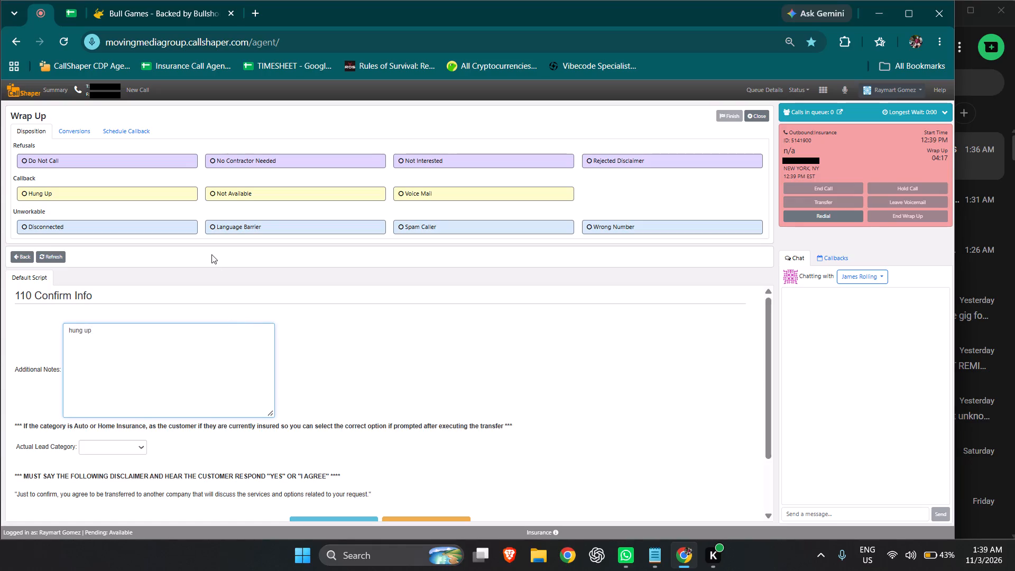
Disposition the New York, NY call as Hung Up and finish its wrap-up.
{"action": "left_click", "coordinate": [178, 195]}
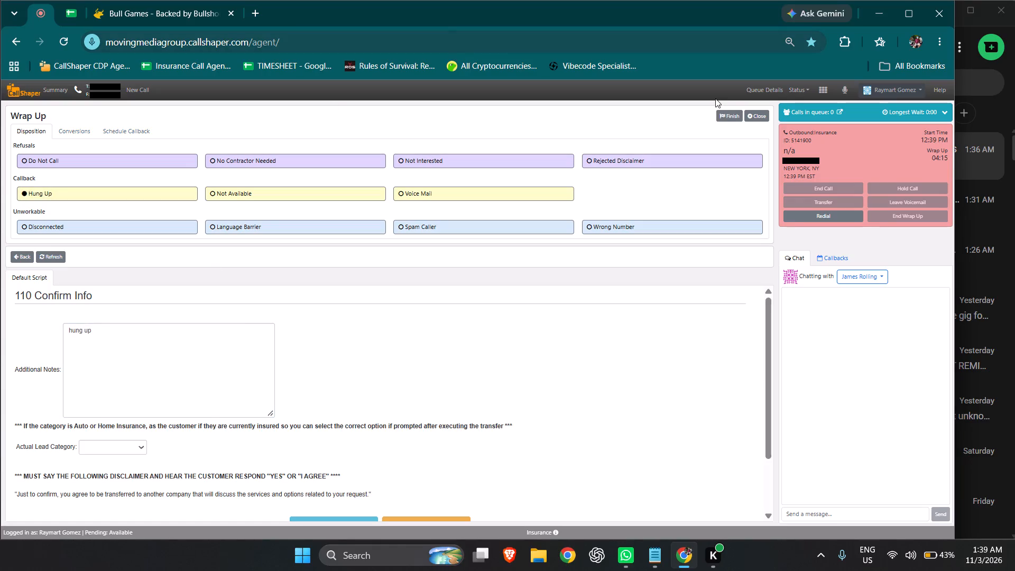
{"action": "left_click", "coordinate": [723, 112]}
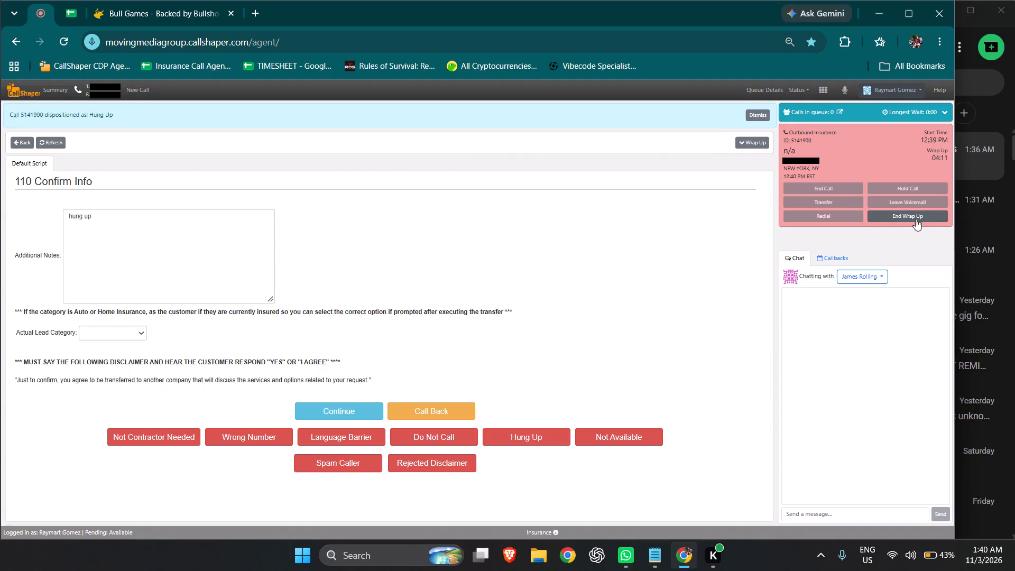
{"action": "left_click", "coordinate": [916, 219]}
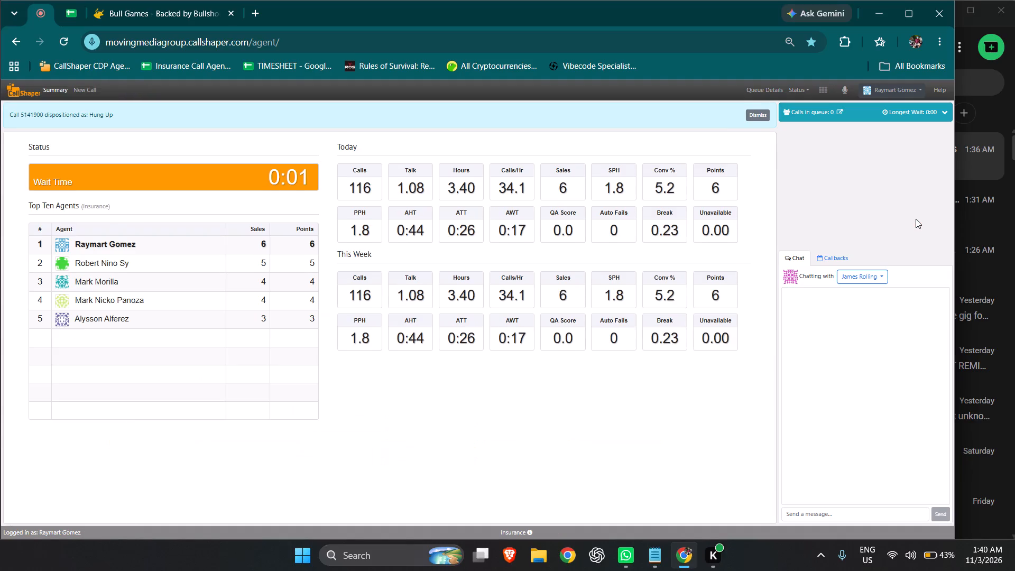
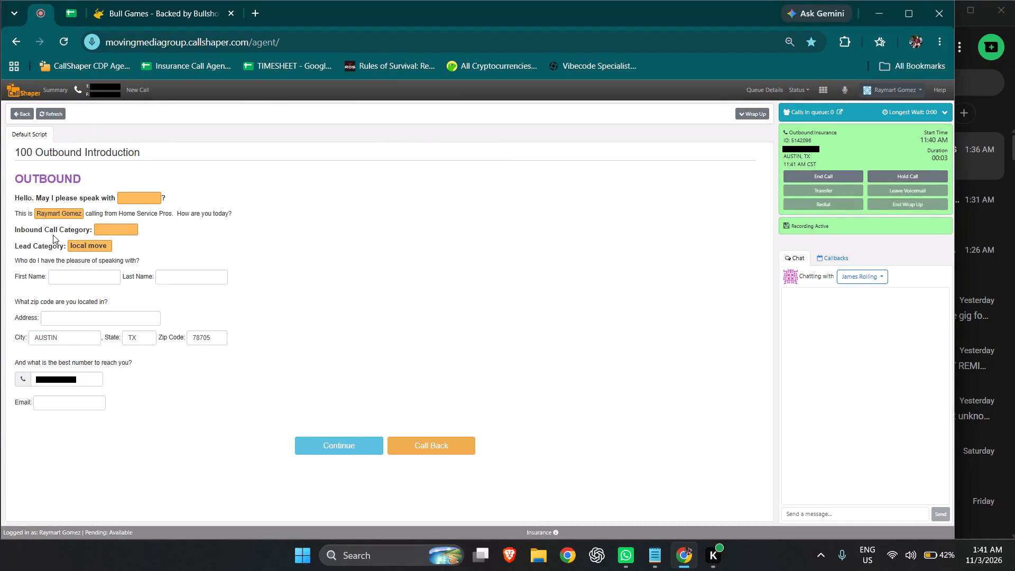
Enter "n/a" as the Austin, TX lead's first name and continue the script to the Confirm Info page.
{"action": "left_click", "coordinate": [65, 281]}
{"action": "type", "text": "n/a"}
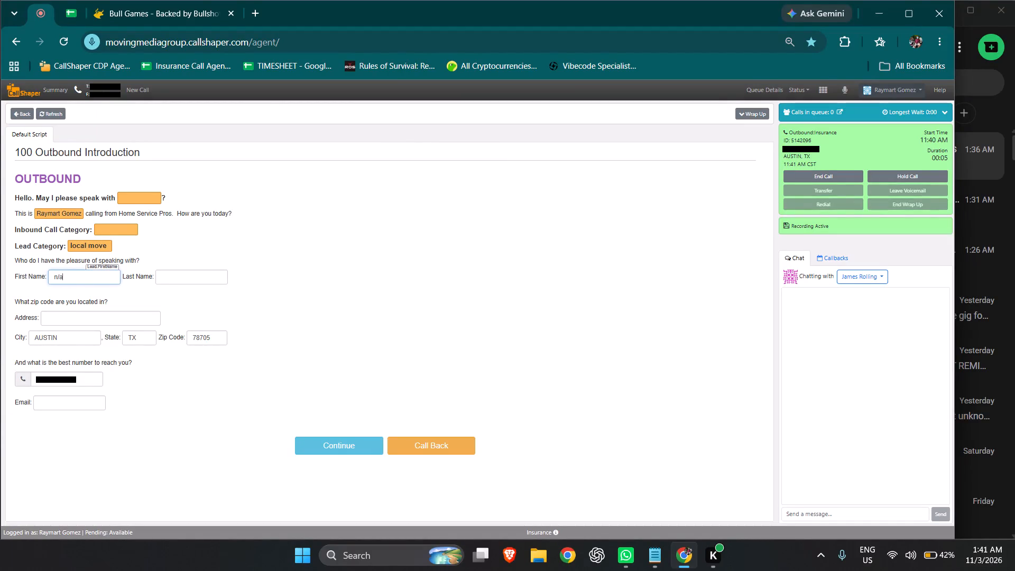
{"action": "left_click", "coordinate": [319, 446]}
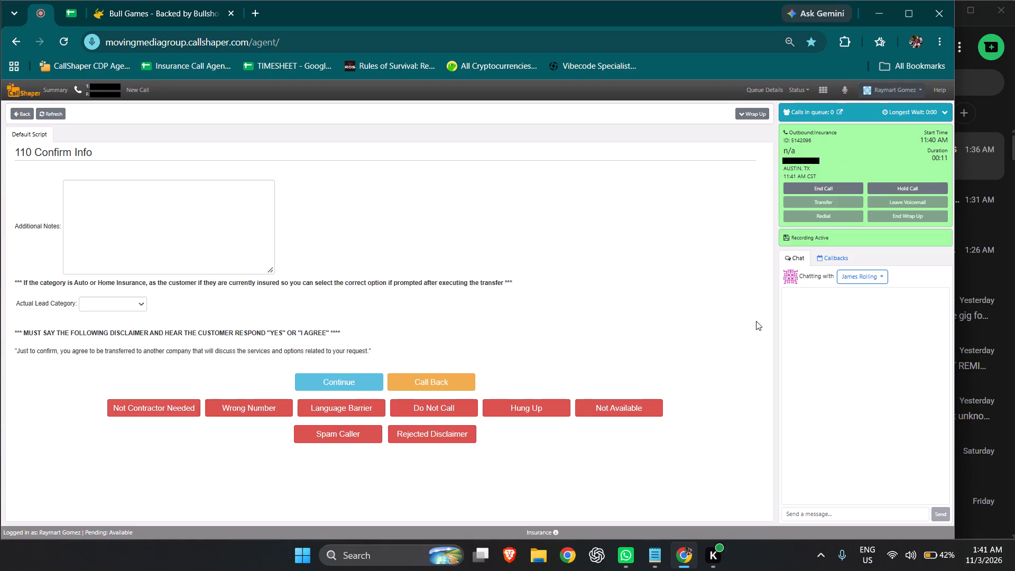
Enter "no contractor needed" in the Austin, TX call's additional notes.
{"action": "left_click", "coordinate": [657, 543]}
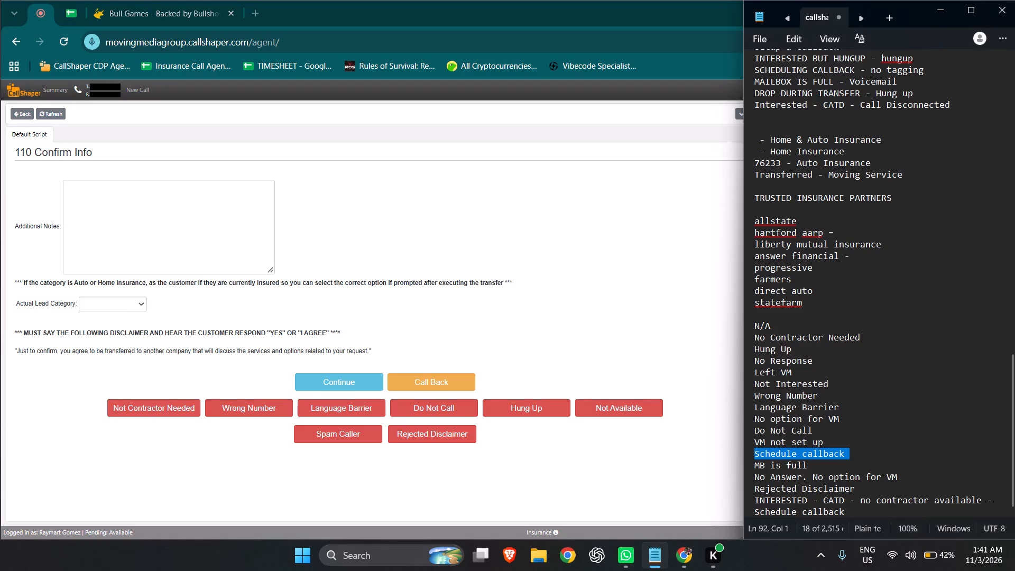
{"action": "left_click", "coordinate": [220, 215]}
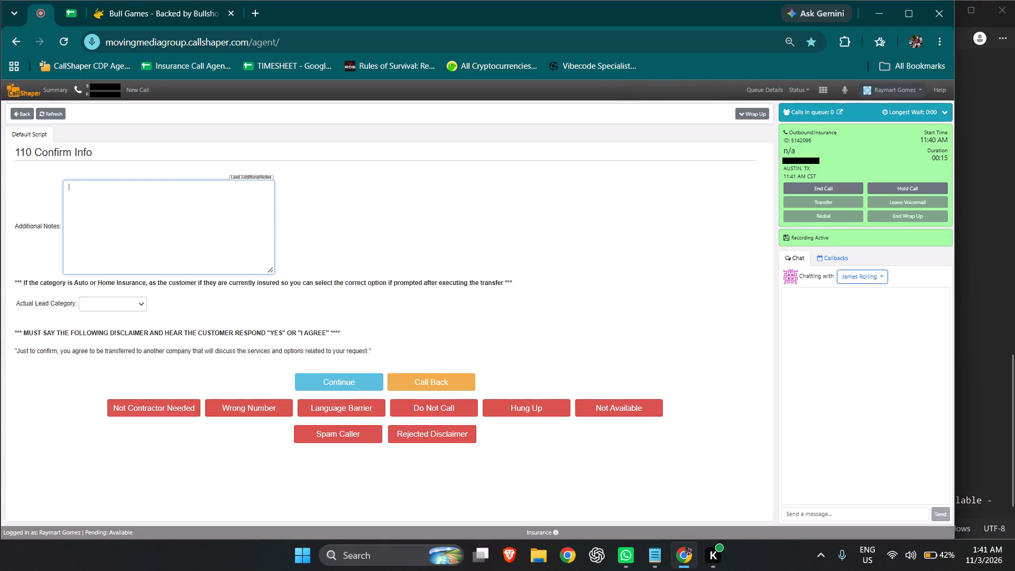
{"action": "type", "text": "no contractornee"}
{"action": "key", "text": "BackSpace"}
{"action": "key", "text": "BackSpace"}
{"action": "key", "text": "BackSpace"}
{"action": "key", "text": "space"}
{"action": "type", "text": "needed"}
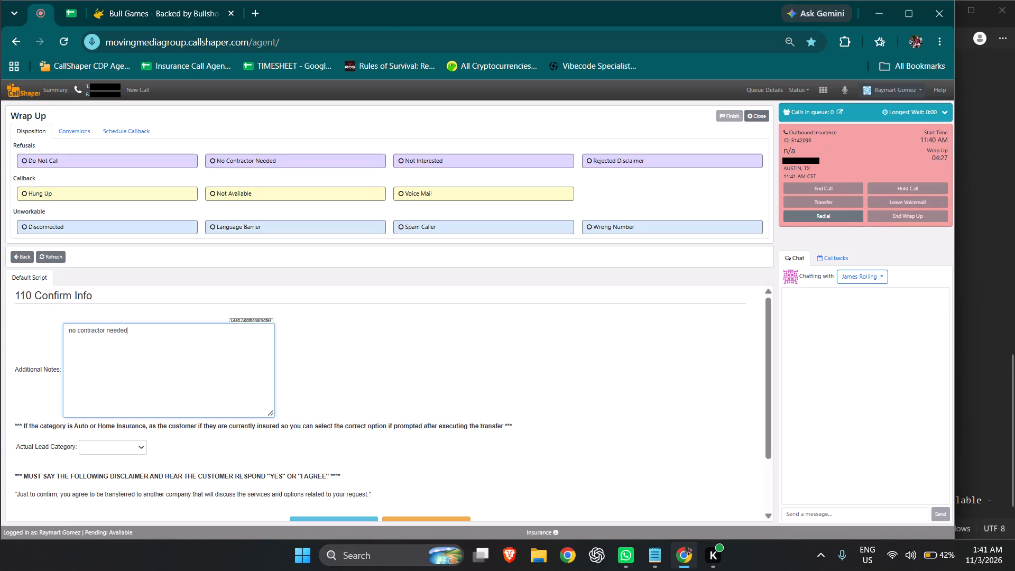
Disposition the Austin, TX call as No Contractor Needed and finish its wrap-up.
{"action": "left_click", "coordinate": [335, 159]}
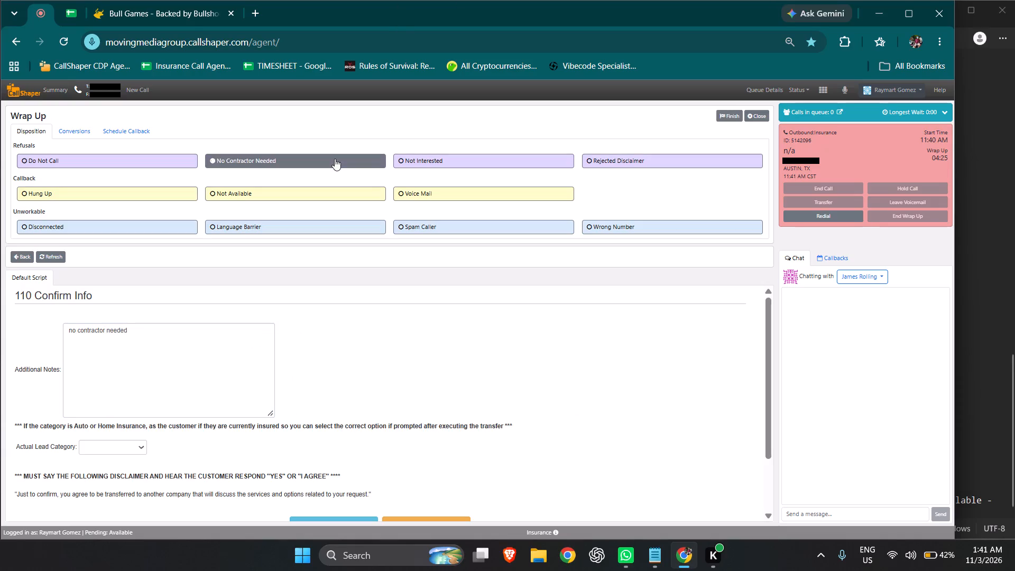
{"action": "left_click", "coordinate": [729, 116]}
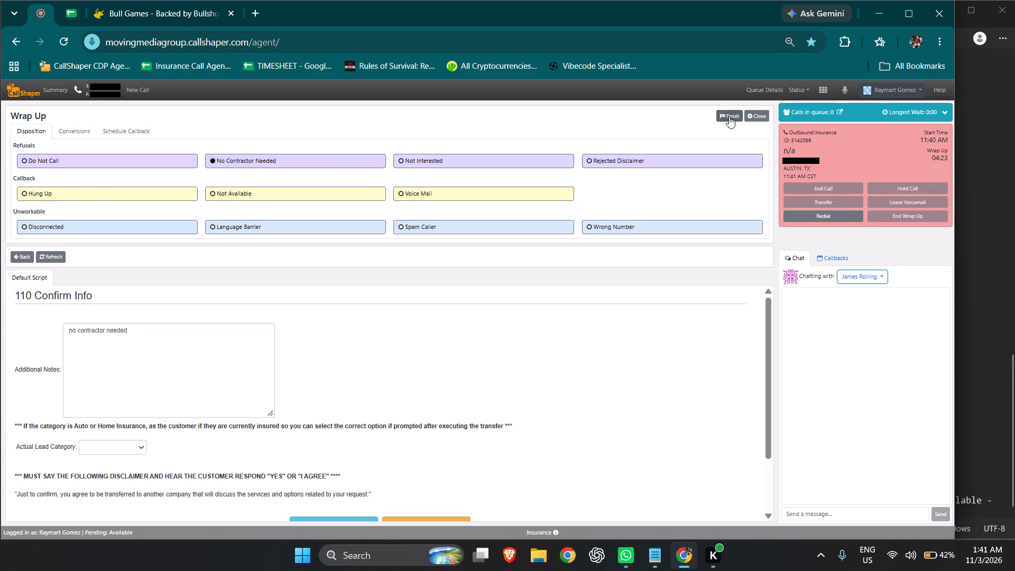
{"action": "left_click", "coordinate": [893, 216]}
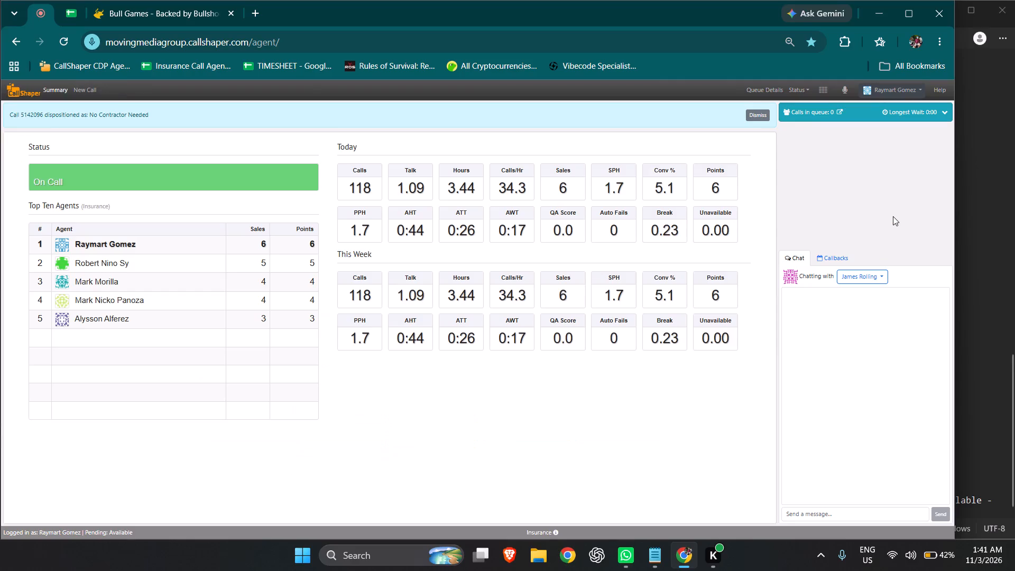
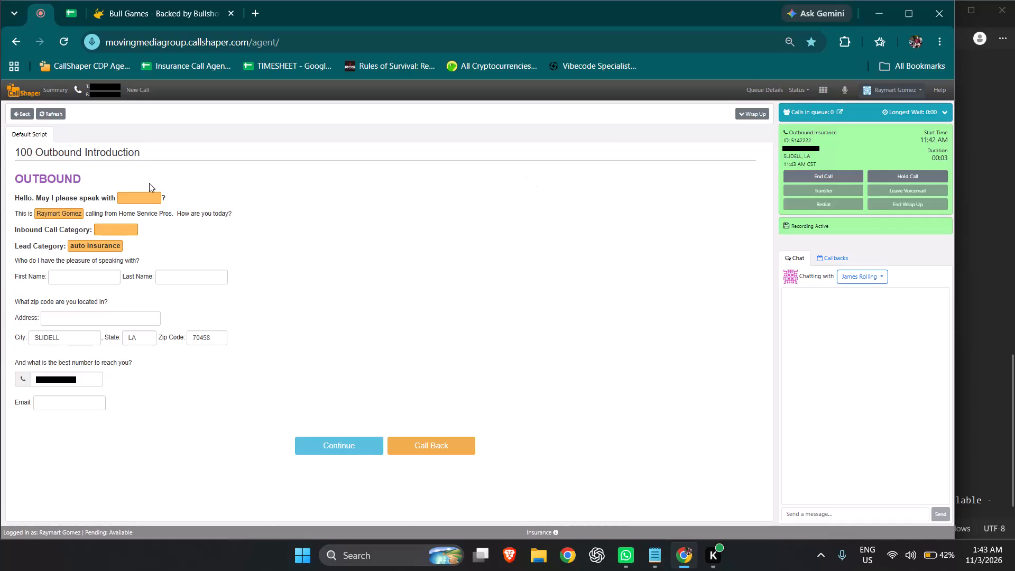
Enter "n/a" as the Slidell, LA lead's first name and continue the script to the Confirm Info page.
{"action": "left_click", "coordinate": [94, 271]}
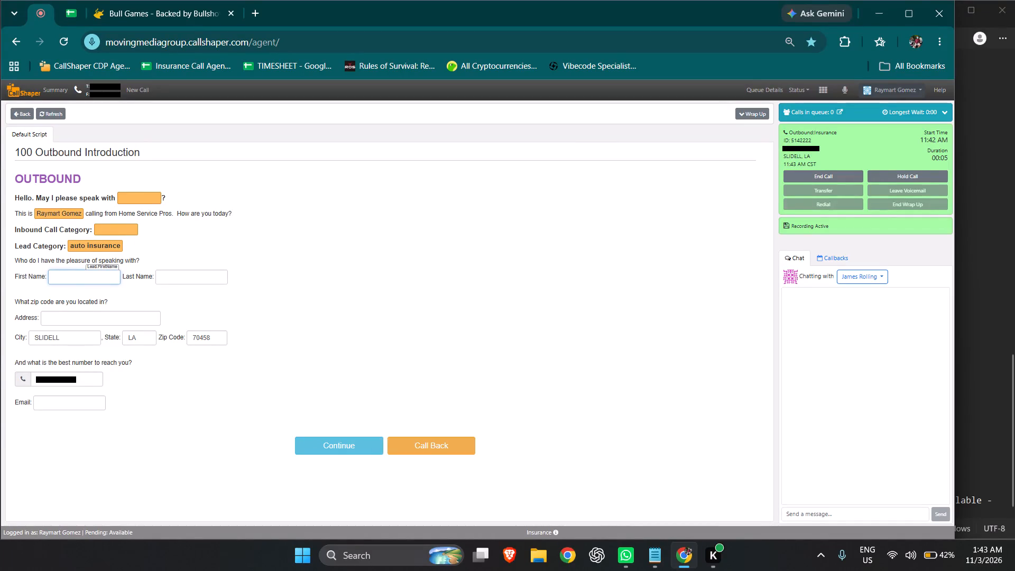
{"action": "key", "text": "b"}
{"action": "key", "text": "BackSpace"}
{"action": "type", "text": "n/a"}
{"action": "left_click", "coordinate": [327, 447]}
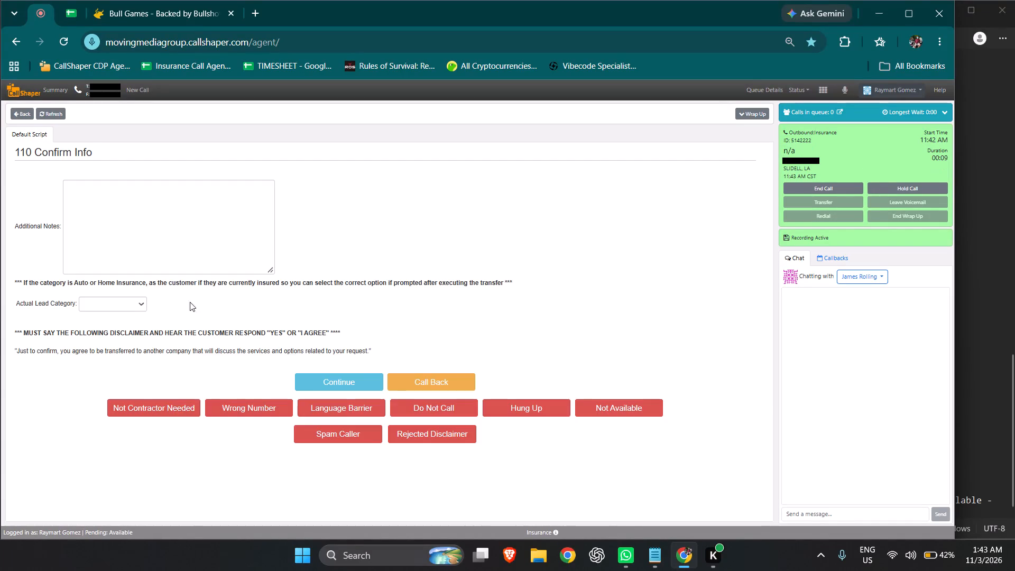
Enter "left vm" in the Slidell, LA call's additional notes.
{"action": "left_click", "coordinate": [66, 185]}
{"action": "type", "text": "left vm"}
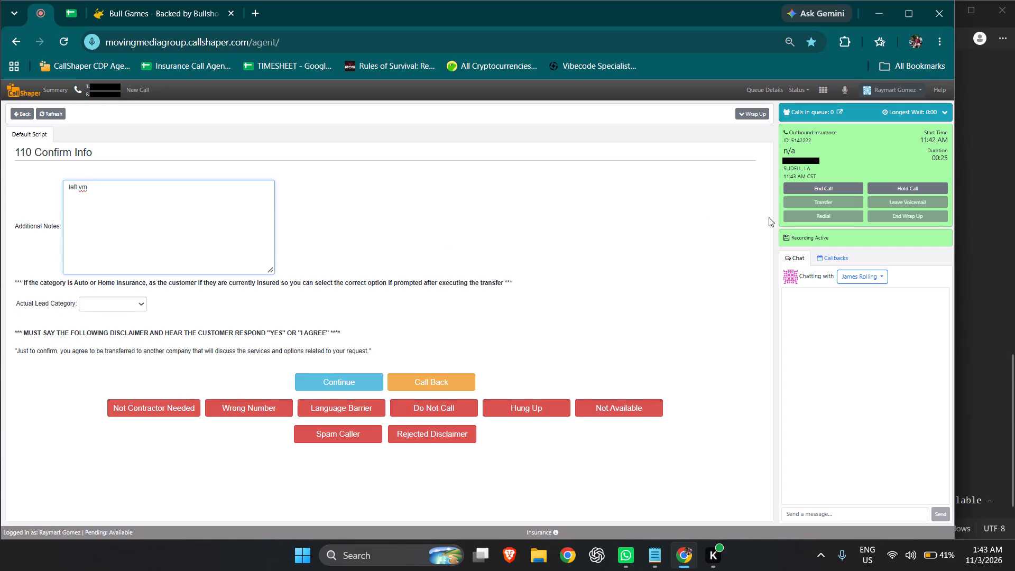
End the Slidell, LA call, disposition it as Not Available, and finish its wrap-up.
{"action": "left_click", "coordinate": [822, 194]}
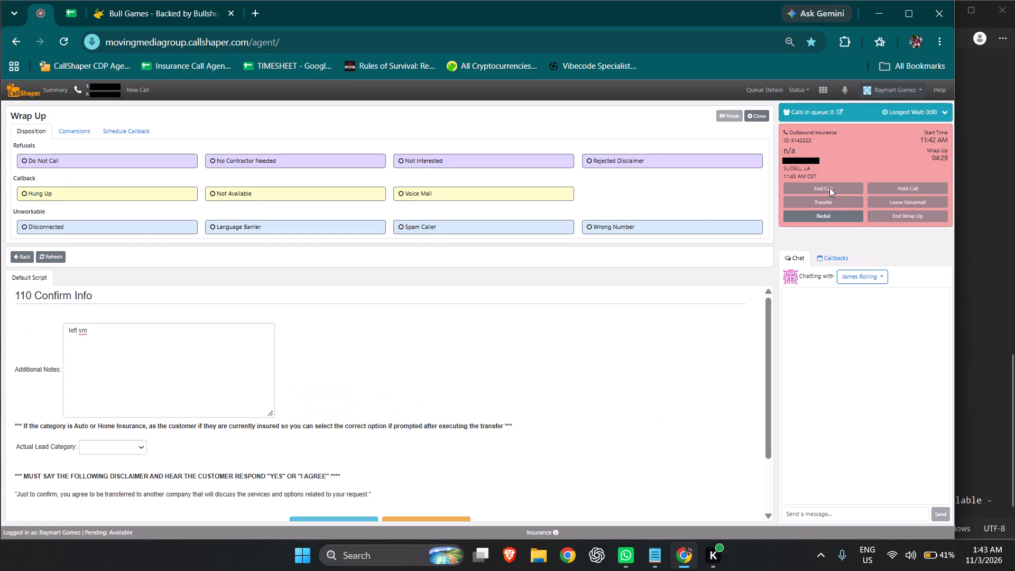
{"action": "left_click", "coordinate": [352, 188]}
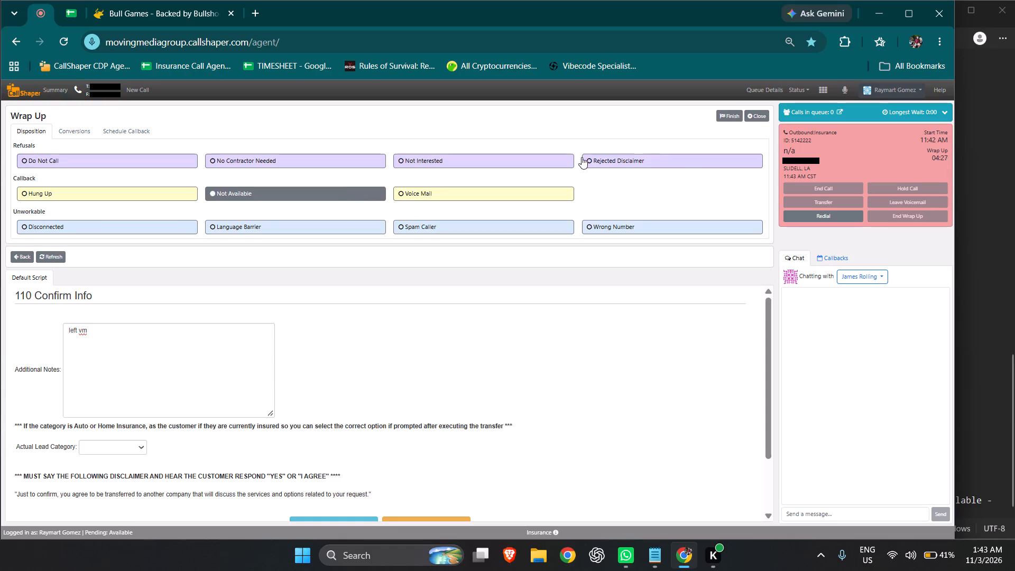
{"action": "left_click", "coordinate": [725, 111]}
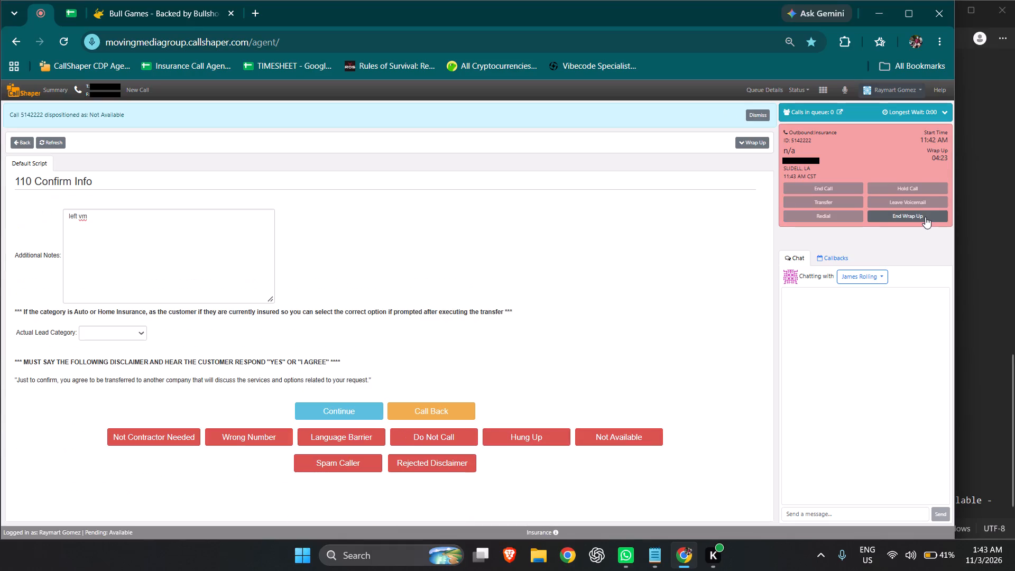
{"action": "left_click", "coordinate": [925, 217]}
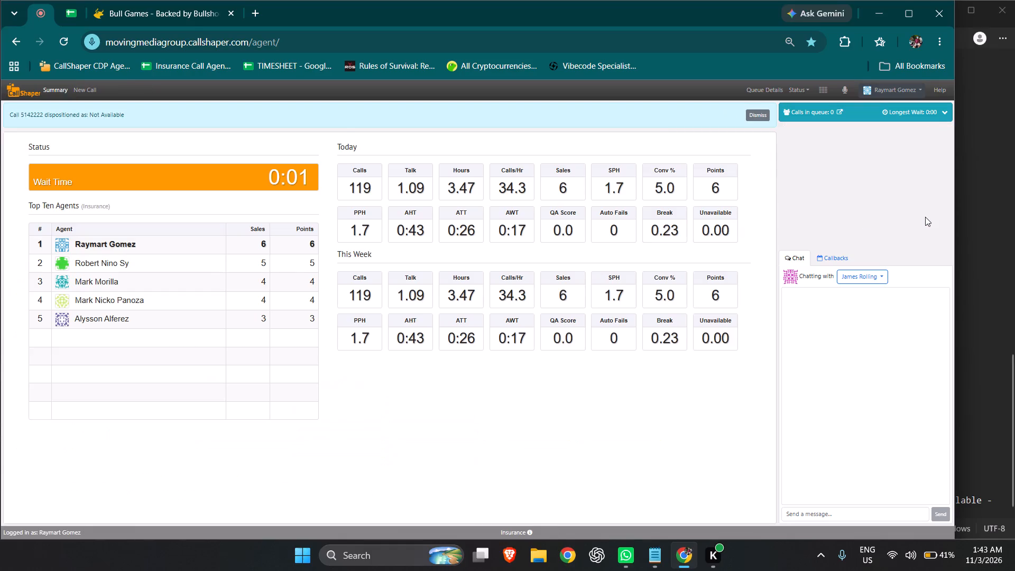
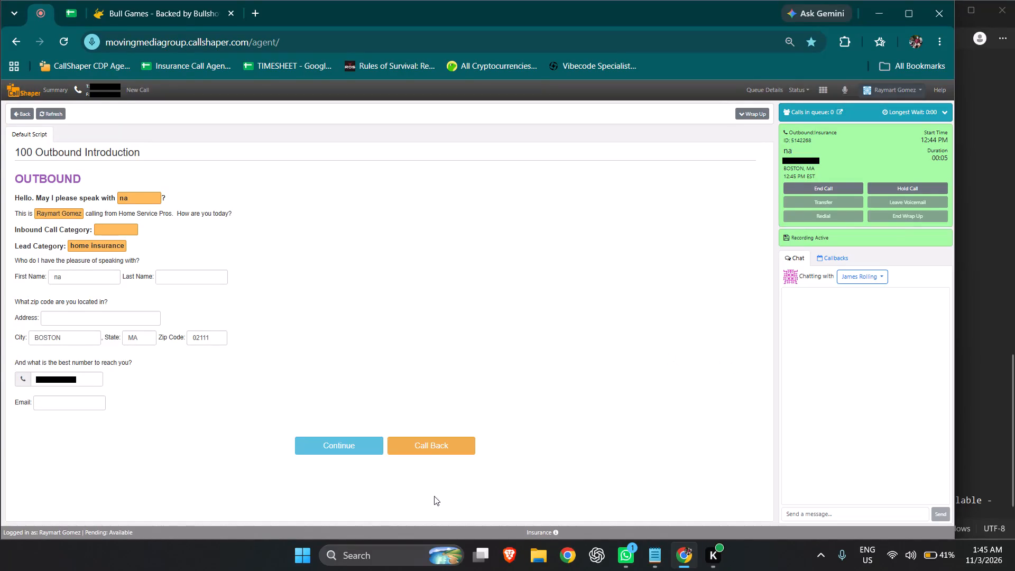
Continue the Boston, MA call's script from the Outbound Introduction to the Confirm Info page.
{"action": "left_click", "coordinate": [368, 454]}
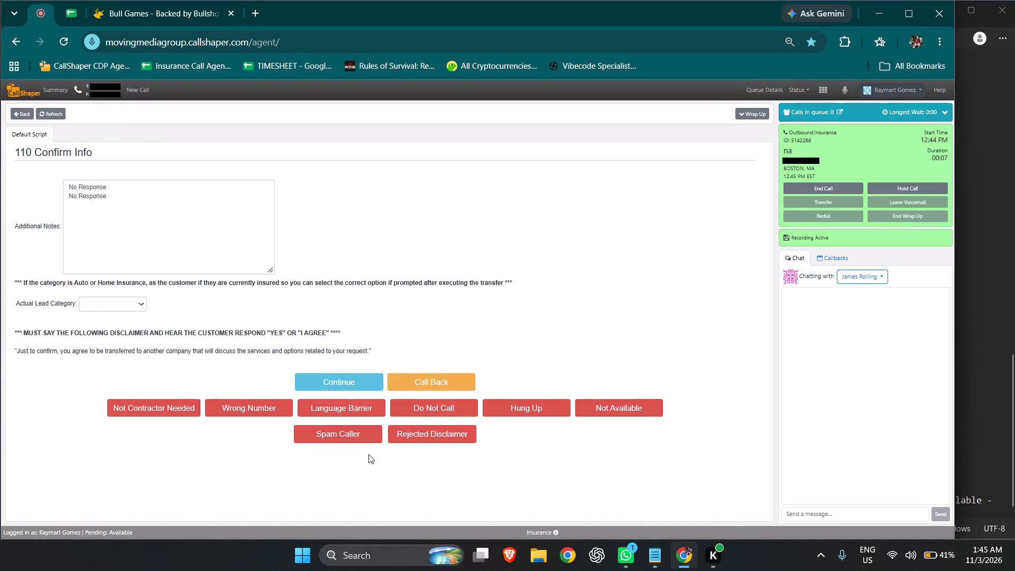
Copy the last "No Response" line in the Boston, MA call's additional notes and start a new line below it.
{"action": "double_click", "coordinate": [217, 214]}
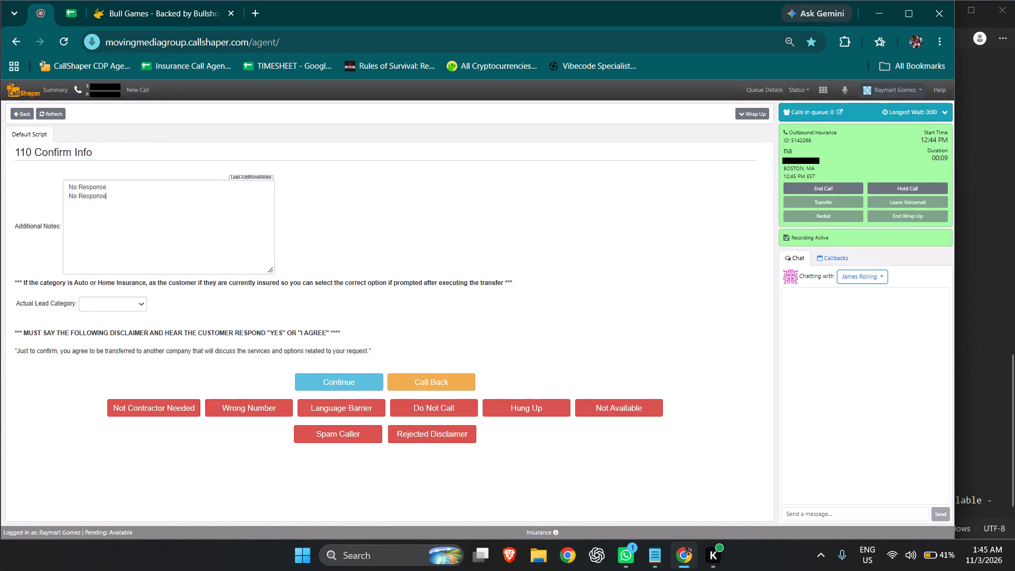
{"action": "left_click", "coordinate": [217, 214]}
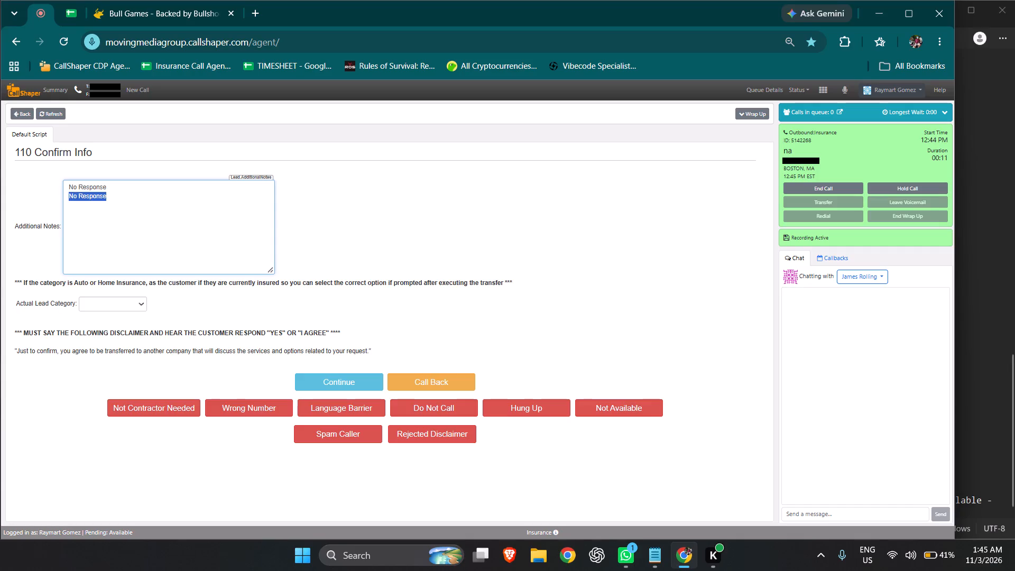
{"action": "key", "text": "ctrl+c"}
{"action": "key", "text": "ctrl+c"}
{"action": "key", "text": "Down"}
{"action": "key", "text": "Return"}
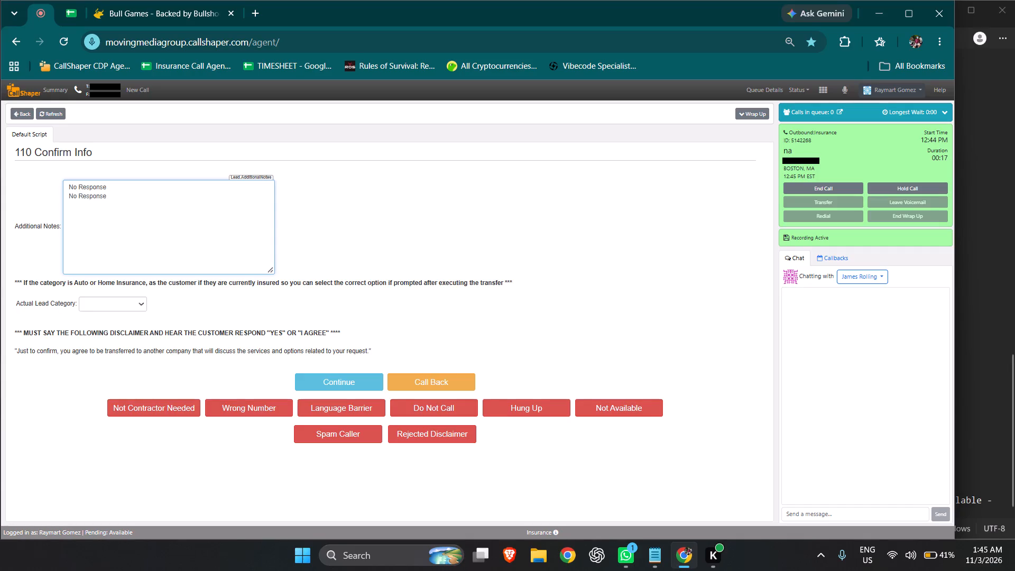
Paste the copied "No Response" as a new last line in the Boston, MA call's additional notes.
{"action": "key", "text": "ctrl+v"}
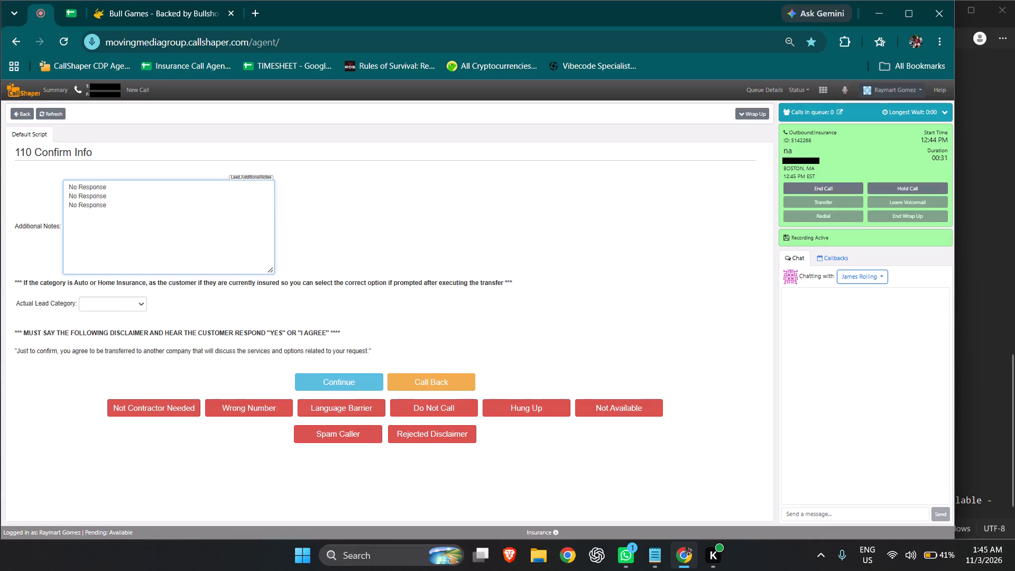